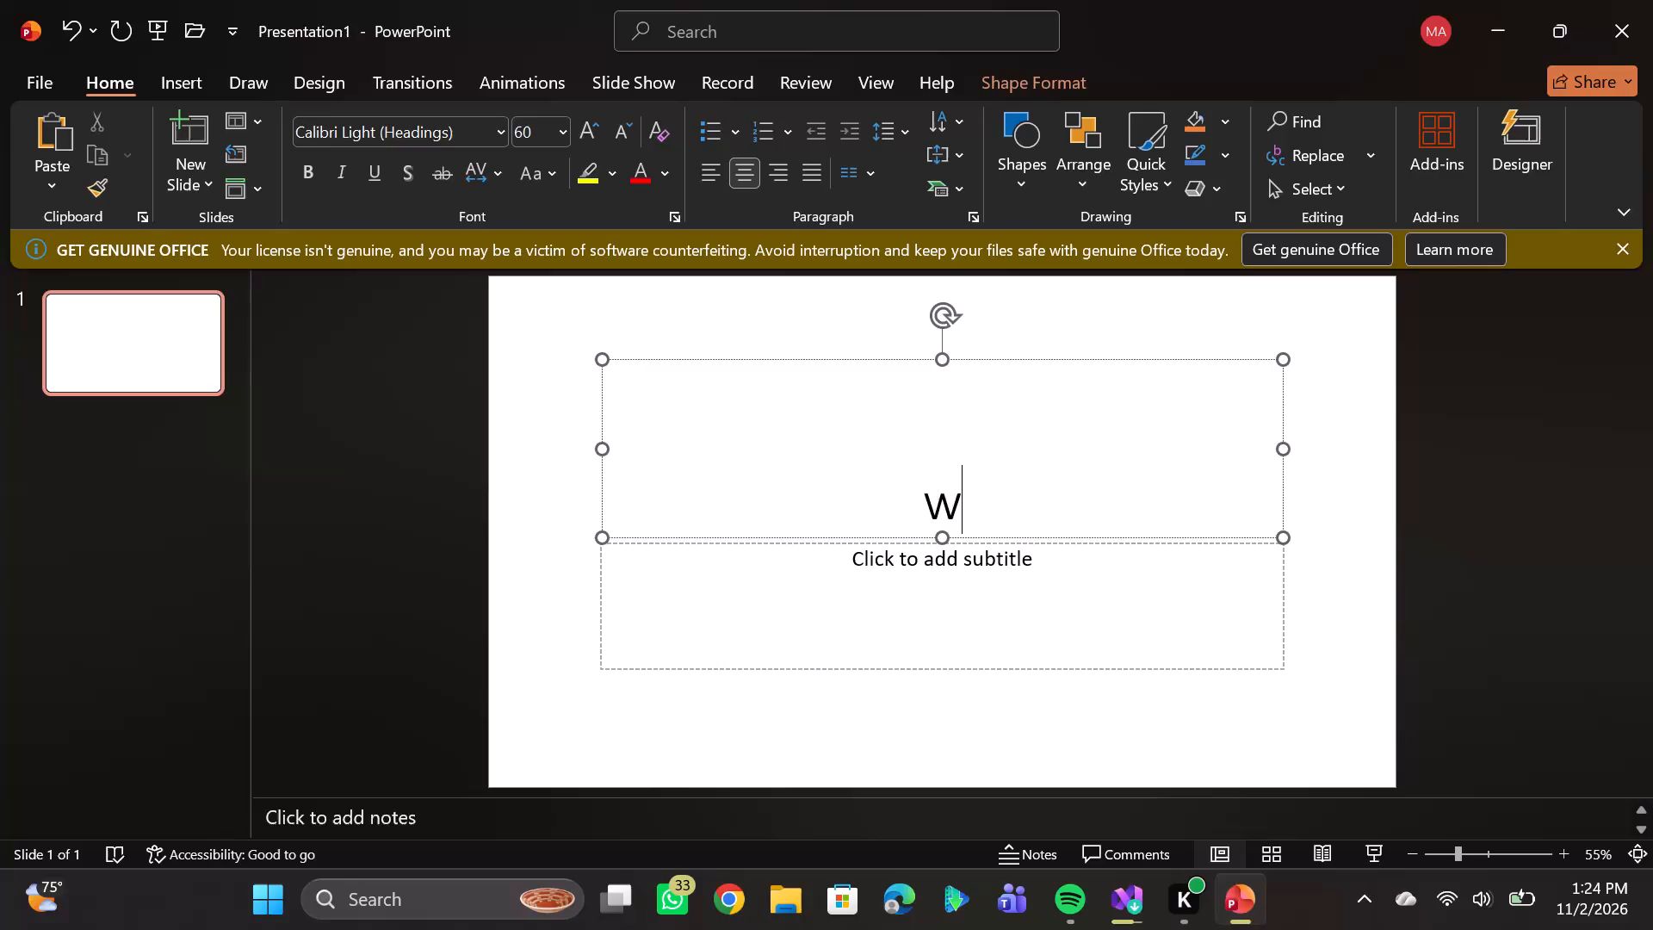
# Complete the slide title so it reads "What is OOAD".
pyautogui.write('hat')
pyautogui.press('space')
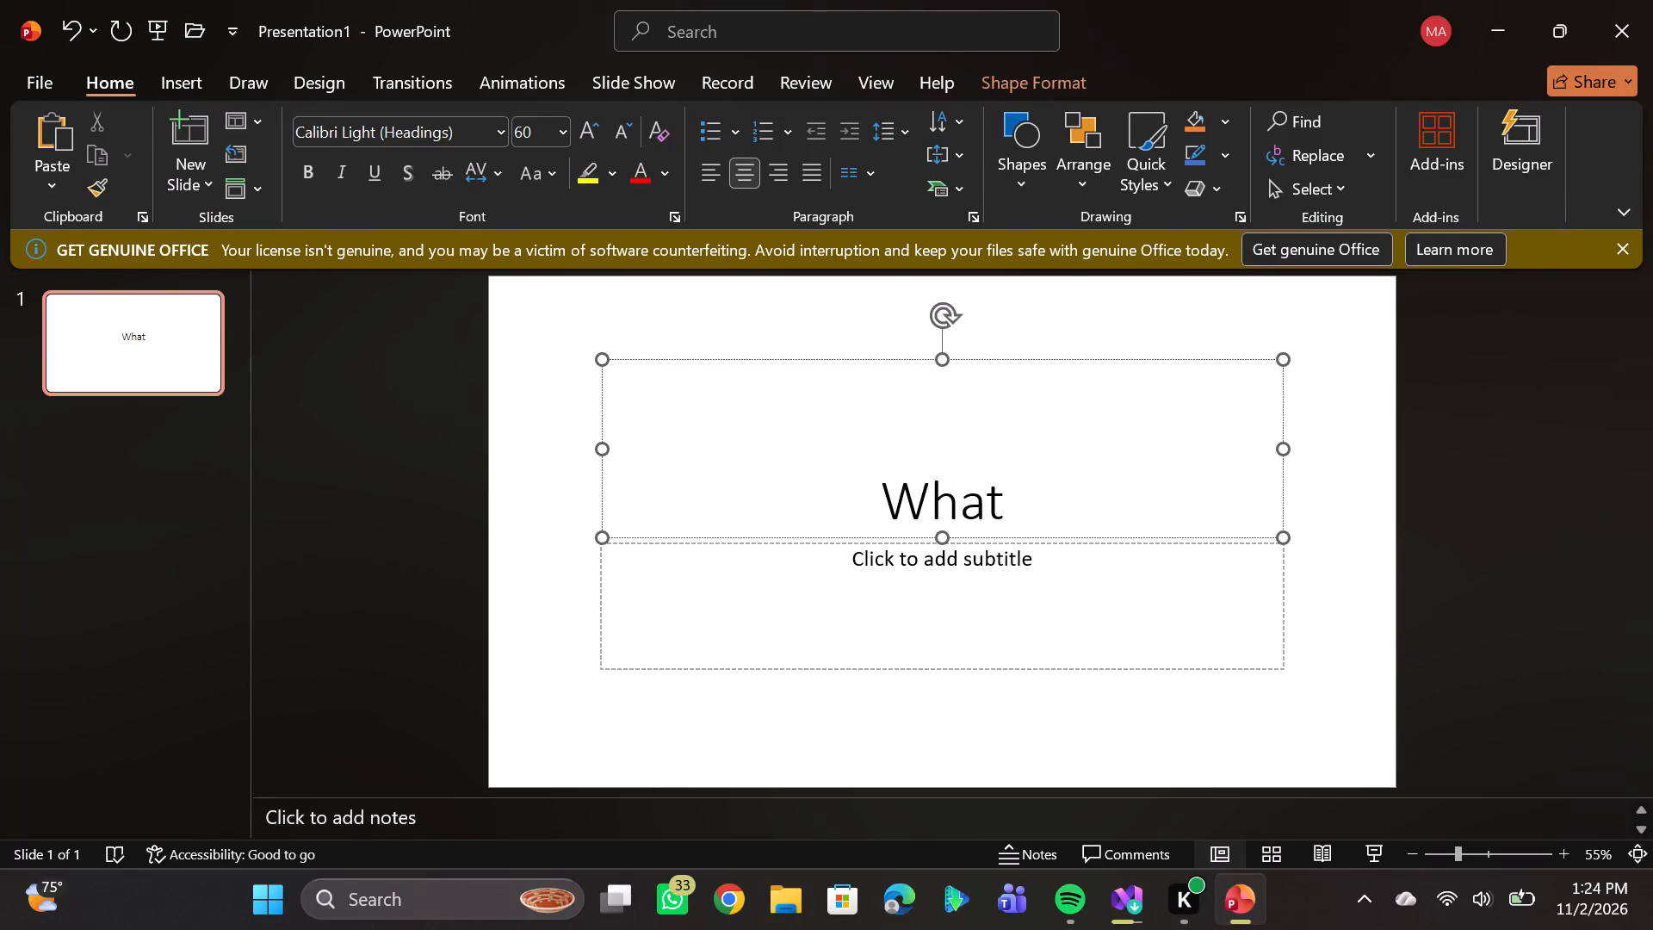
pyautogui.write('is')
pyautogui.press('space')
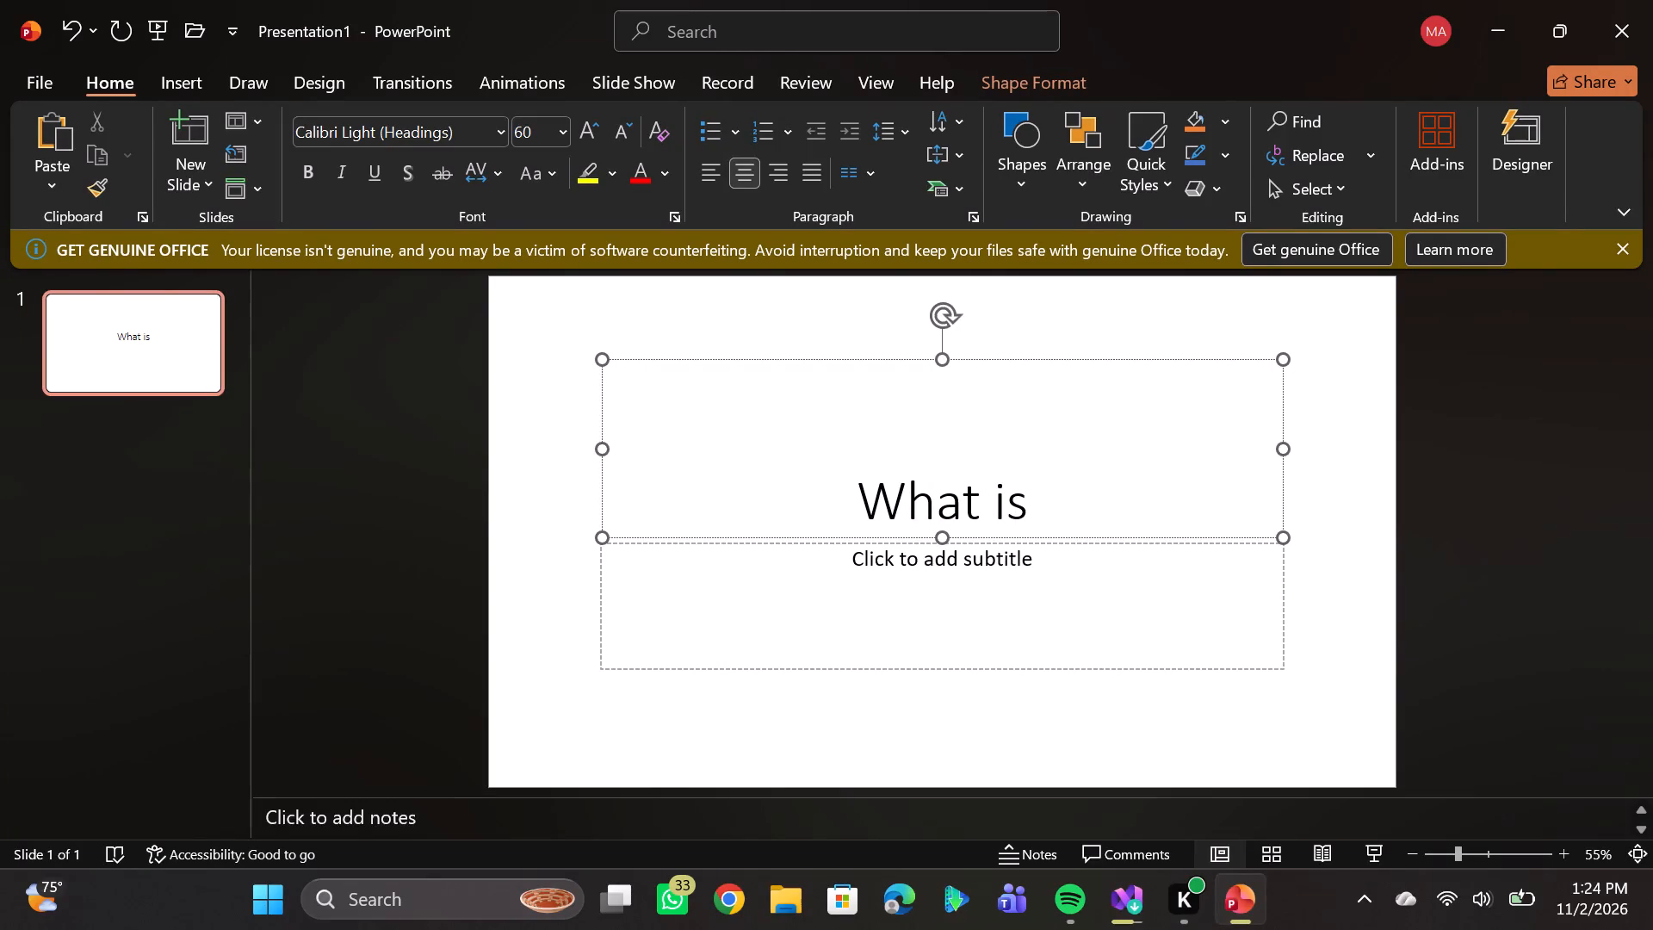
pyautogui.write('oo')
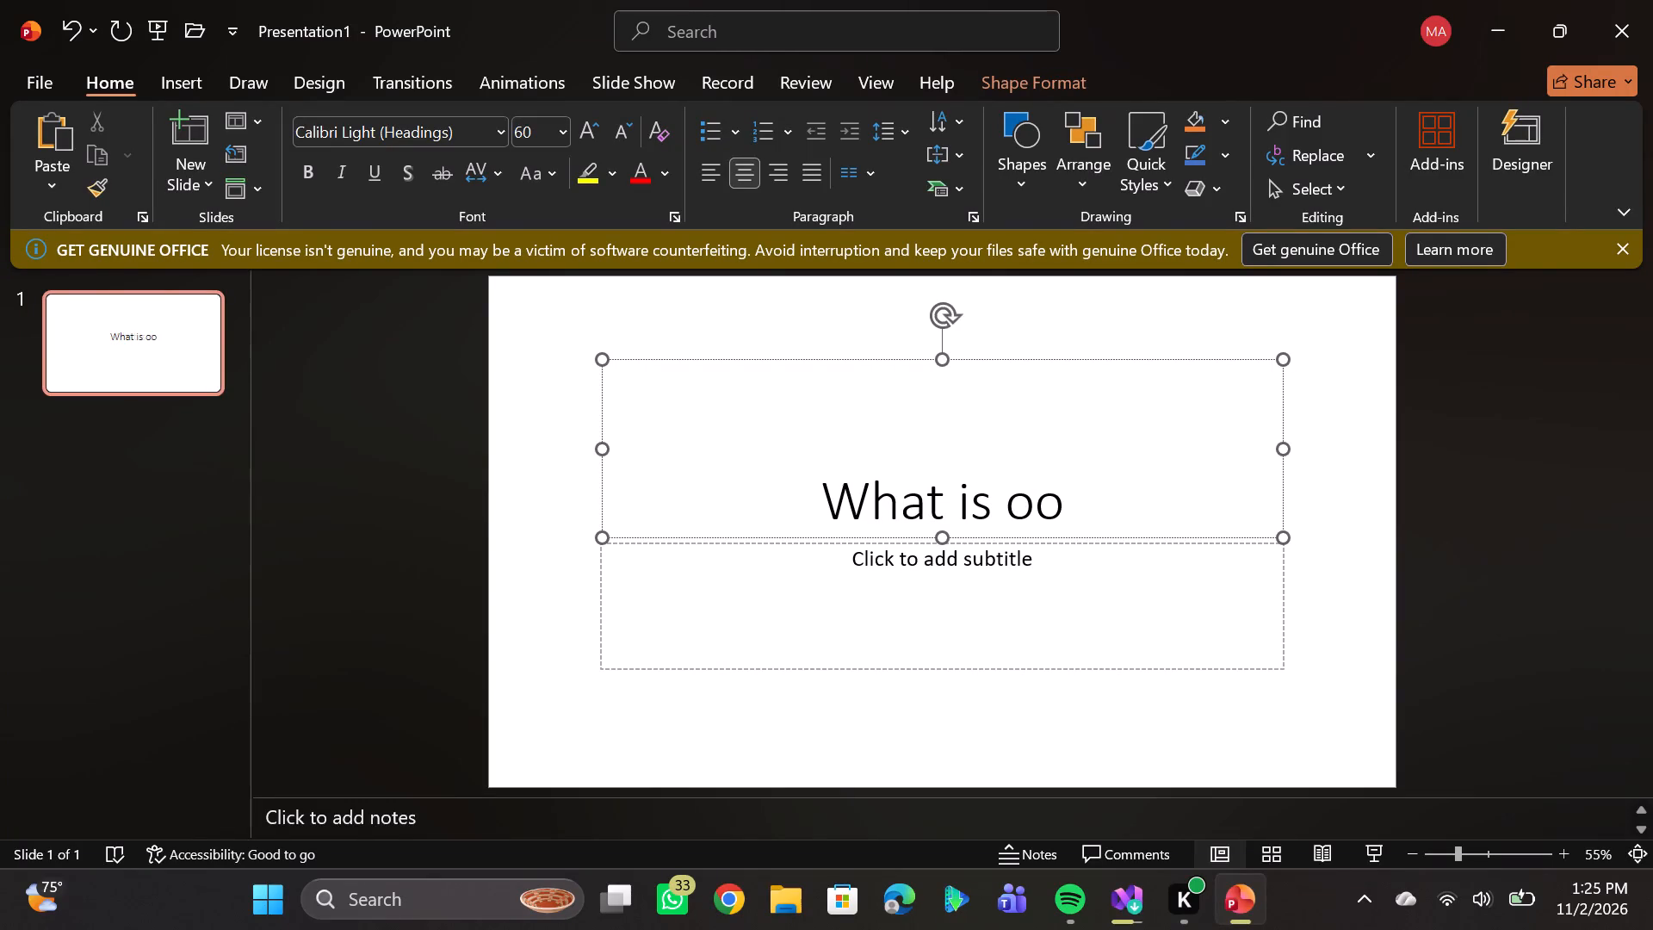
pyautogui.press('a')
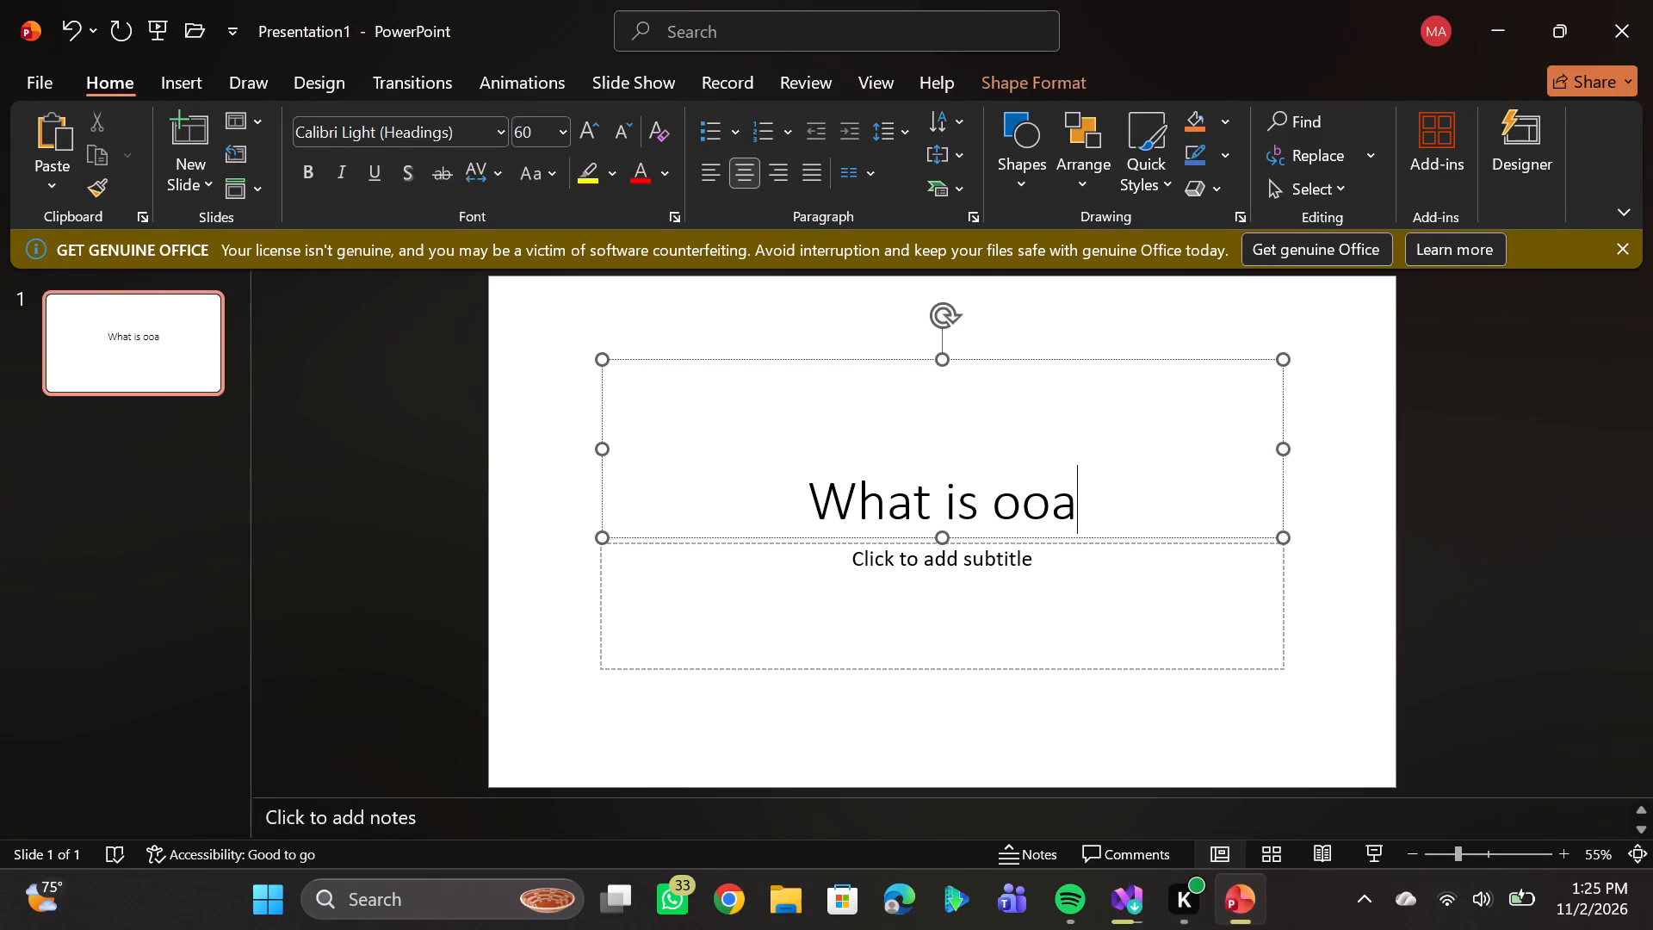
pyautogui.press('d')
pyautogui.press('BackSpace')
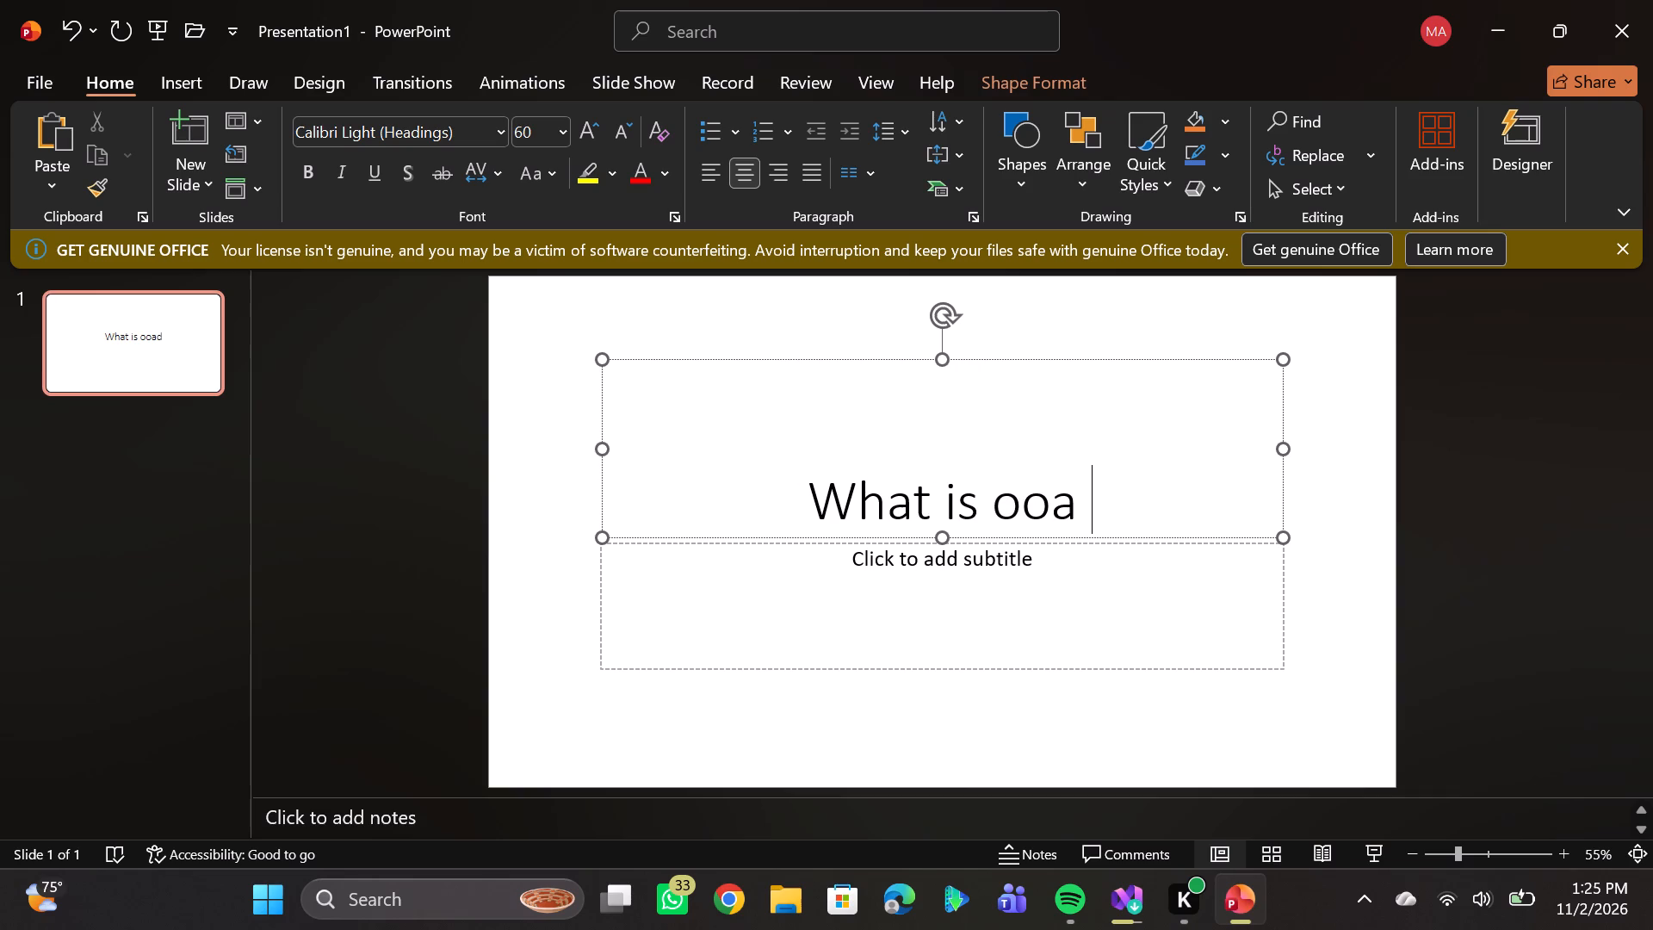
pyautogui.press('BackSpace')
pyautogui.press('BackSpace')
pyautogui.press('BackSpace')
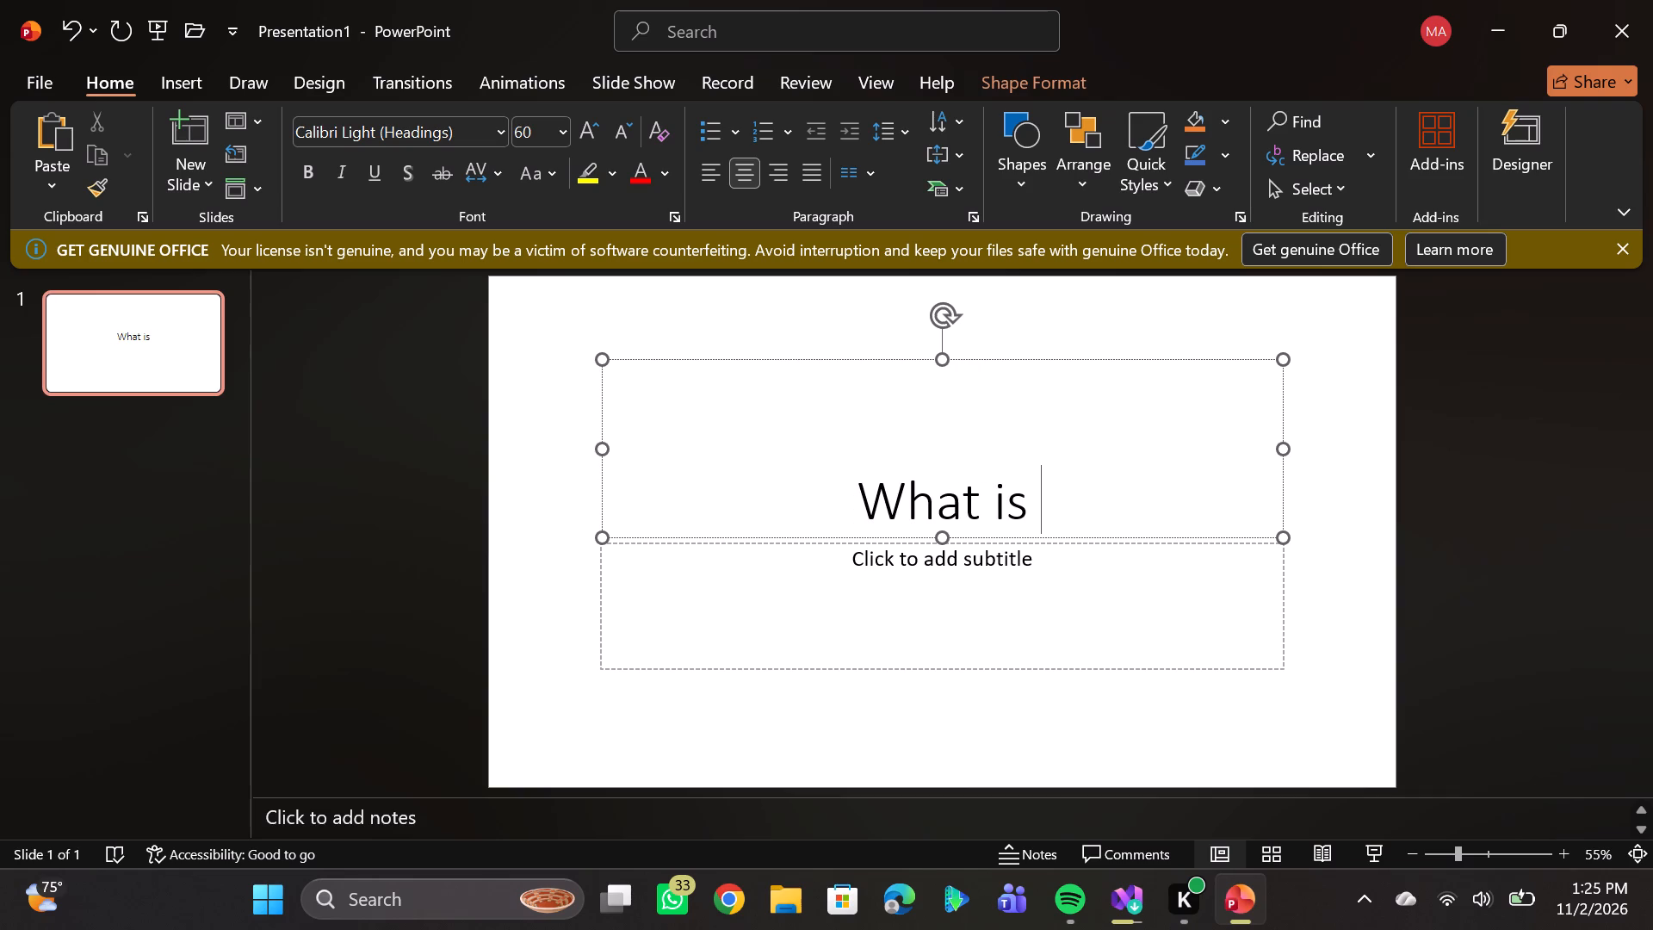
pyautogui.write('OO')
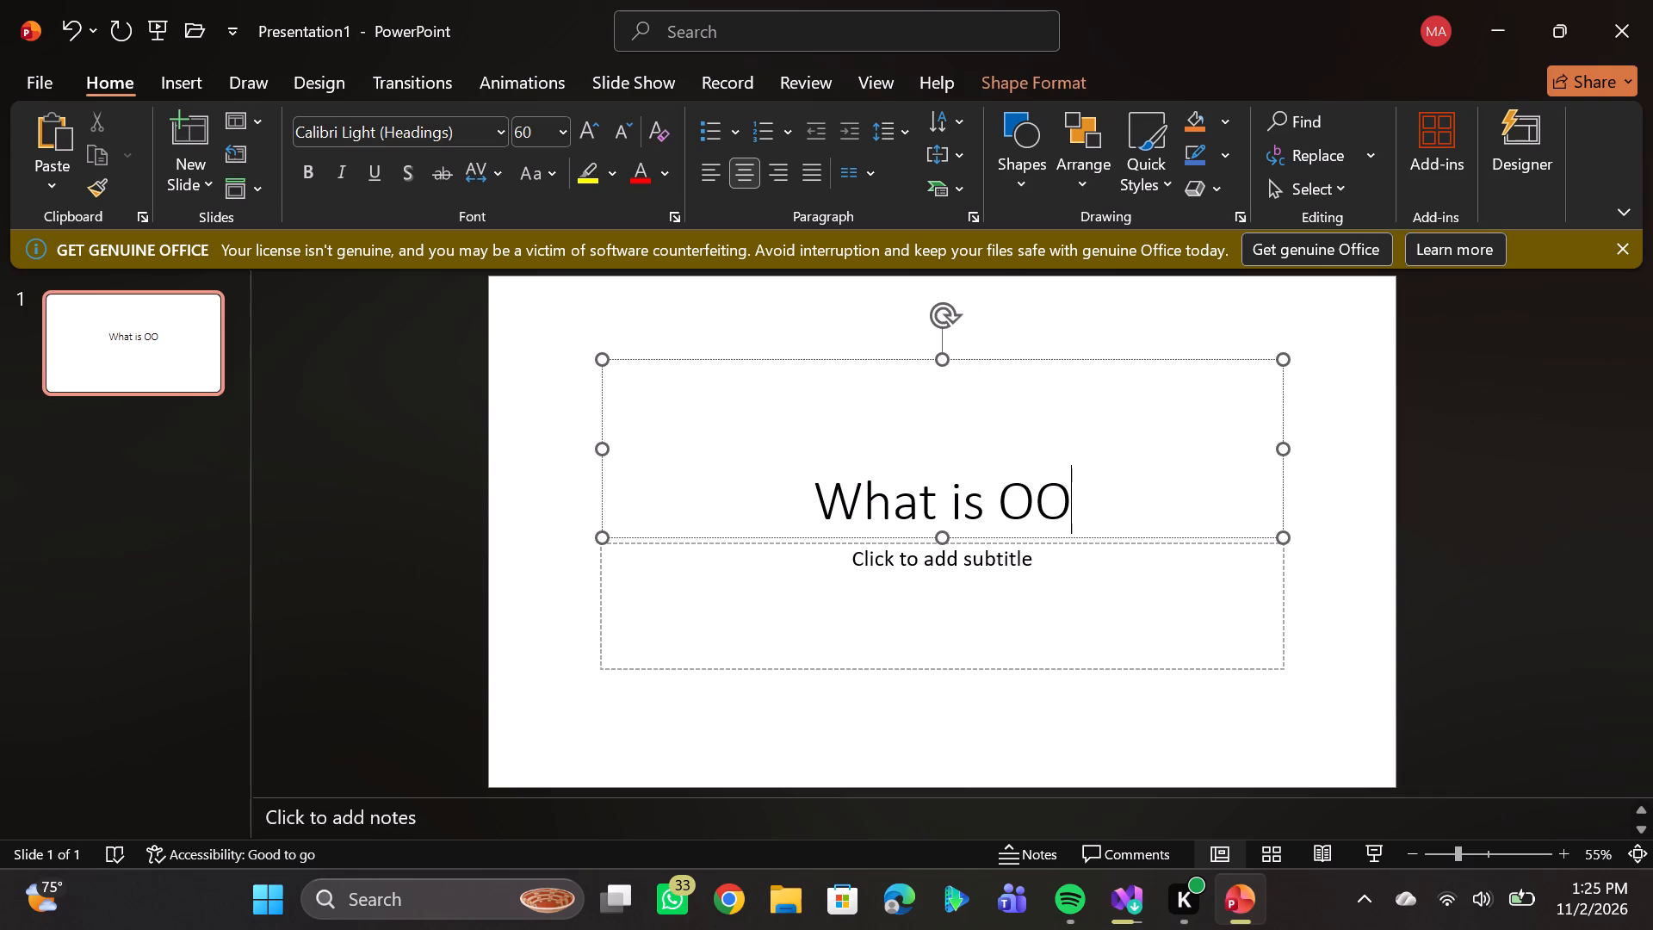
pyautogui.write('AD')
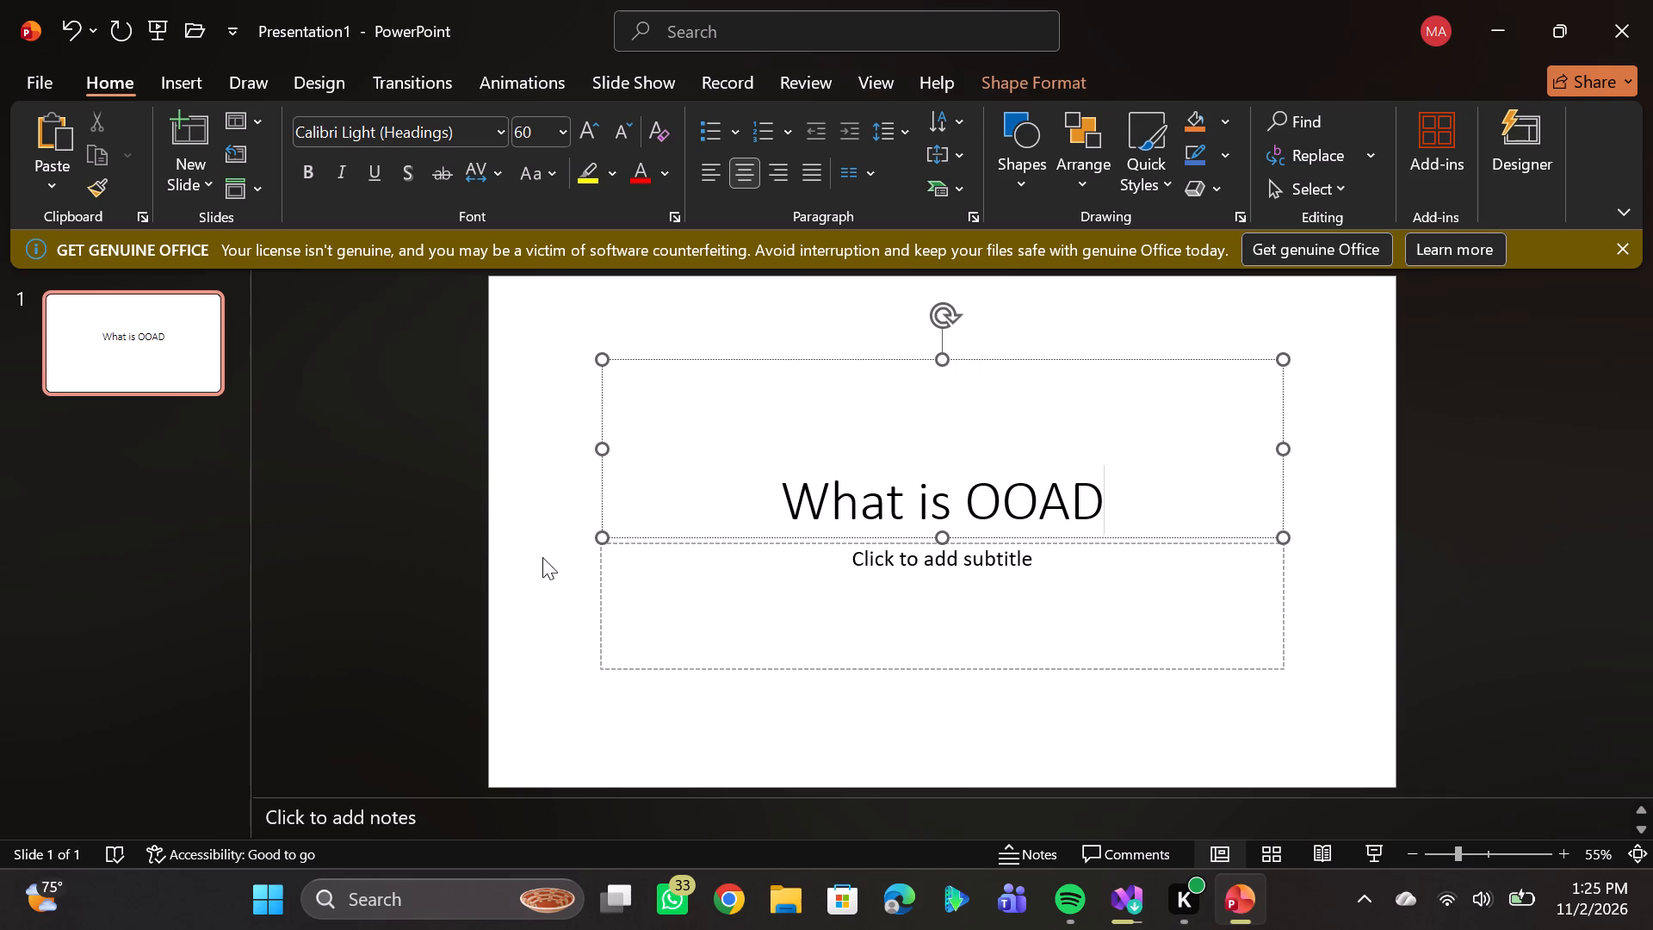
# Begin the subtitle below the title with the lowercase text "is a method to".
pyautogui.click(687, 553)
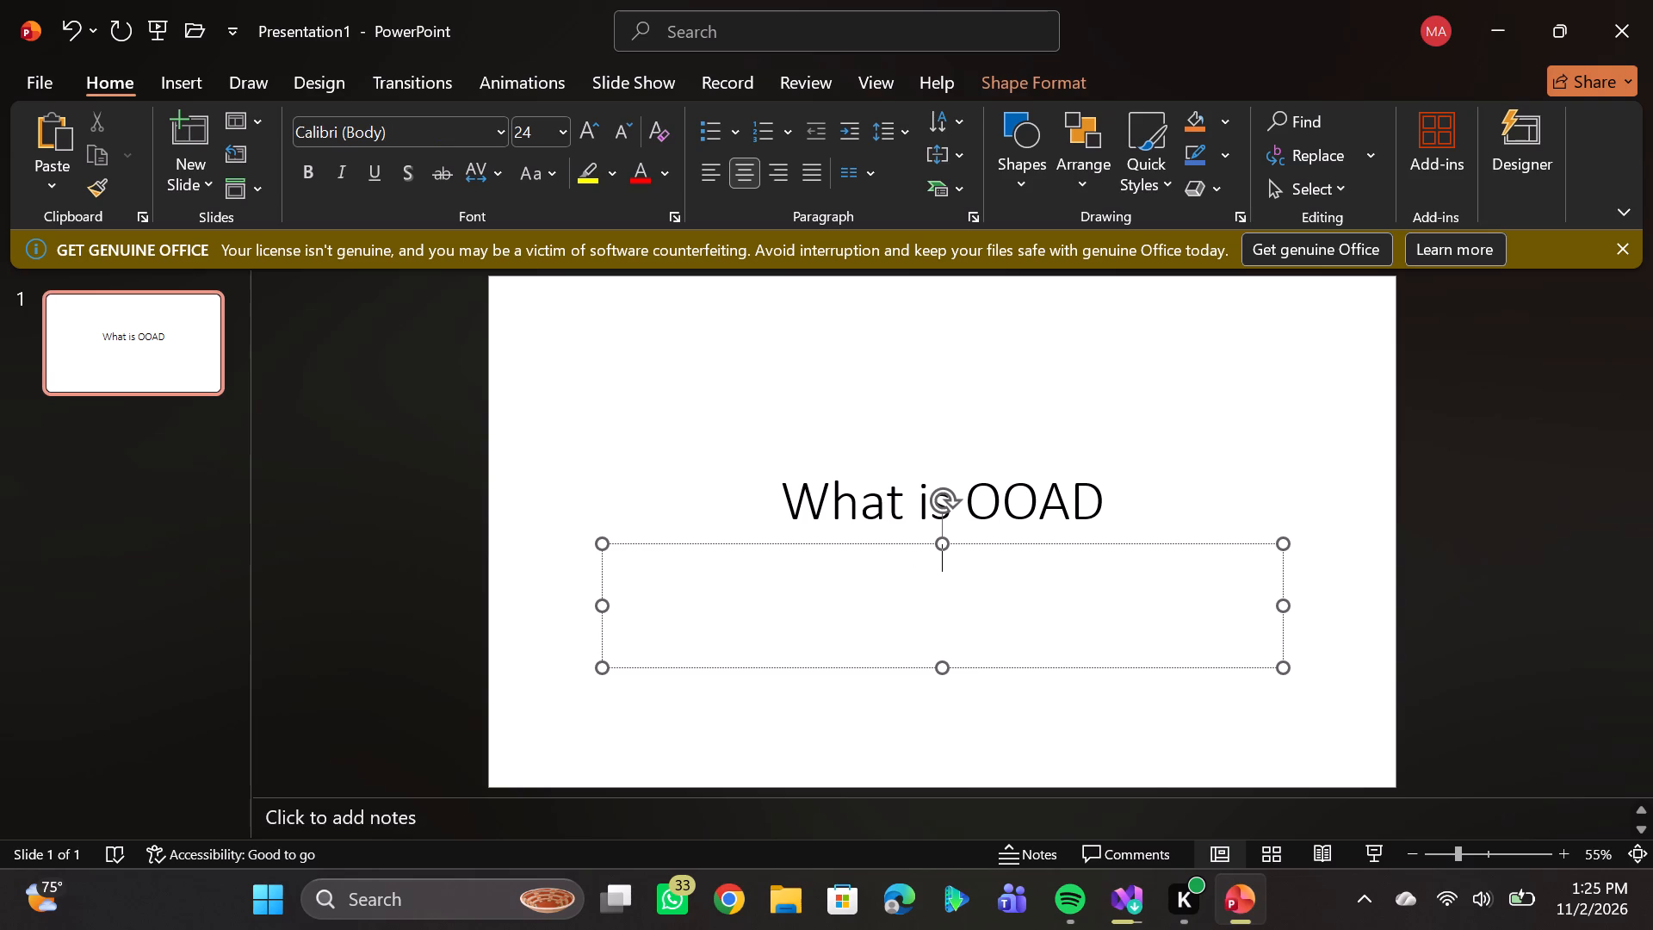
pyautogui.write('IS A')
pyautogui.press('space')
pyautogui.press('BackSpace')
pyautogui.press('BackSpace')
pyautogui.press('BackSpace')
pyautogui.press('BackSpace')
pyautogui.press('BackSpace')
pyautogui.press('BackSpace')
pyautogui.press('BackSpace')
pyautogui.write('IA')
pyautogui.press('space')
pyautogui.press('BackSpace')
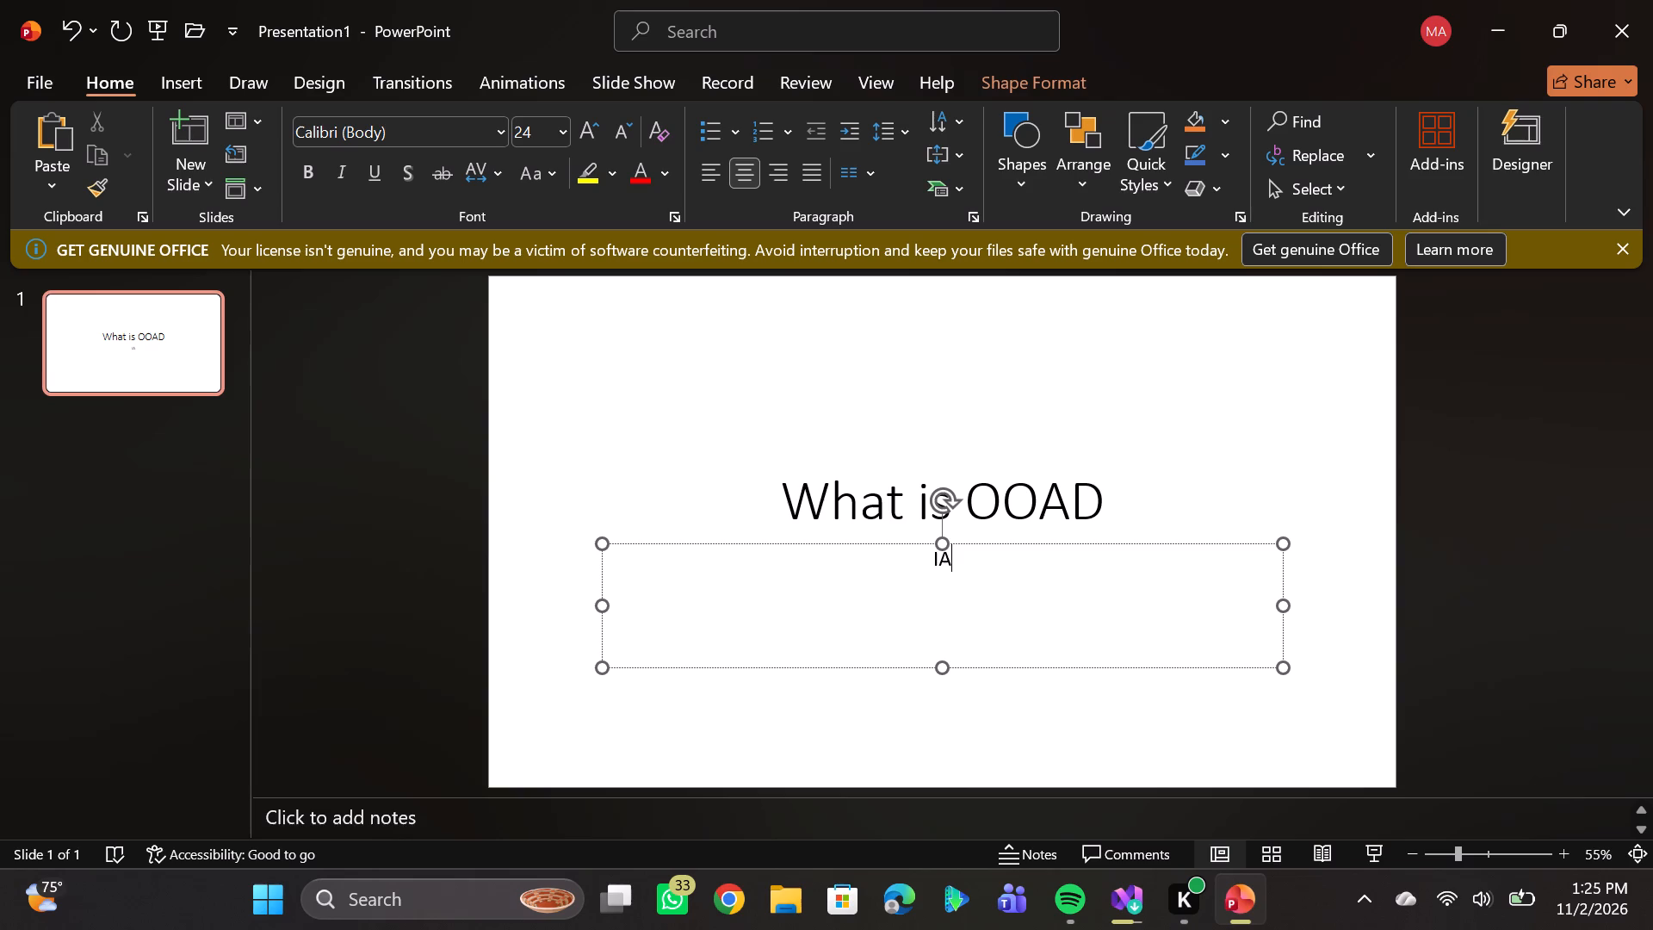
pyautogui.press('BackSpace')
pyautogui.press('BackSpace')
pyautogui.press('space')
pyautogui.write('ia')
pyautogui.press('space')
pyautogui.press('BackSpace')
pyautogui.press('BackSpace')
pyautogui.write('s a method to')
pyautogui.press('space')
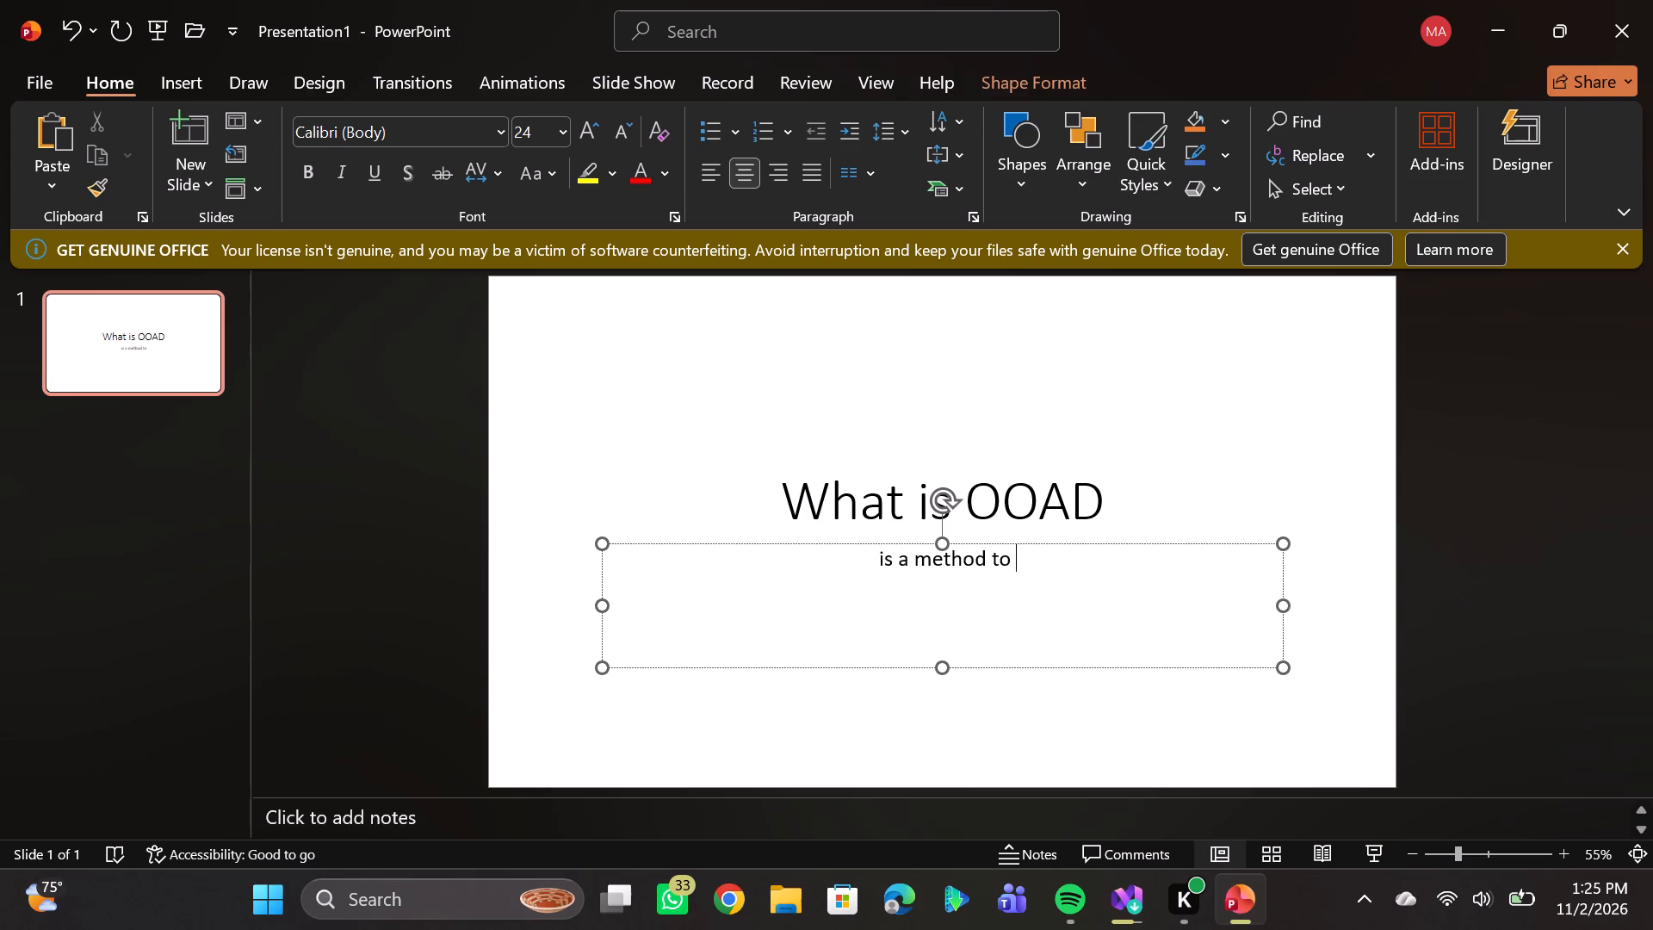
# Continue the subtitle sentence with "analyze and design systems using".
pyautogui.write('an')
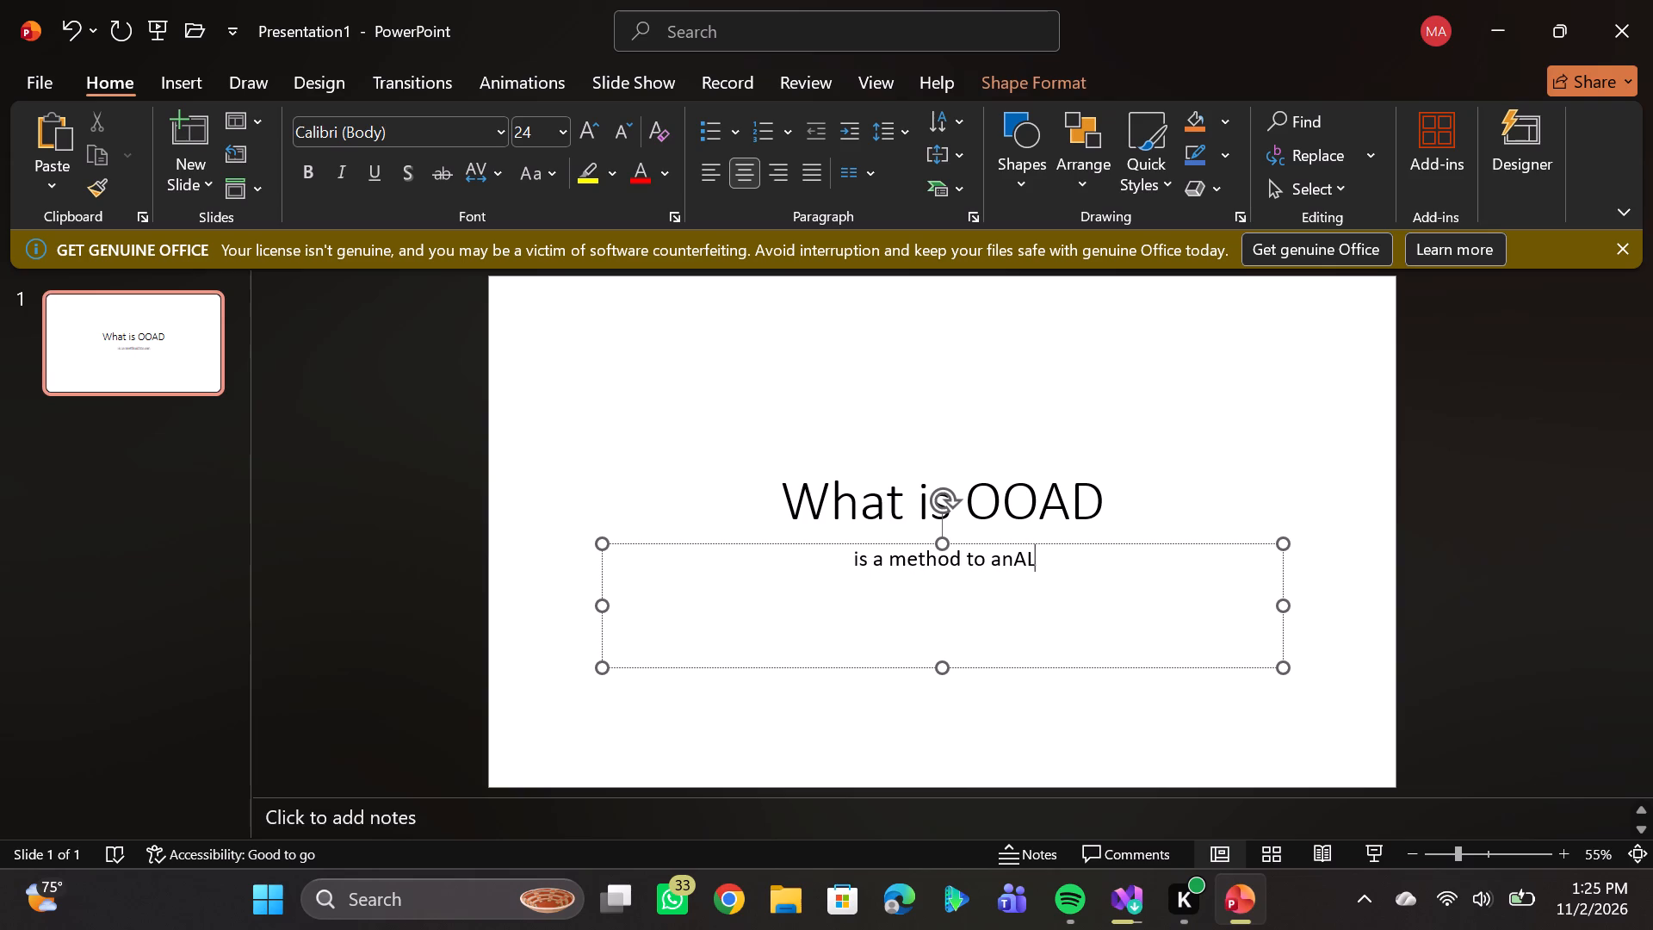
pyautogui.press('BackSpace')
pyautogui.press('BackSpace')
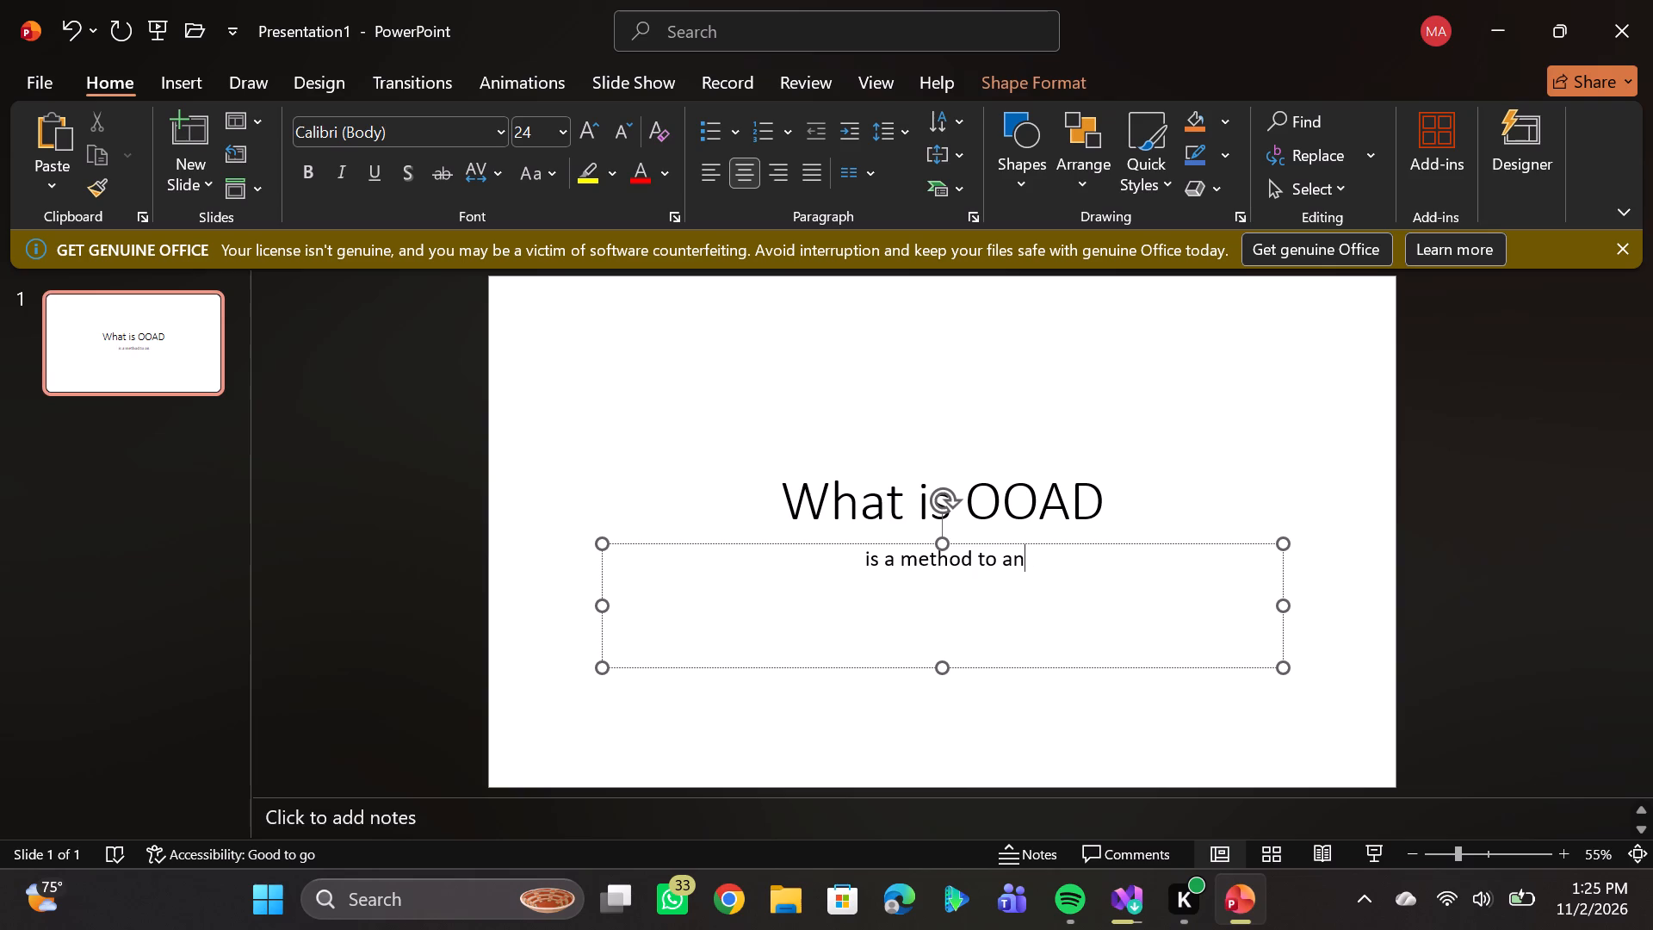
pyautogui.press('a')
pyautogui.press('BackSpace')
pyautogui.write('alyze')
pyautogui.press('space')
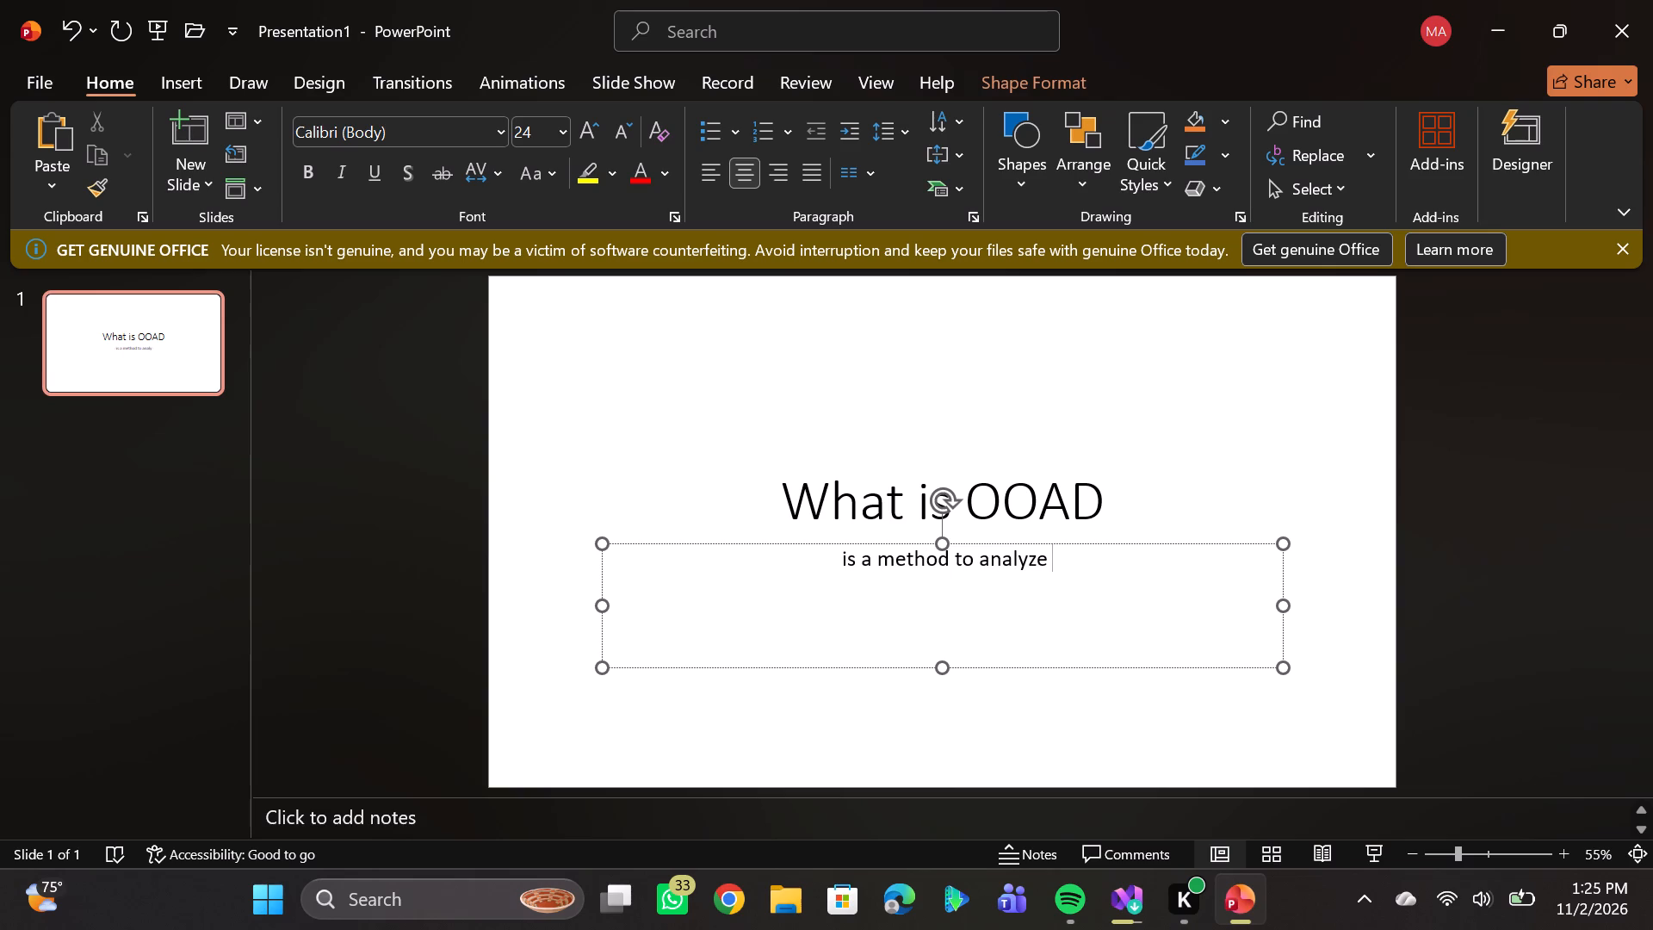
pyautogui.write('and designe')
pyautogui.press('space')
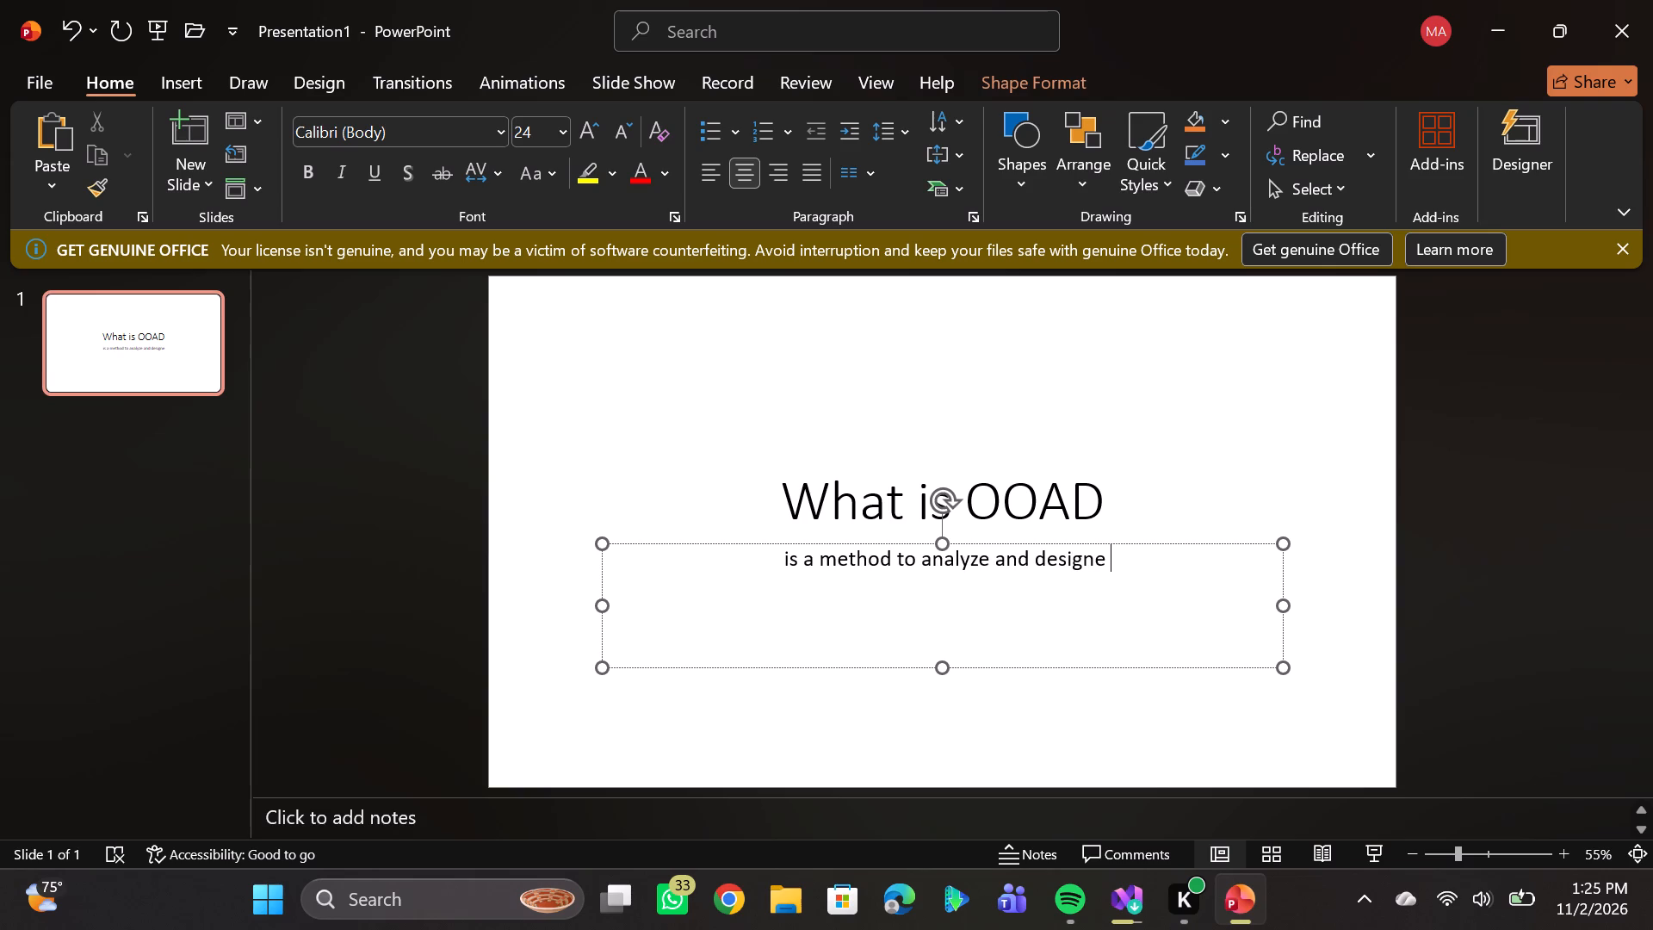
pyautogui.press('BackSpace')
pyautogui.press('BackSpace')
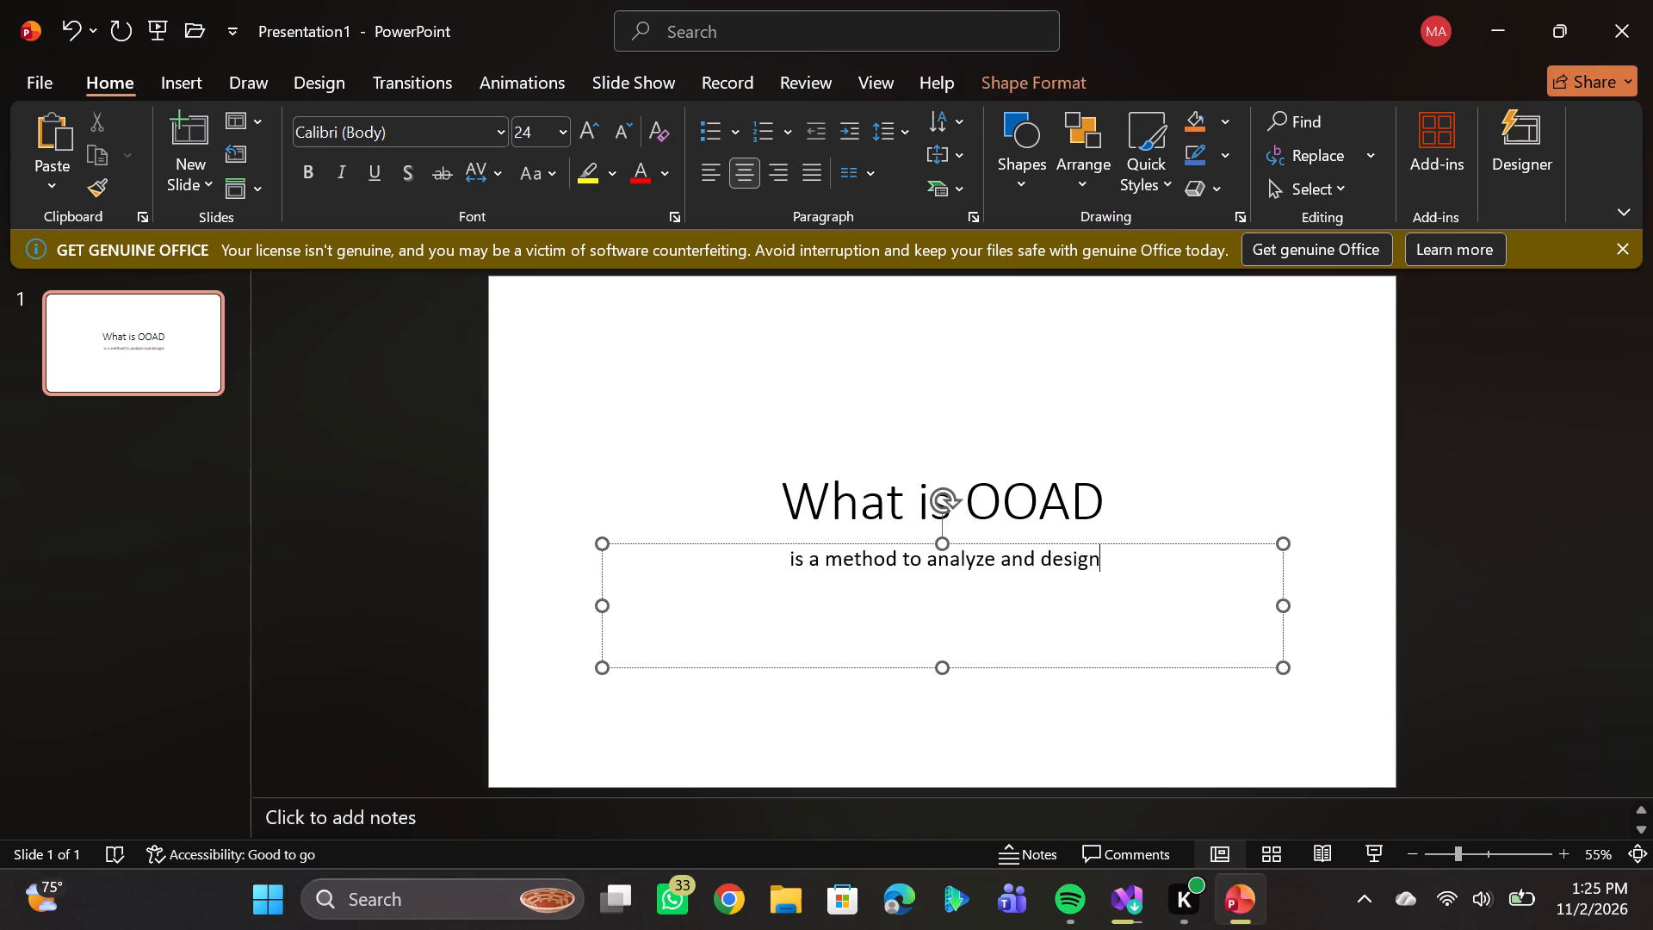
pyautogui.press('space')
pyautogui.write('systems')
pyautogui.press('space')
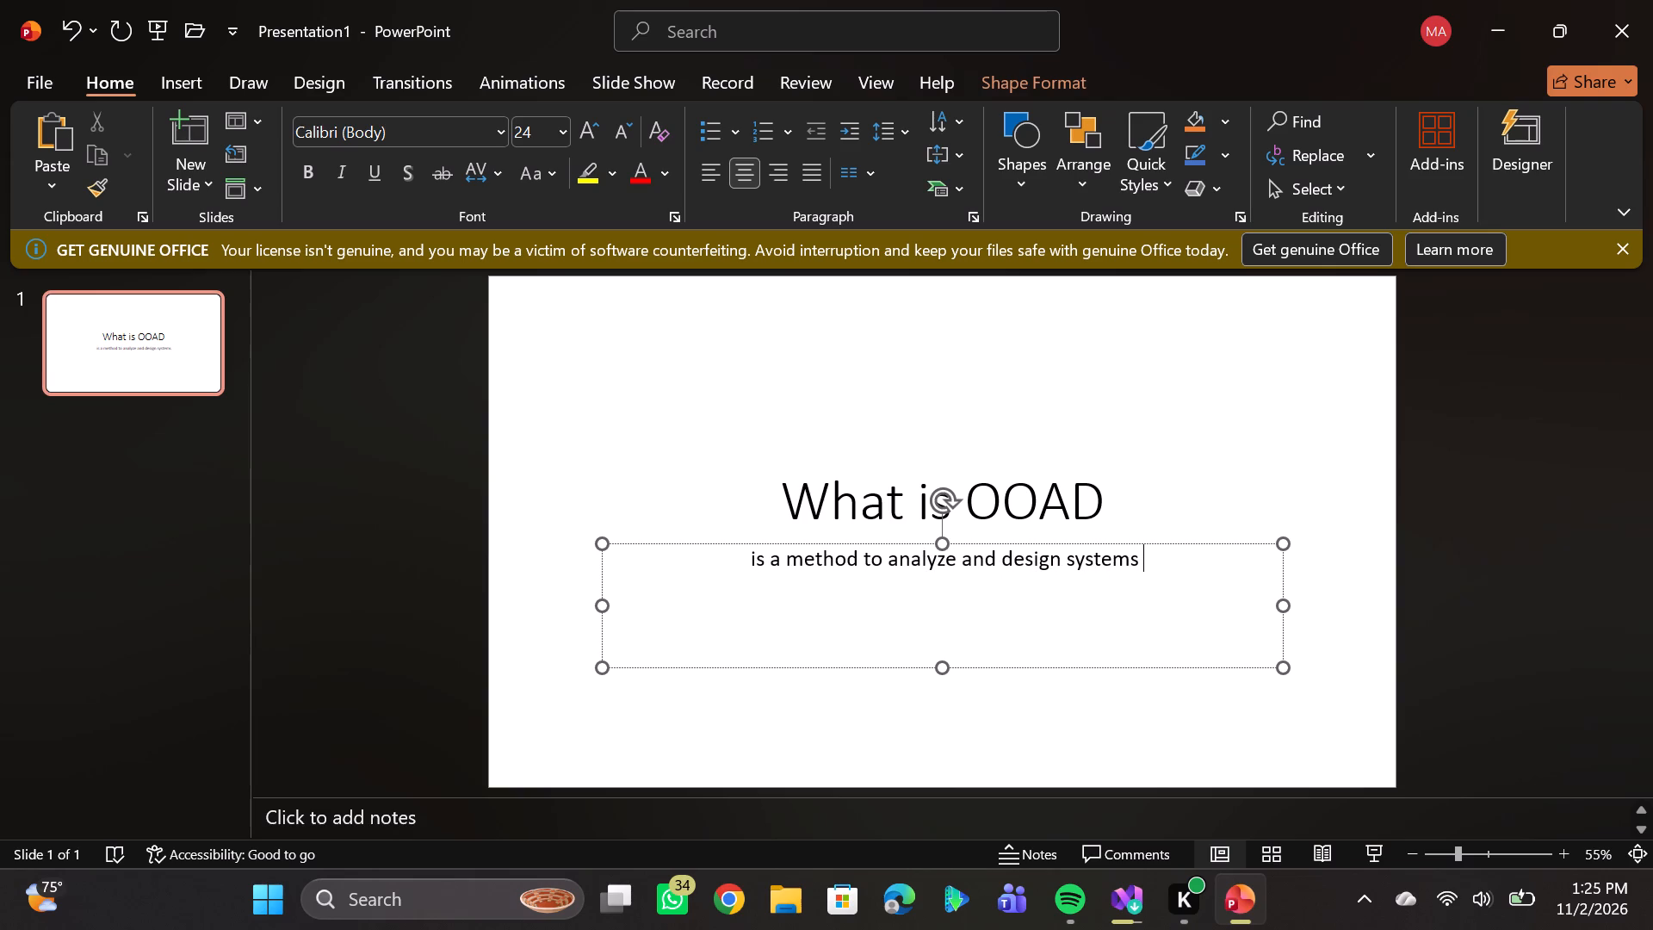
pyautogui.write('using')
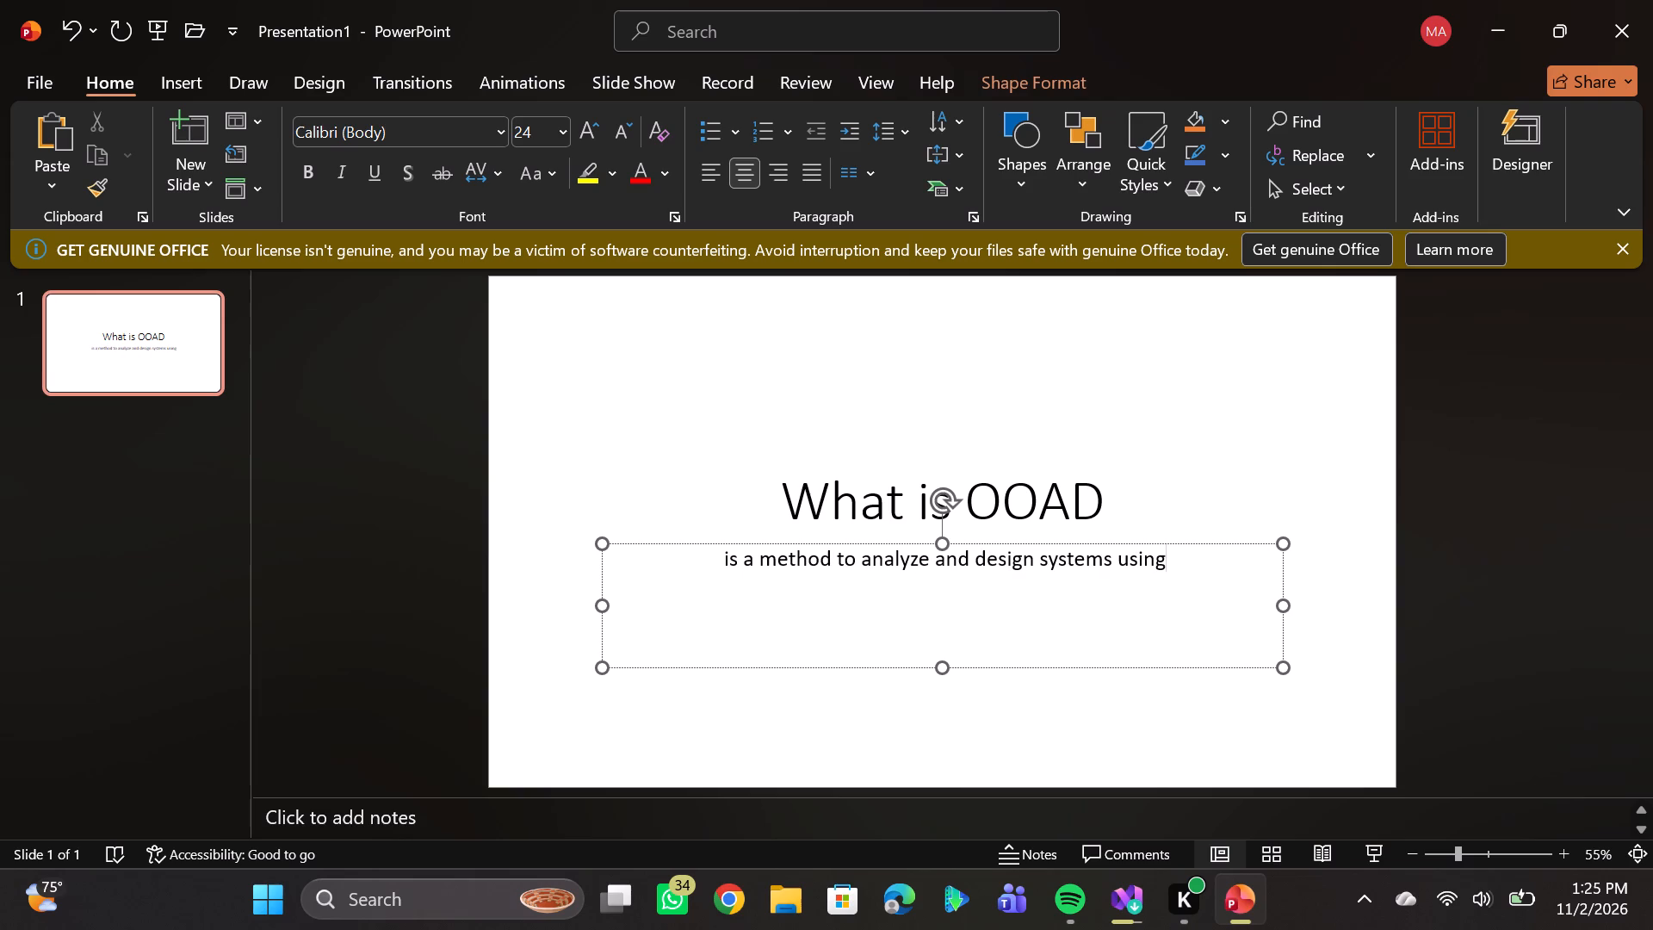
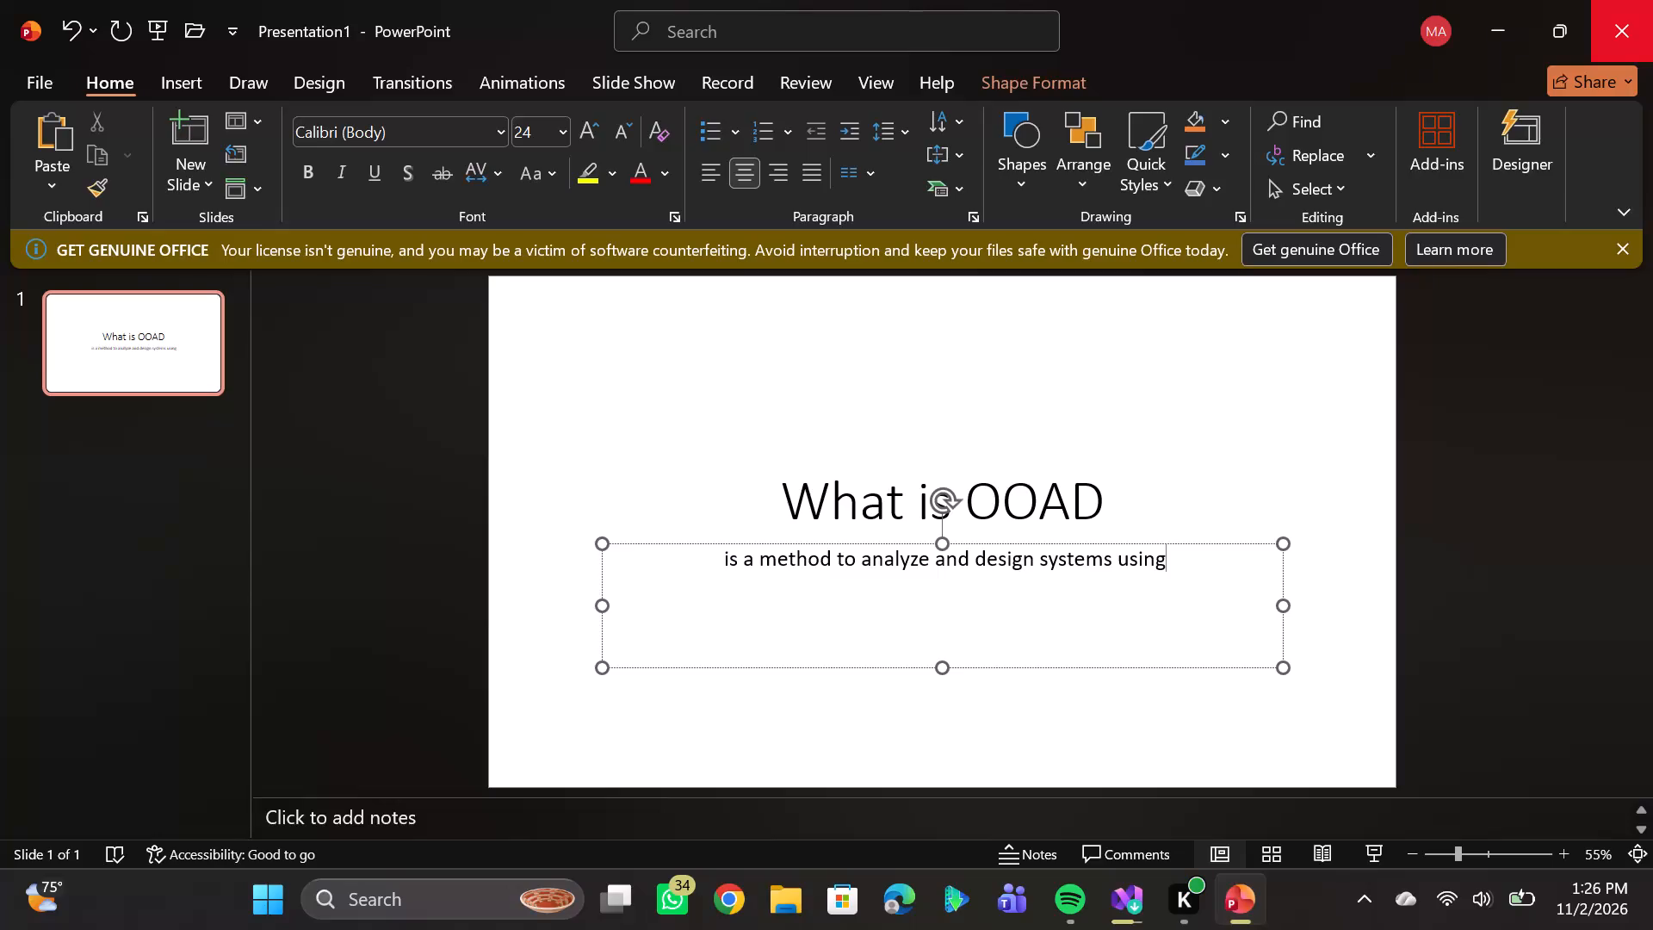
# Complete the subtitle sentence with "object-oriented principles".
pyautogui.press('space')
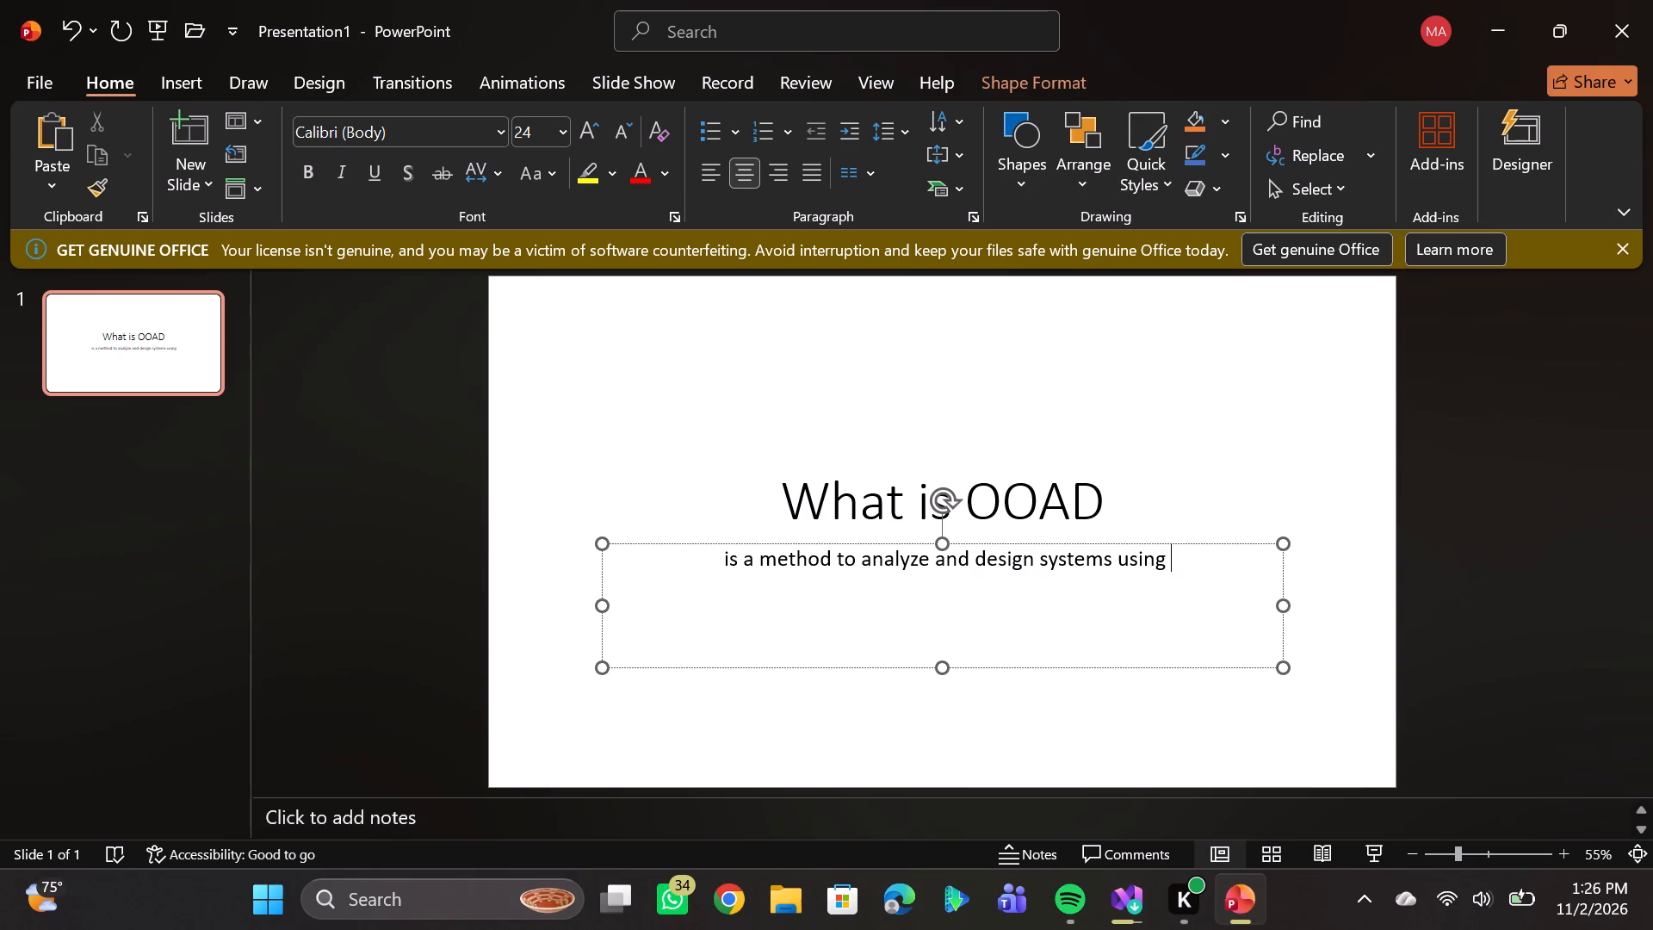
pyautogui.write('object')
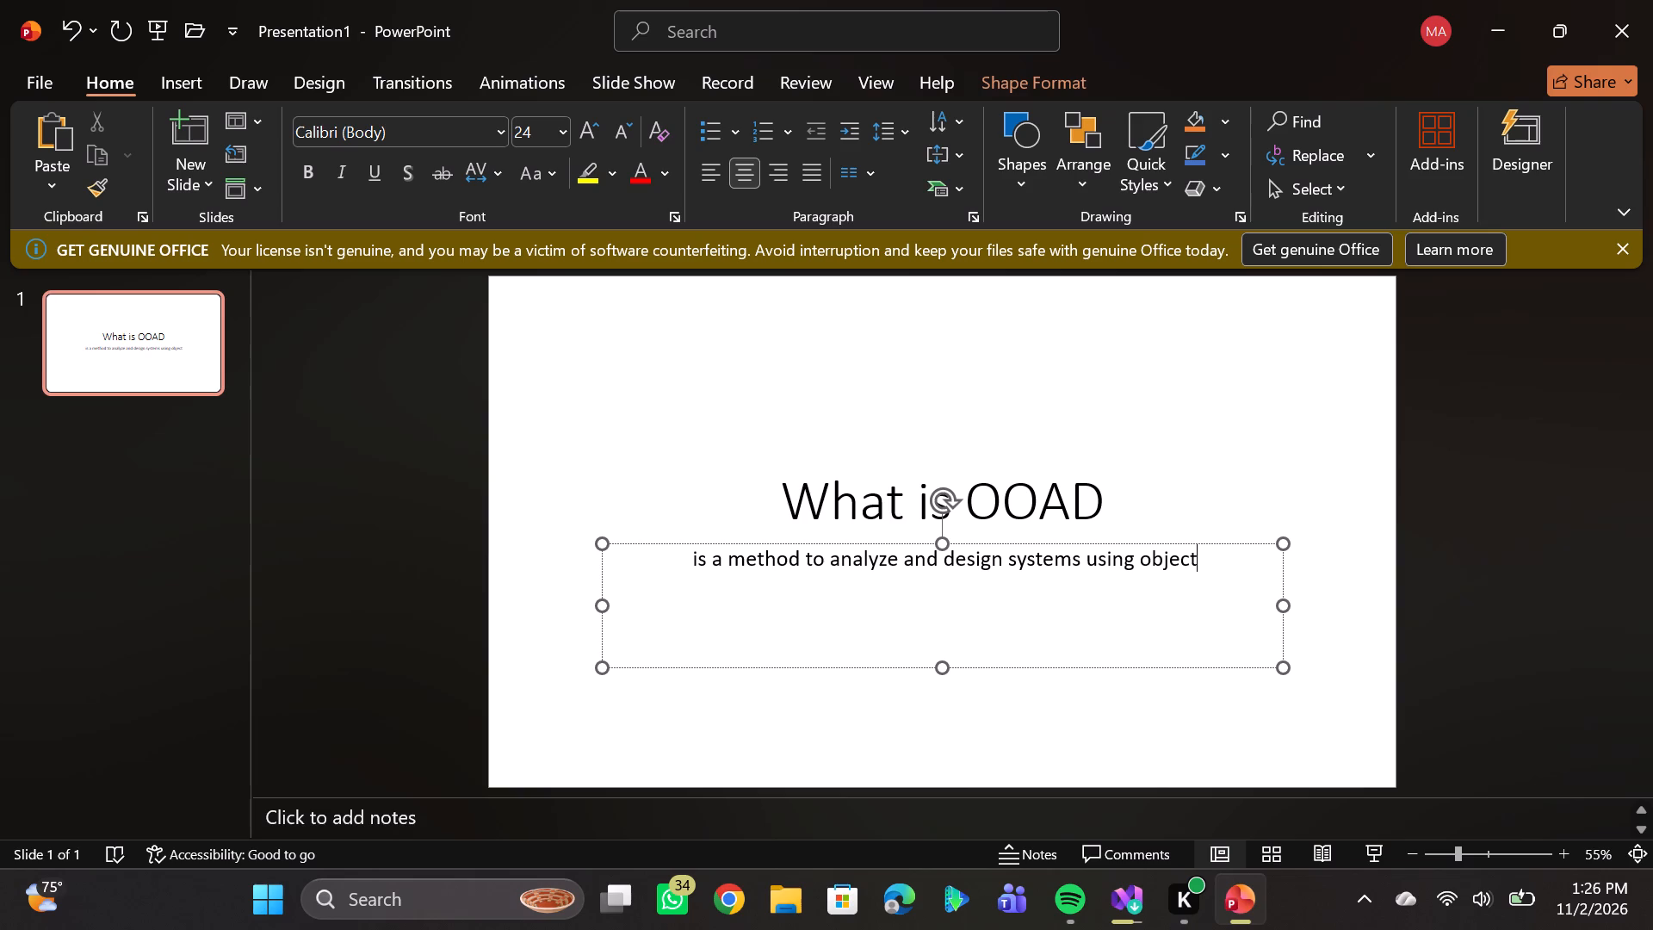
pyautogui.press('space')
pyautogui.press('BackSpace')
pyautogui.hotkey('shift', '_')
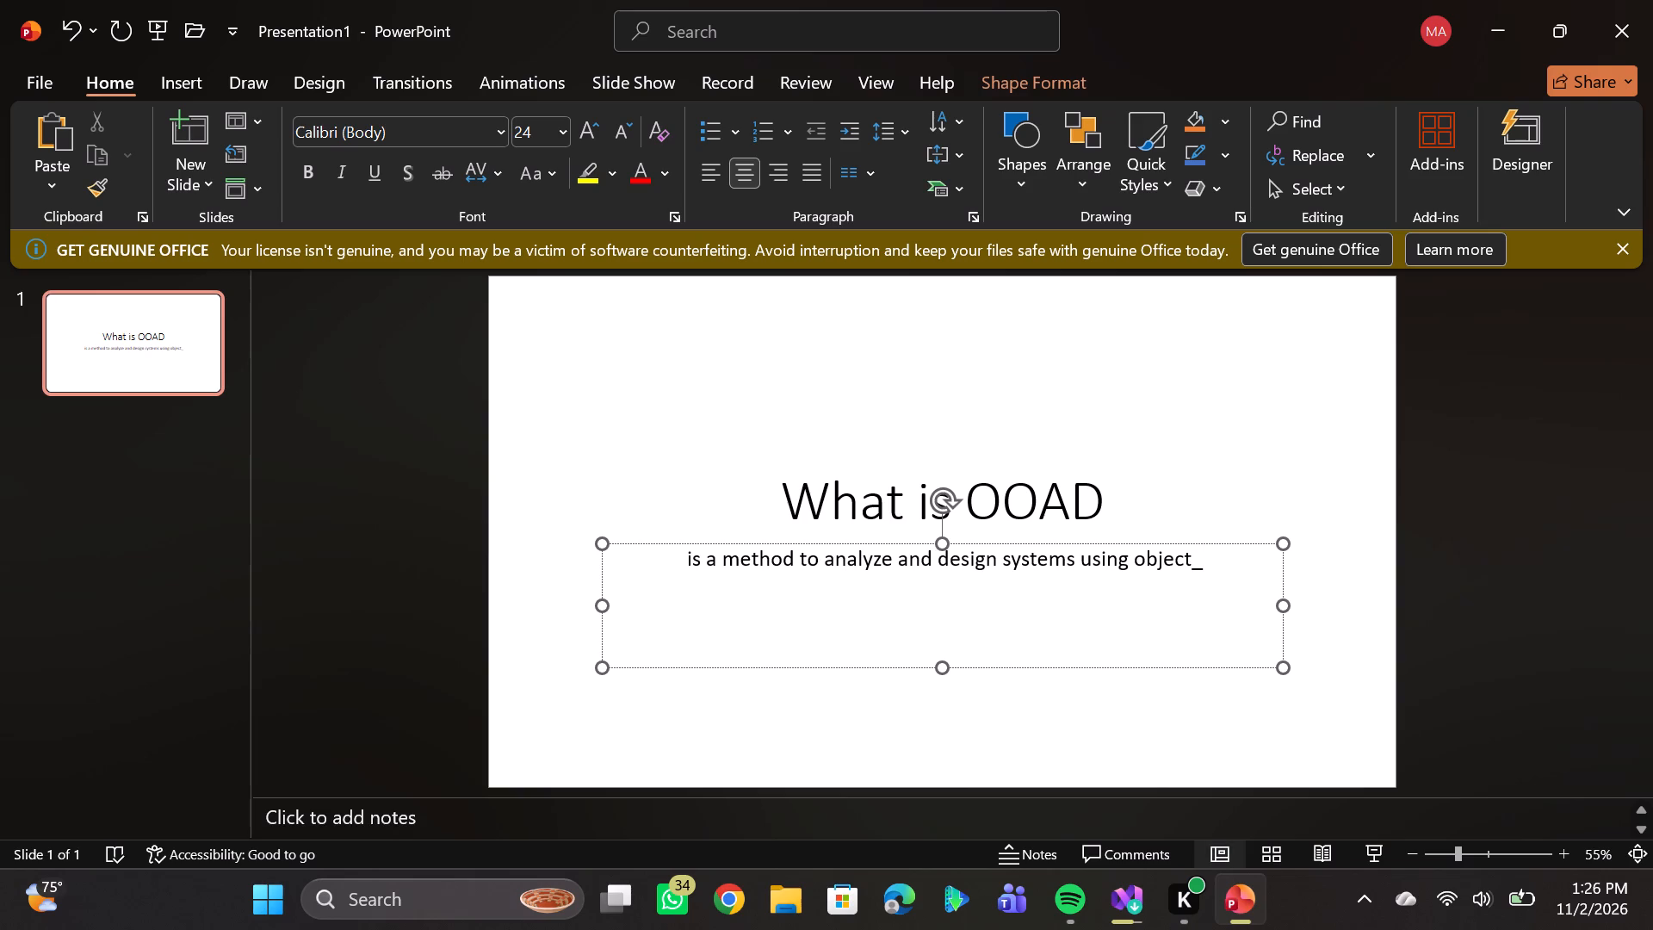
pyautogui.press('BackSpace')
pyautogui.press('-')
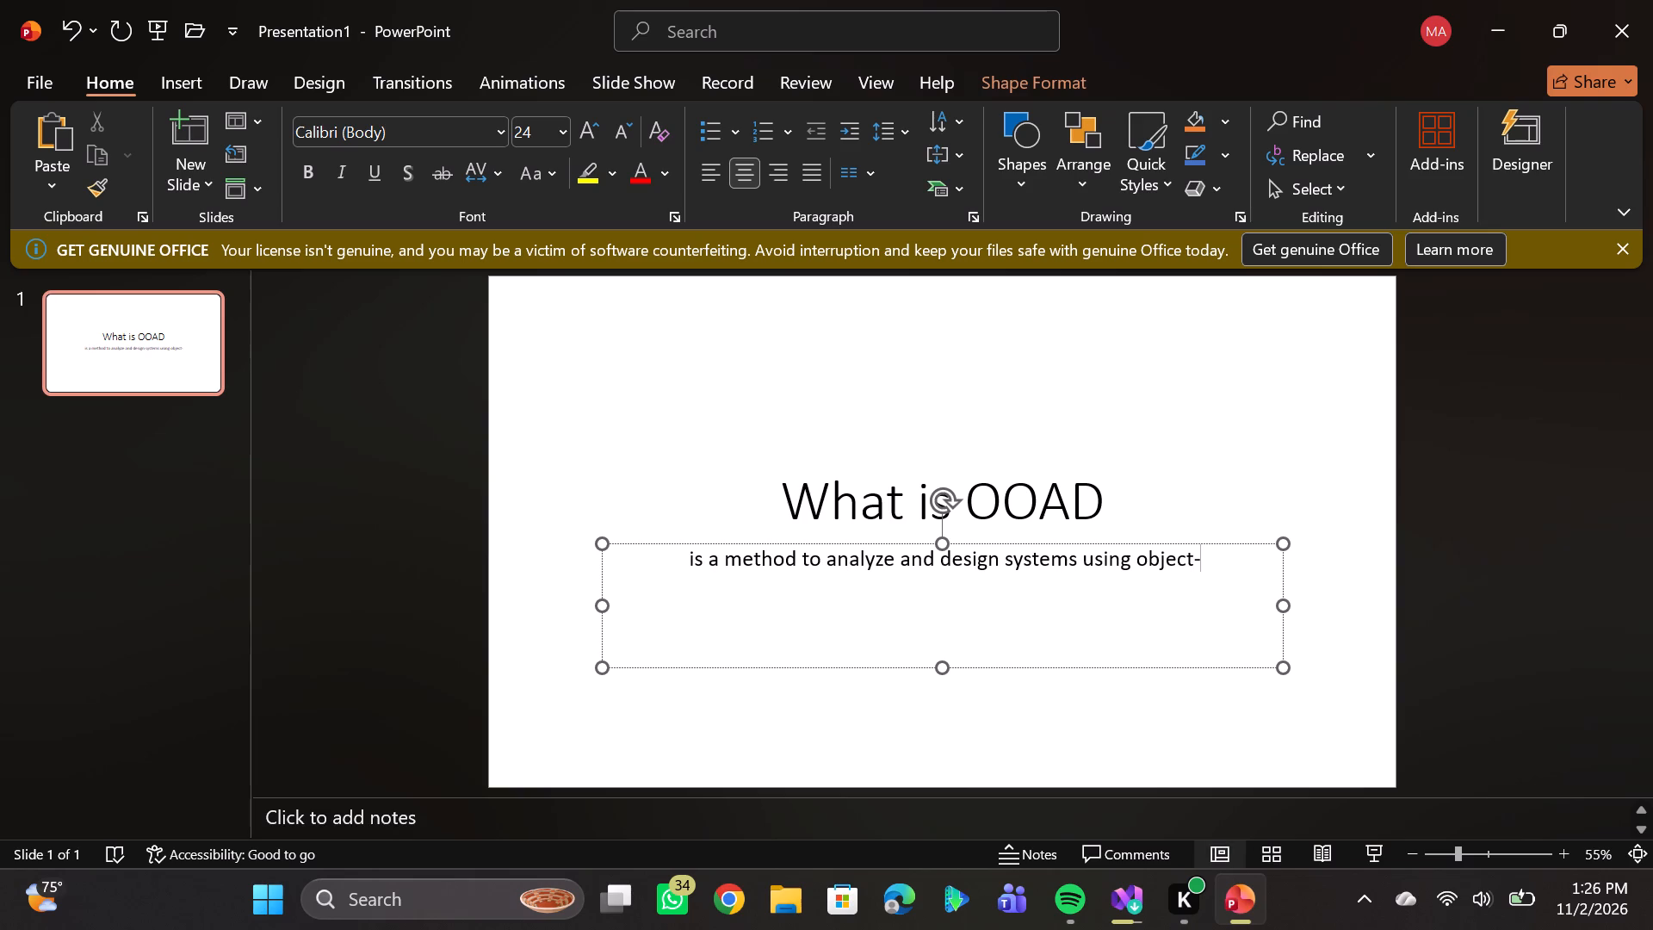
pyautogui.write('oriente')
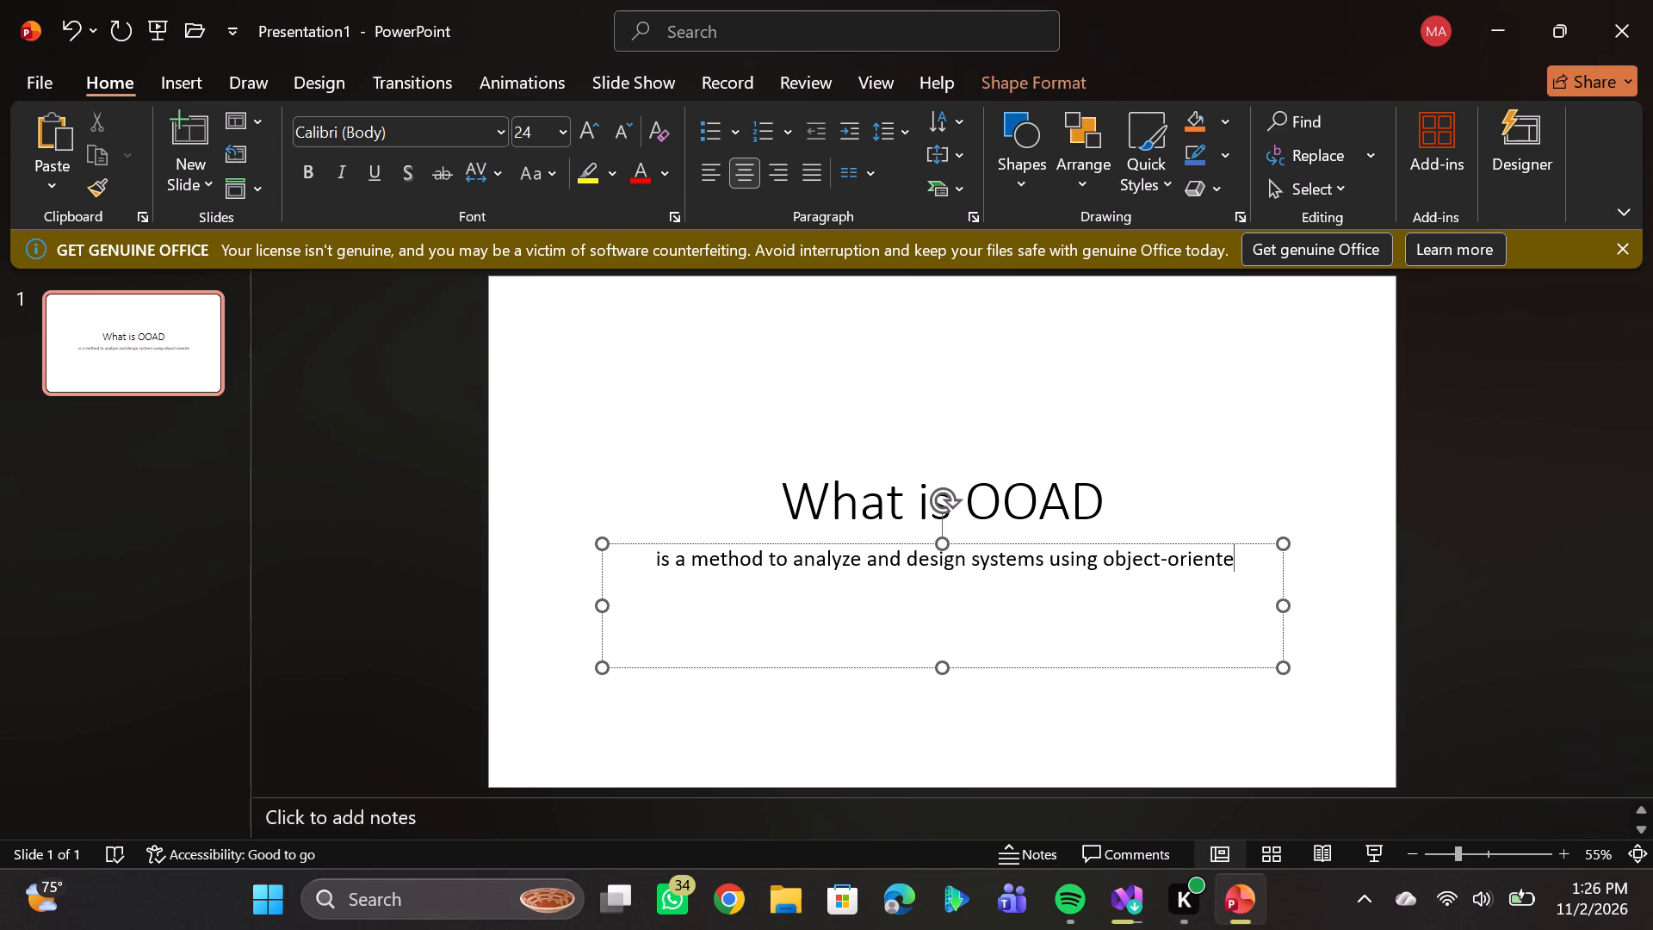
pyautogui.press('d')
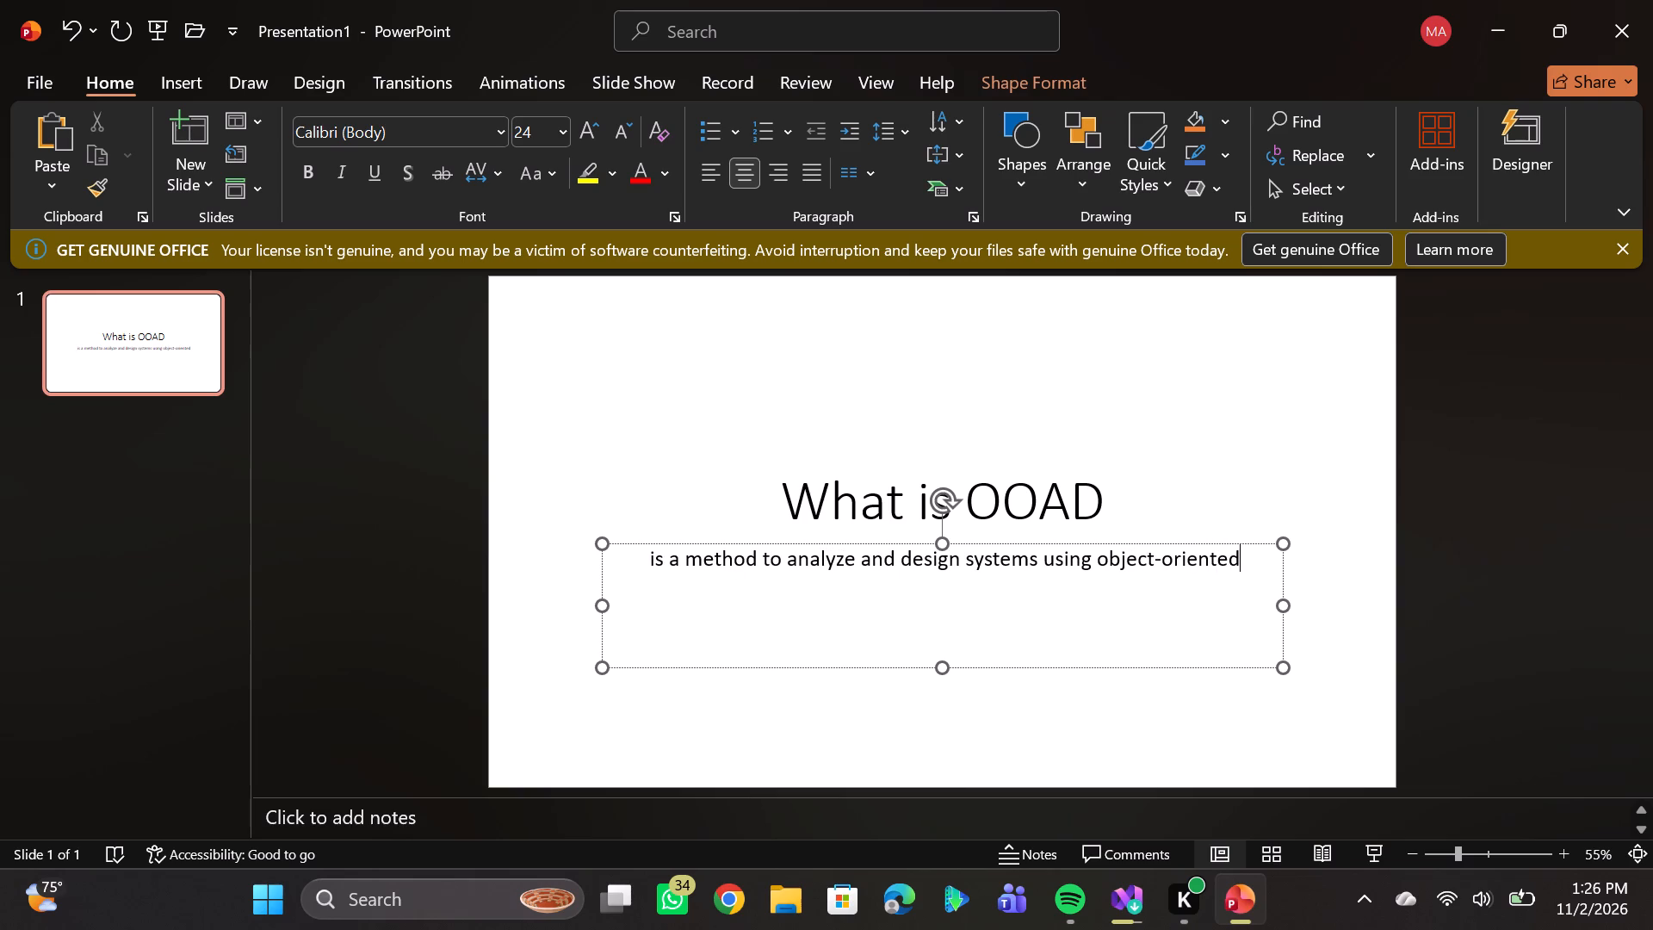
pyautogui.press('space')
pyautogui.write('pri')
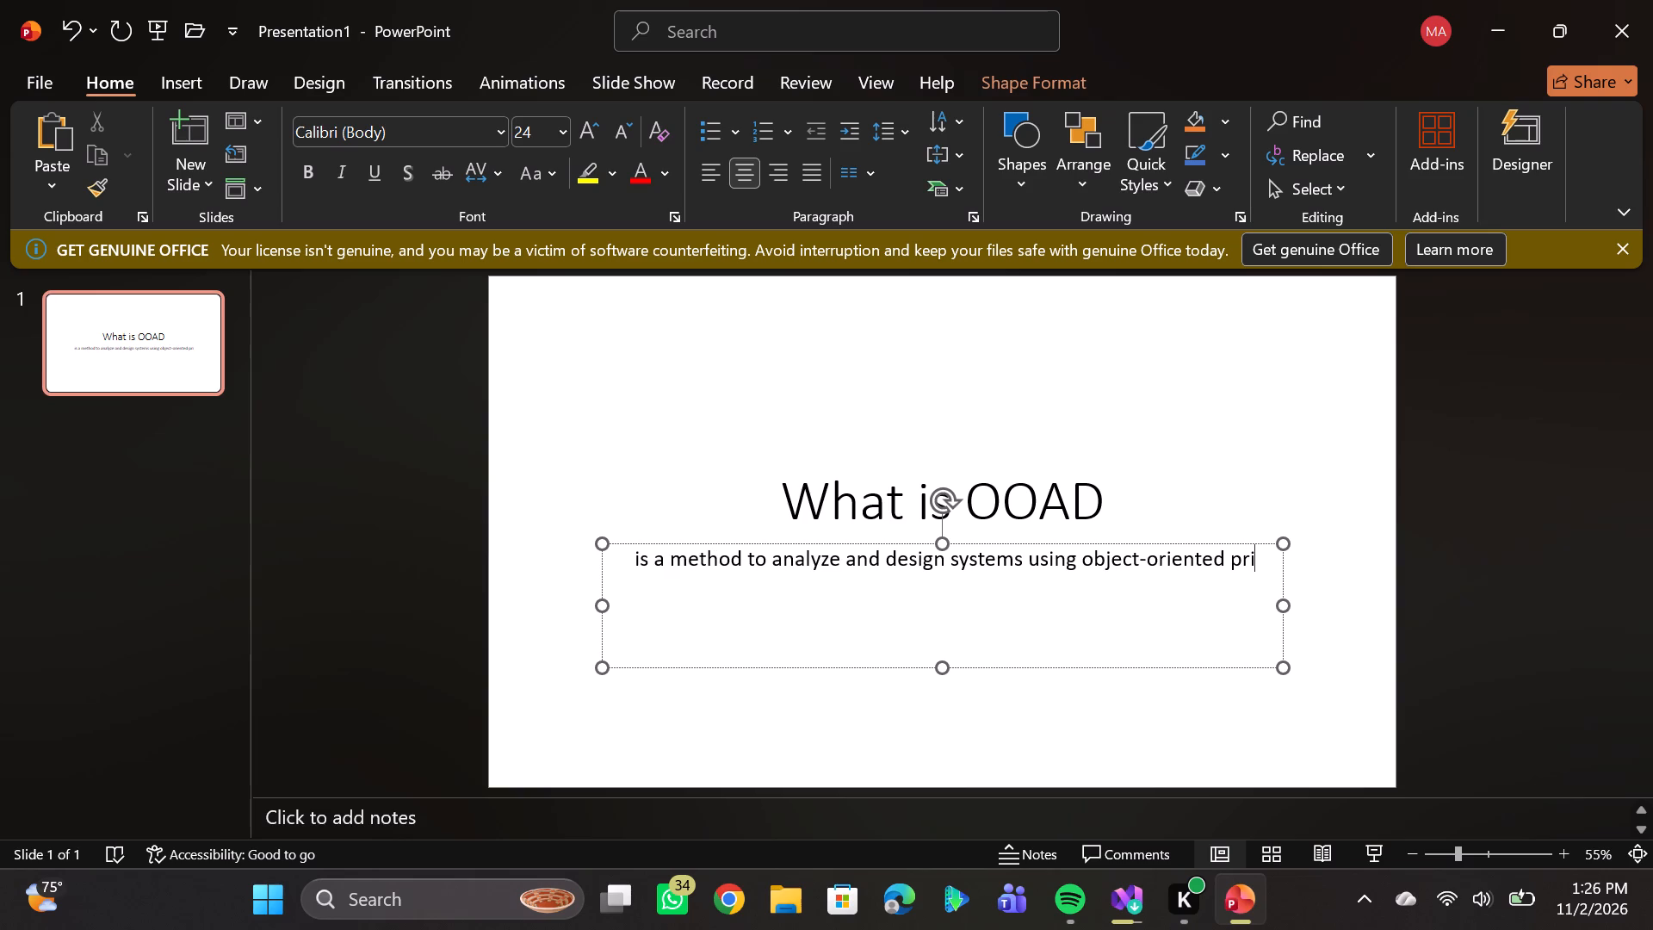
pyautogui.write('nciples')
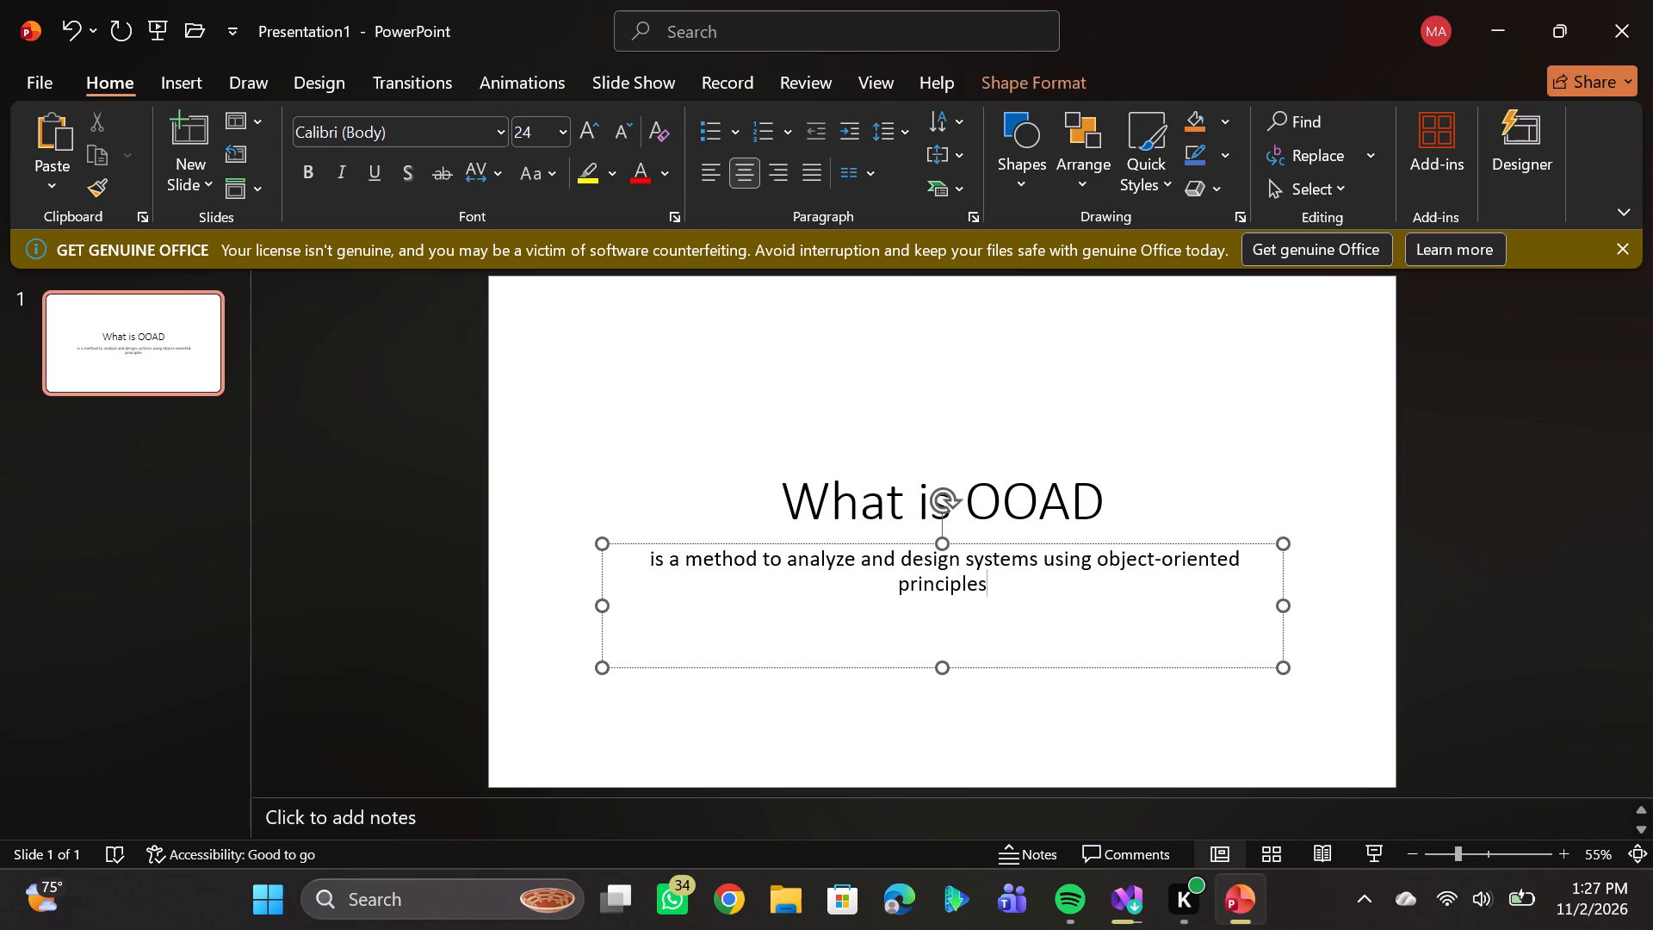
# Change the font color of the whole title "What is OOAD" to the standard Blue.
pyautogui.moveTo(1159, 616); pyautogui.dragTo(826, 392)
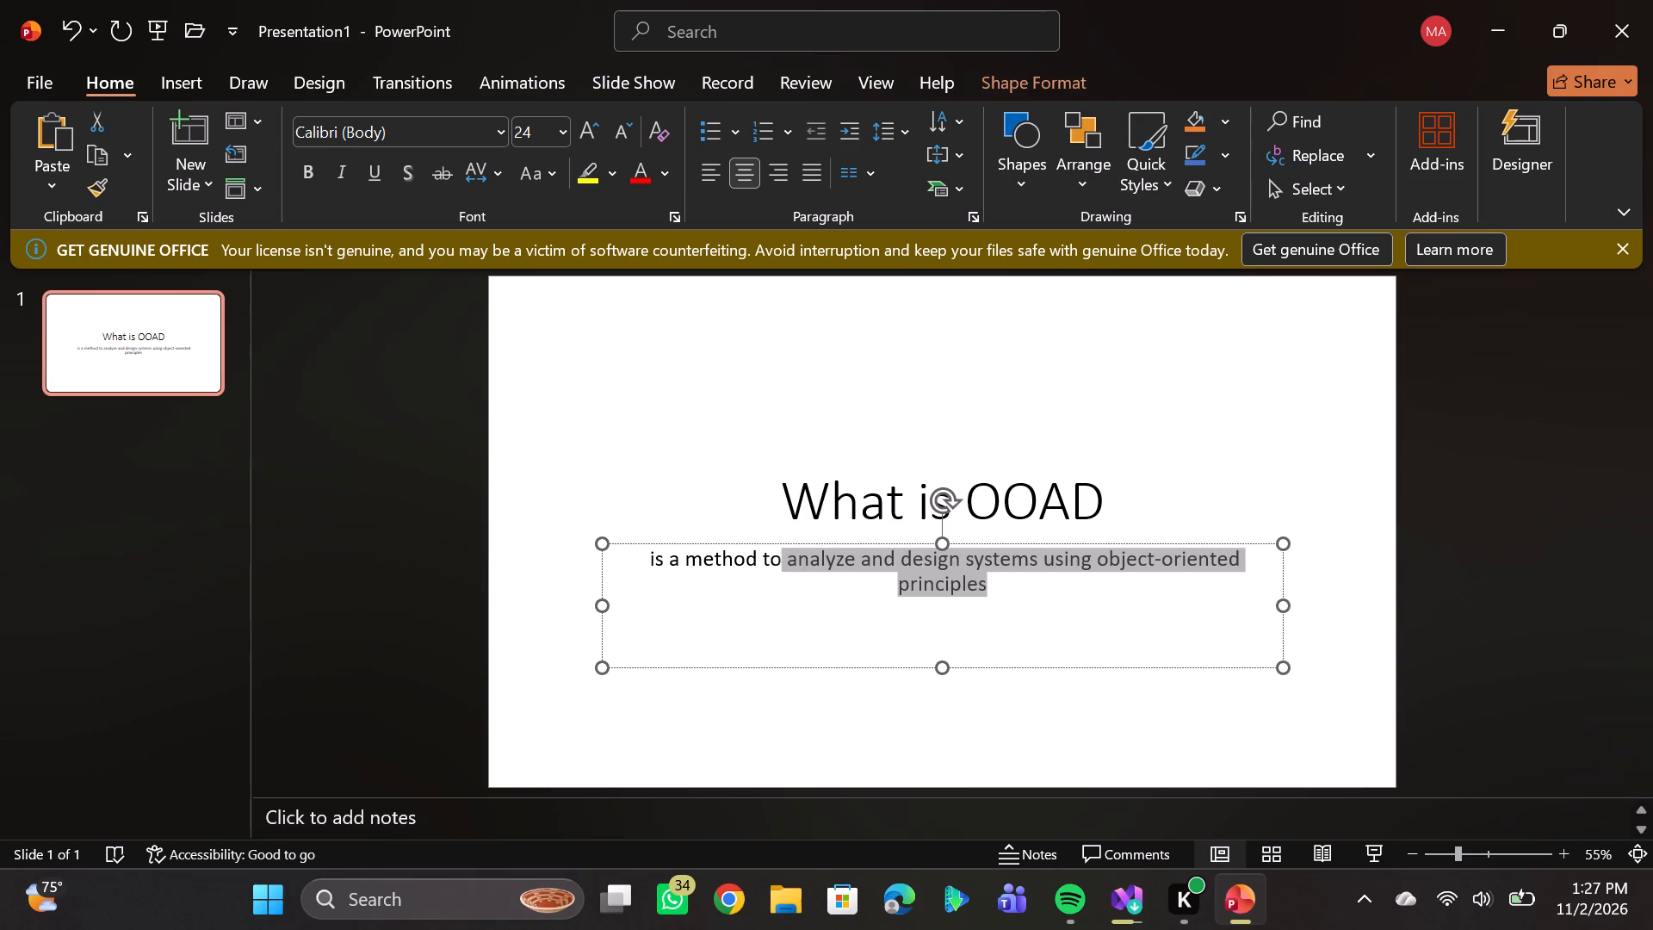
pyautogui.moveTo(826, 392); pyautogui.dragTo(870, 375)
pyautogui.click(1130, 417)
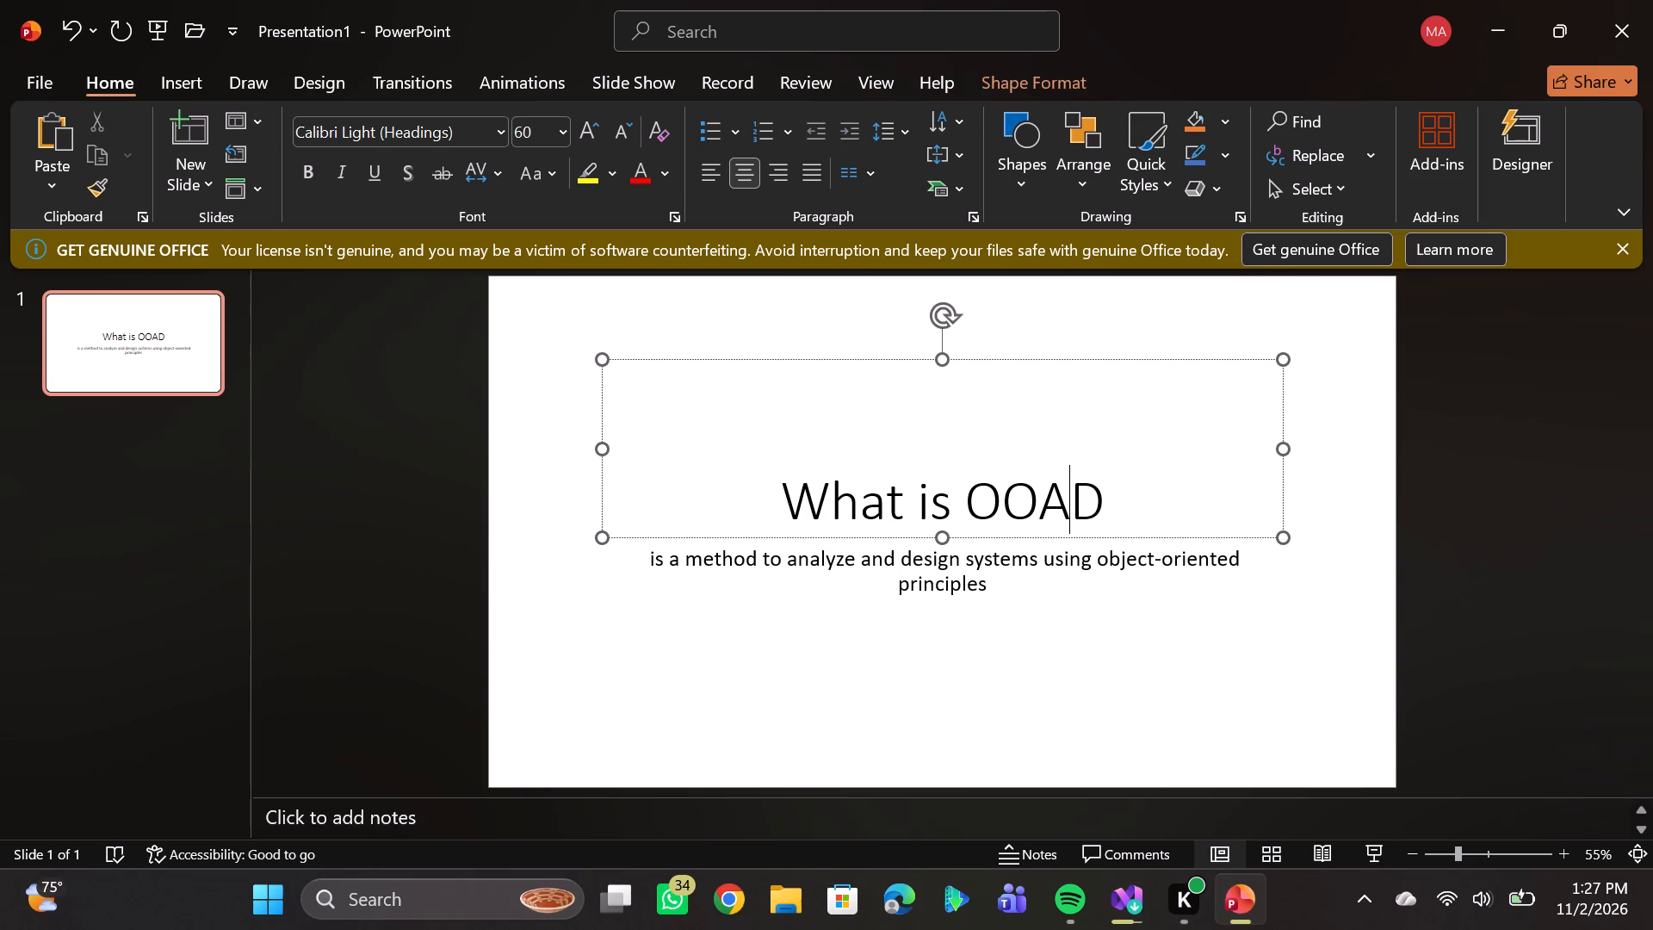
pyautogui.moveTo(777, 501); pyautogui.dragTo(796, 501)
pyautogui.moveTo(796, 501); pyautogui.dragTo(1032, 507)
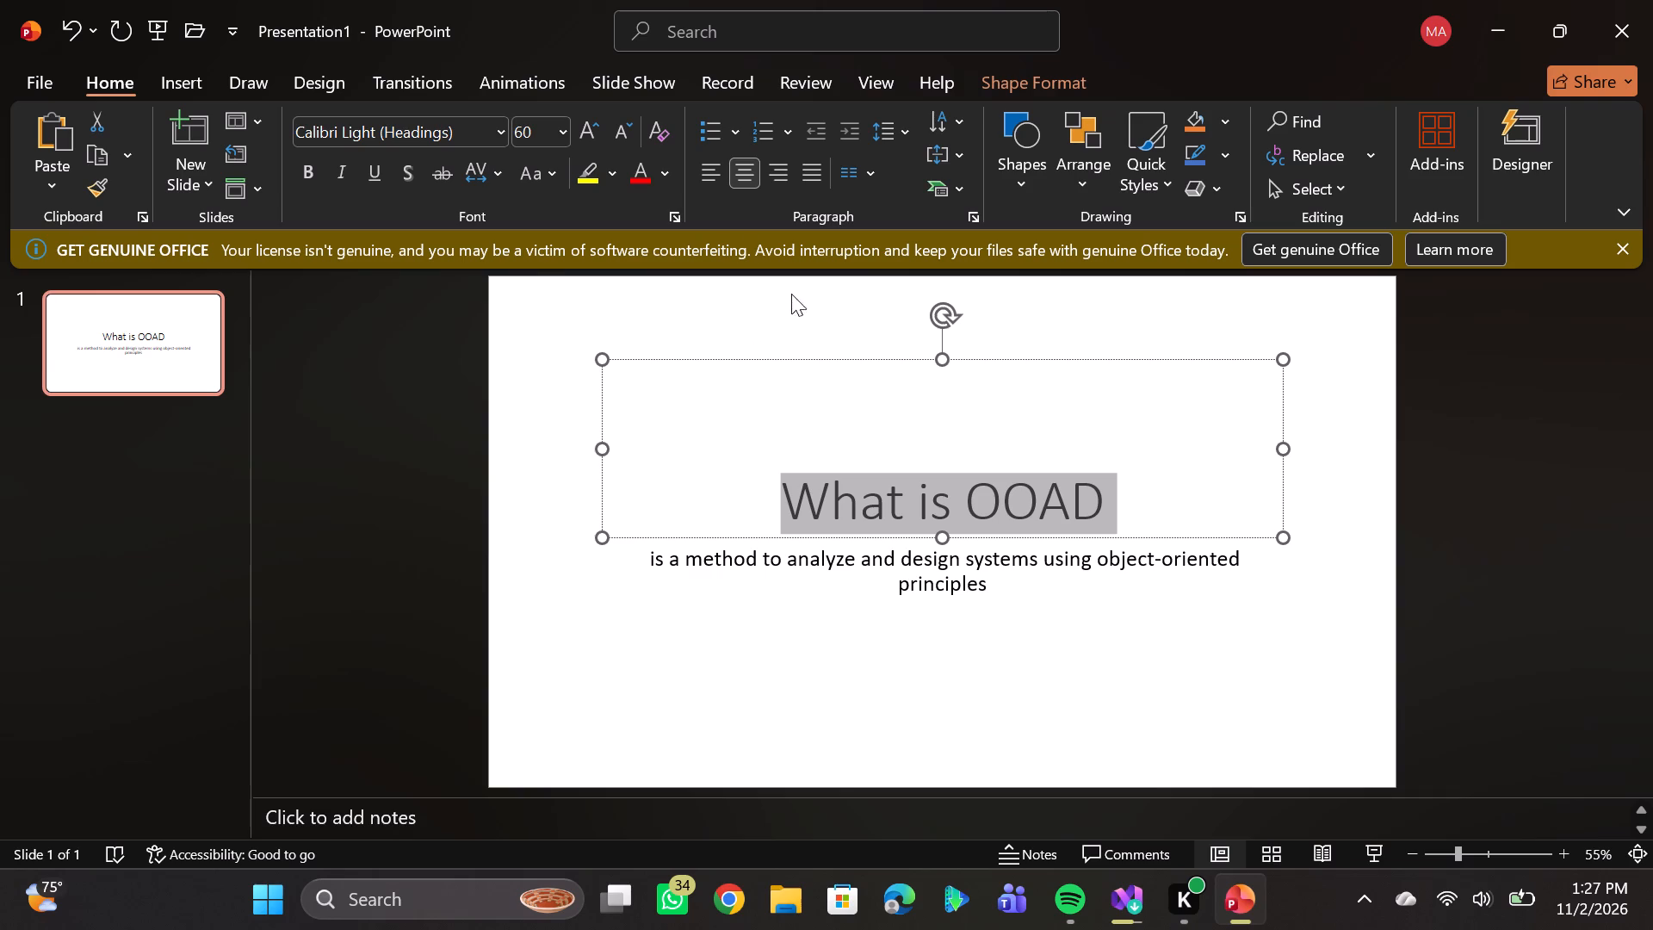
pyautogui.click(647, 178)
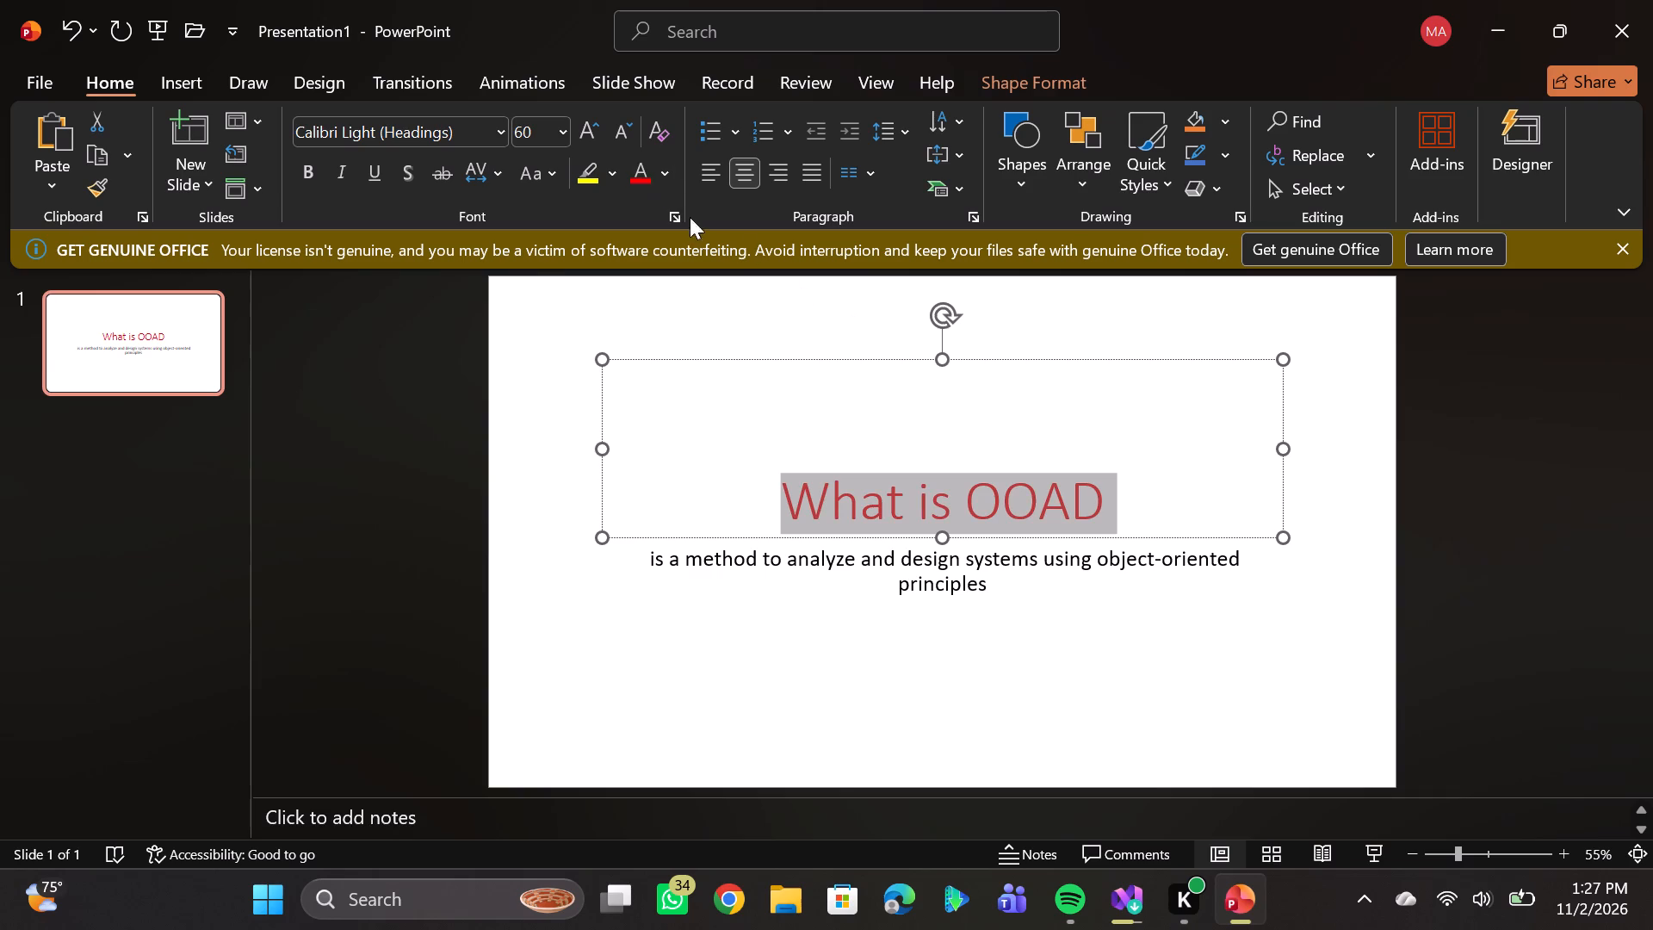
pyautogui.click(659, 174)
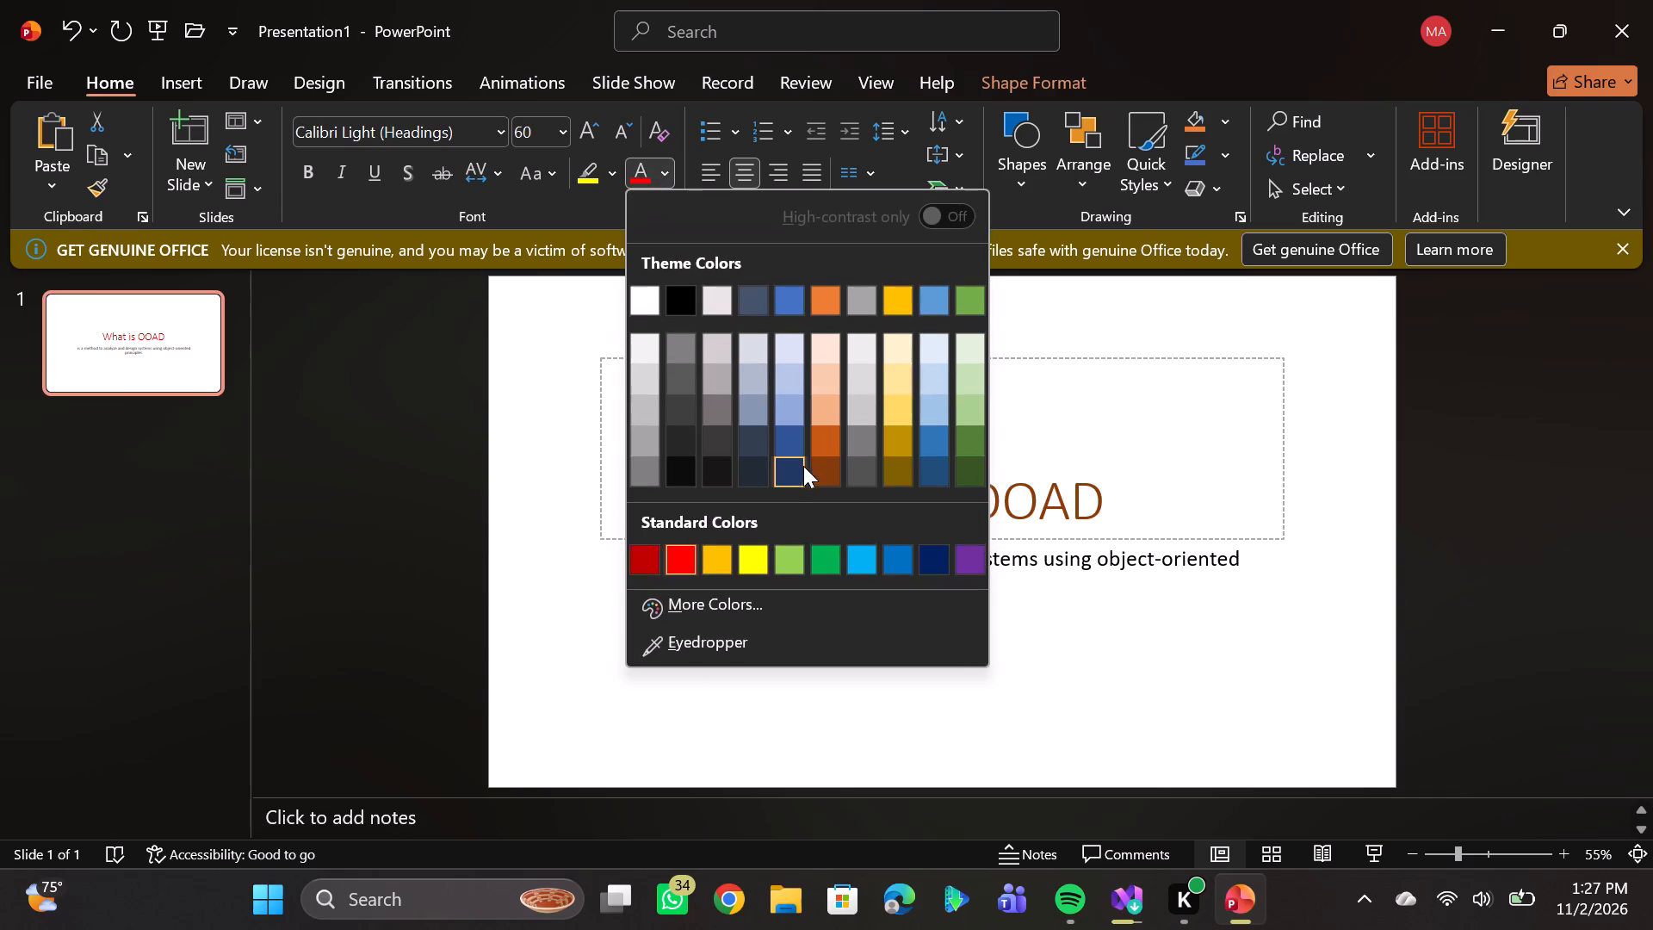
pyautogui.click(788, 469)
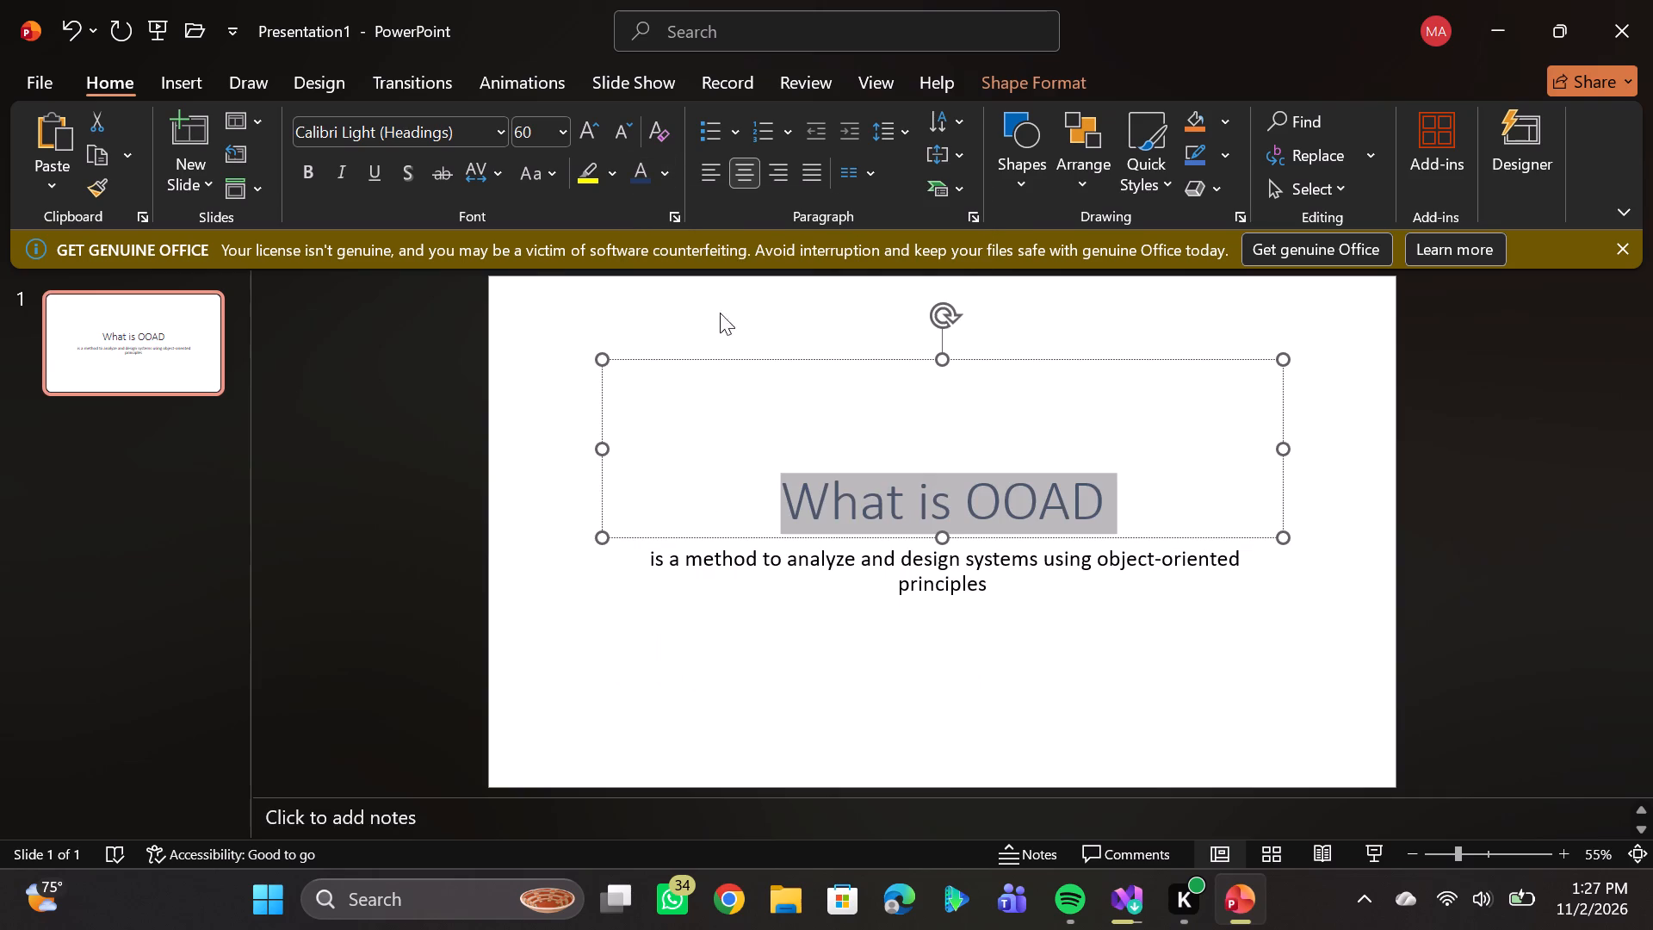
pyautogui.click(630, 167)
pyautogui.click(667, 169)
pyautogui.click(895, 561)
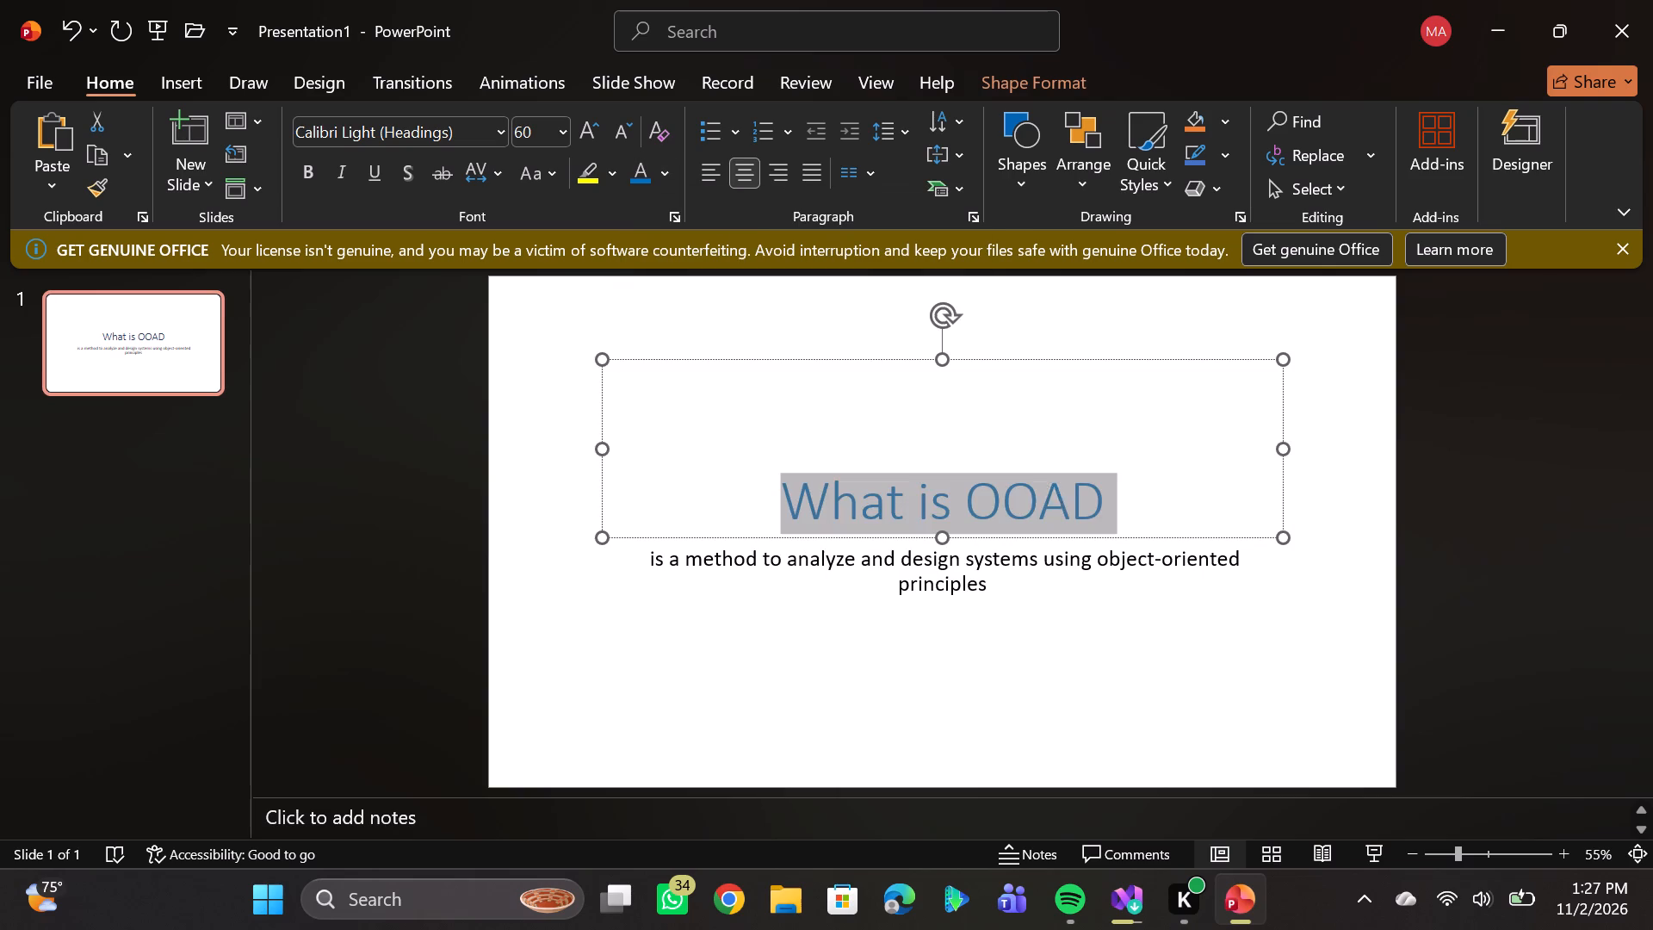
pyautogui.click(1166, 435)
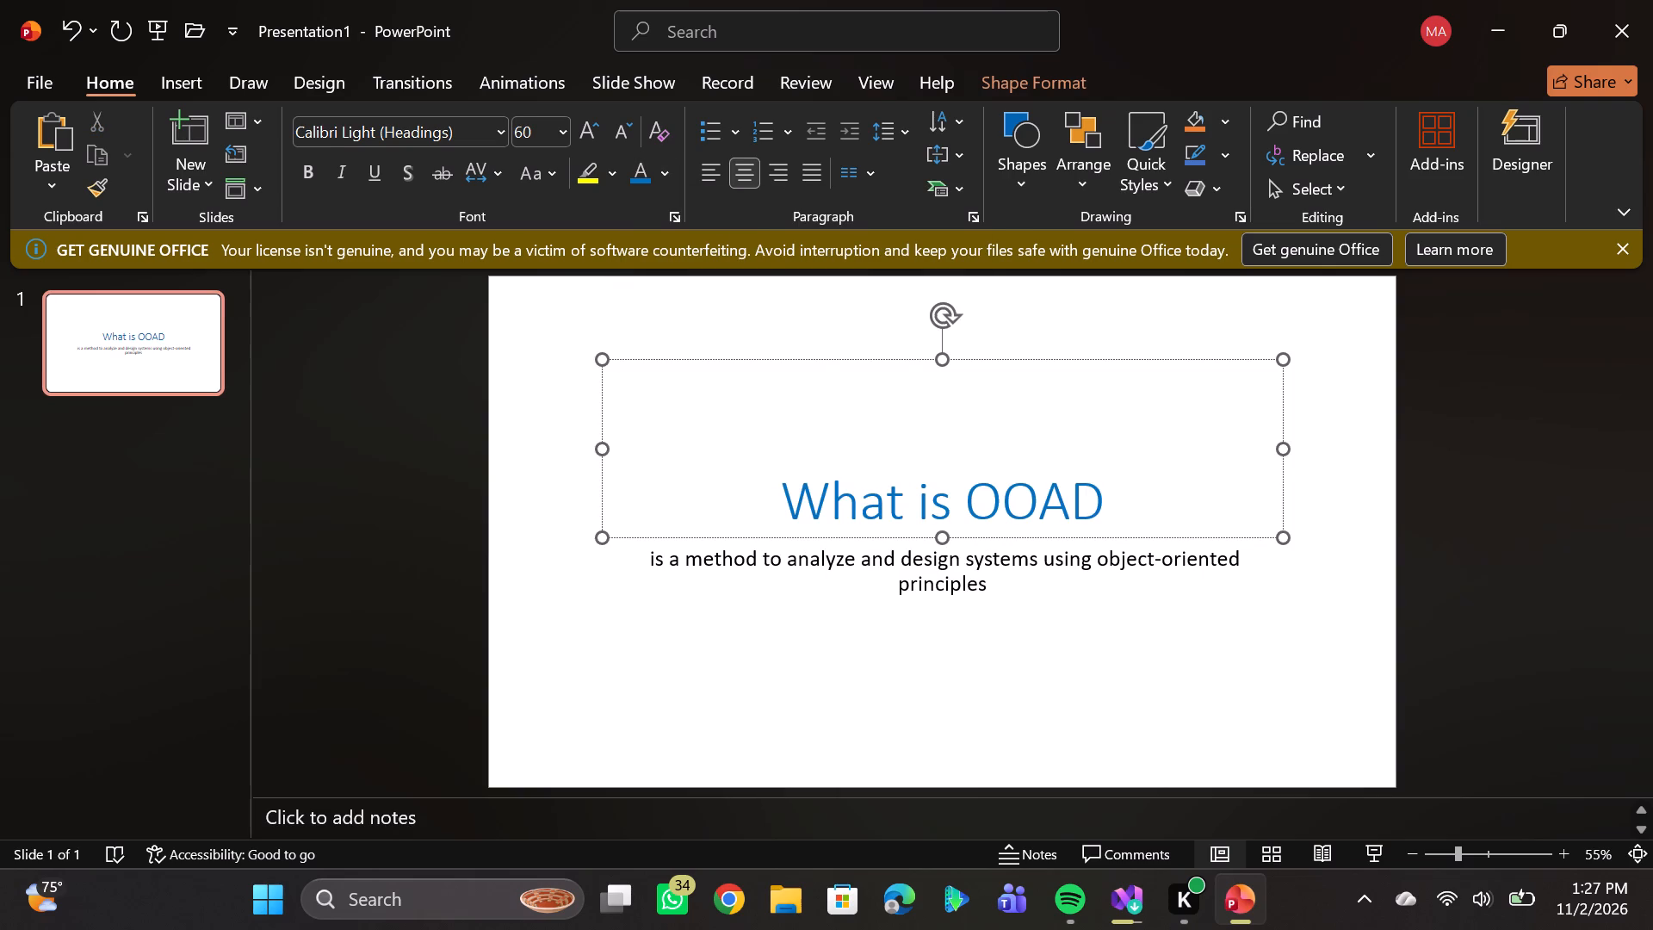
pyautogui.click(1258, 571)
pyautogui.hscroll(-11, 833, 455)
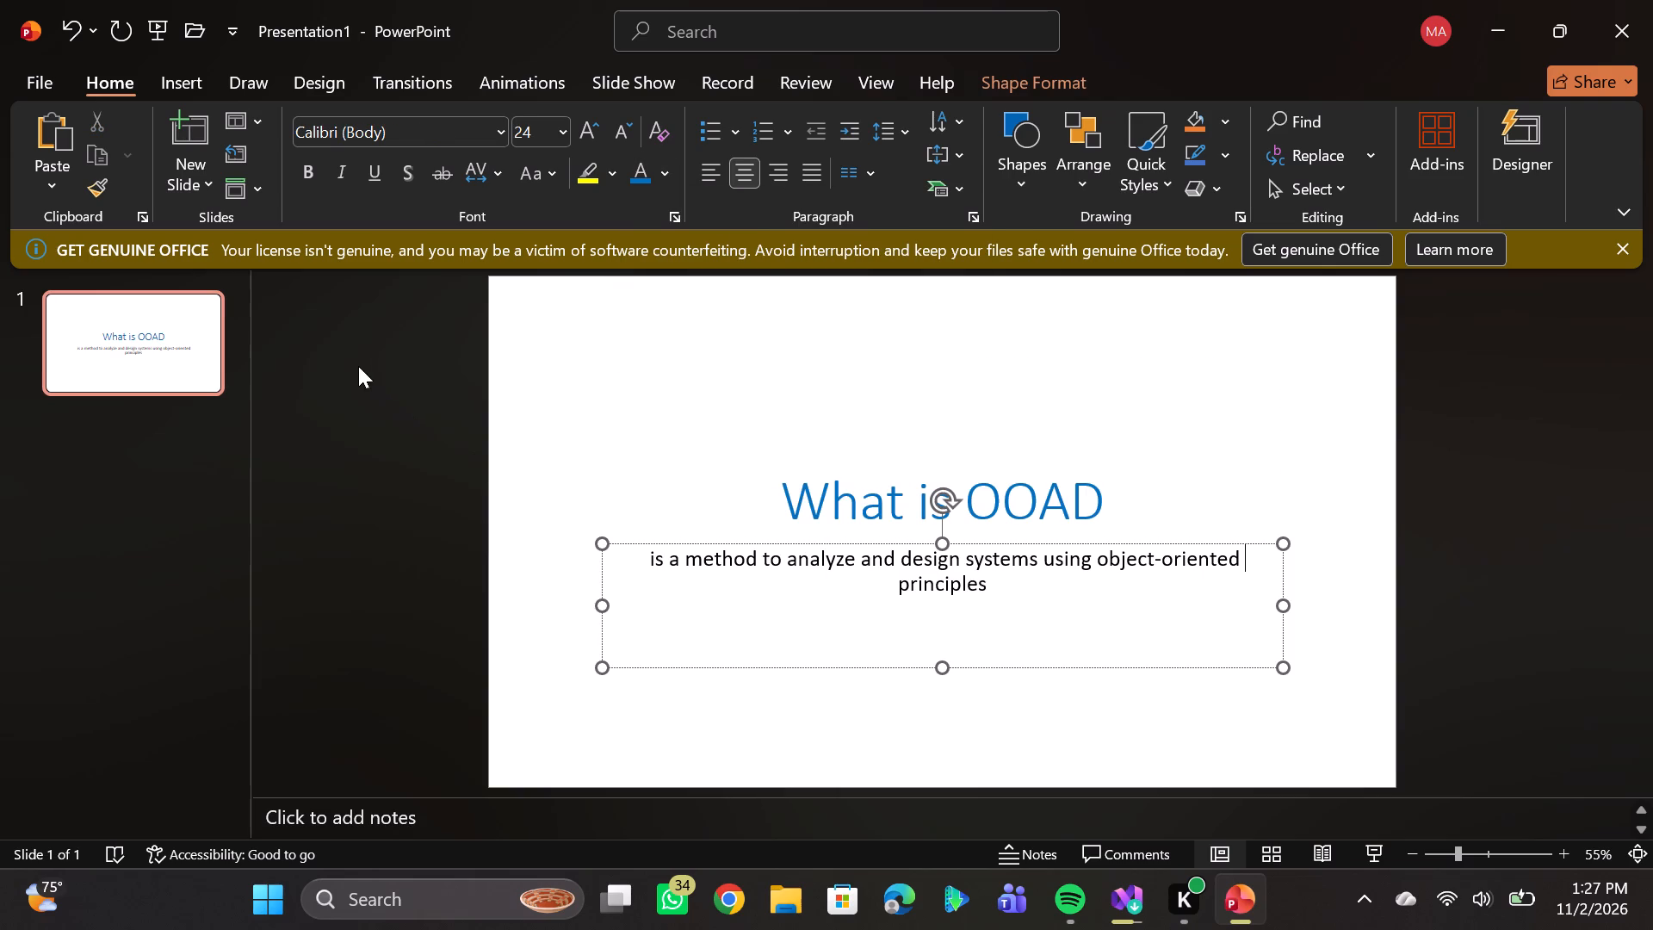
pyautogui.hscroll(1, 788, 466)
# Add a second slide after the first one using the Title Slide layout.
pyautogui.click(121, 359)
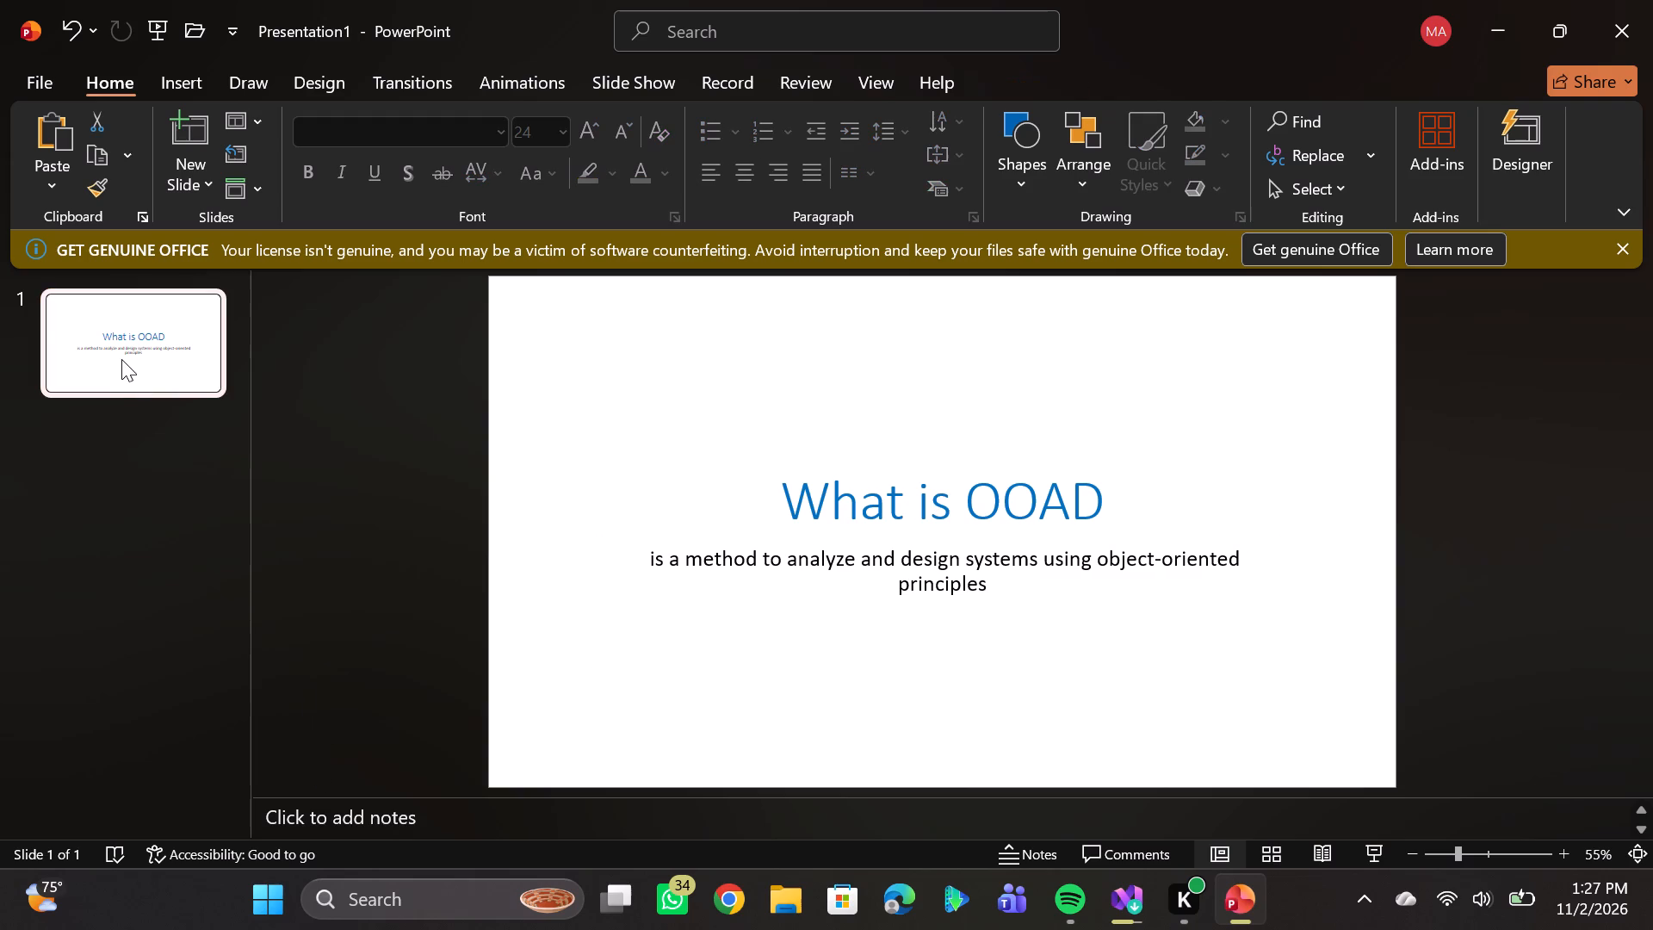
pyautogui.click(226, 198)
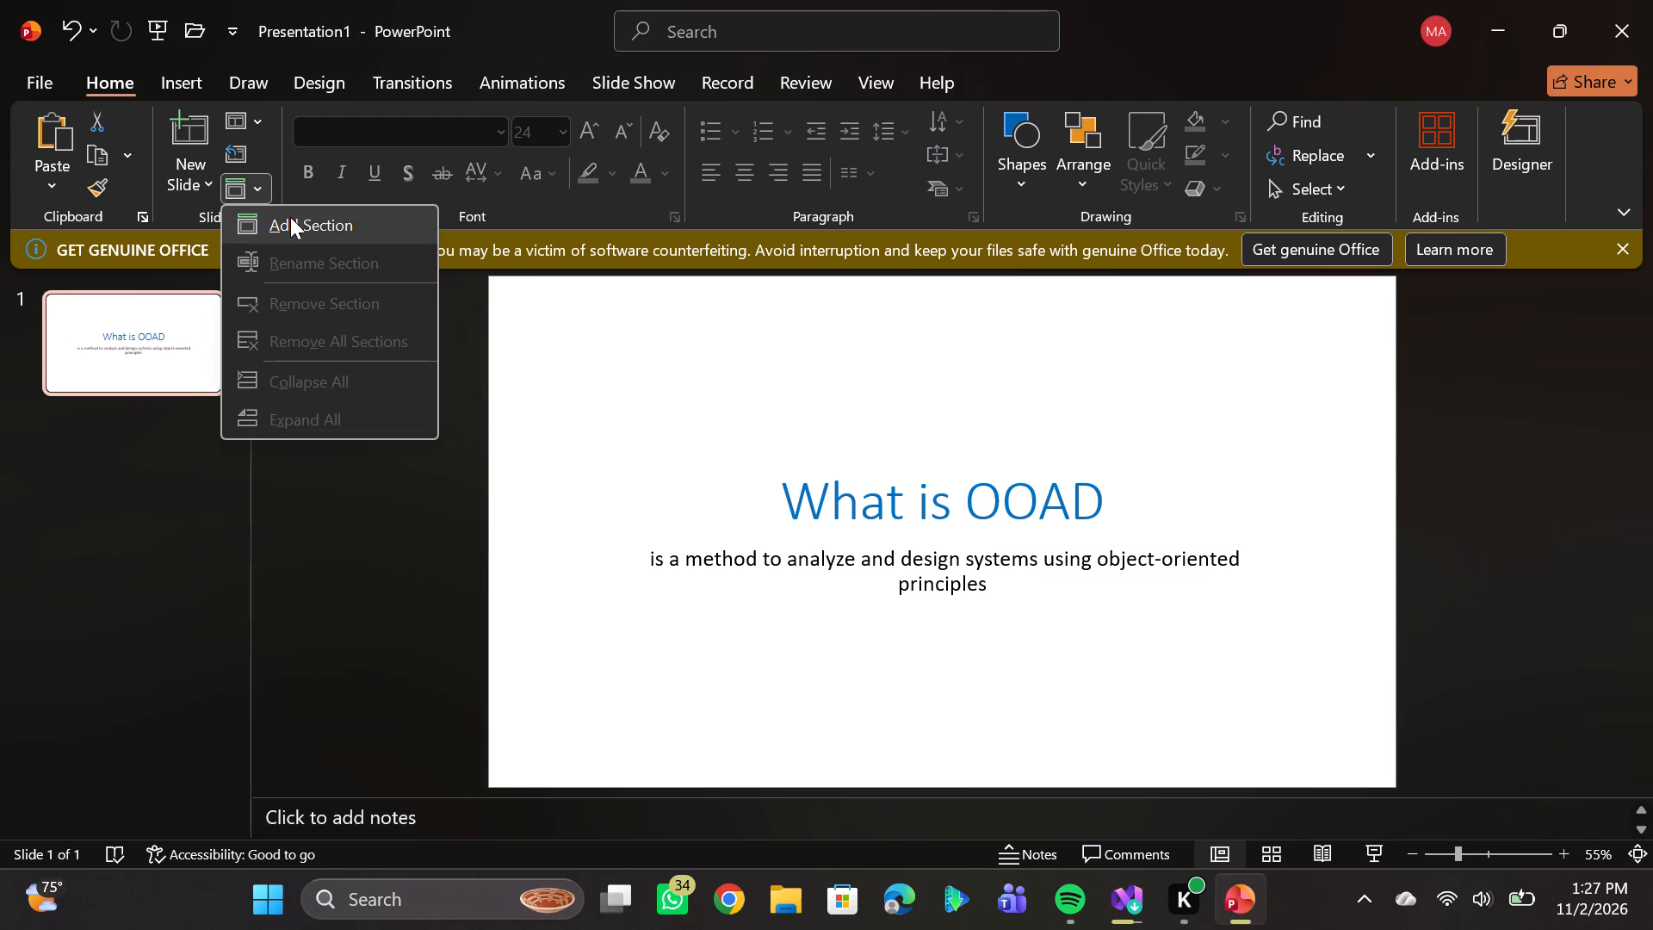
pyautogui.click(196, 206)
pyautogui.click(219, 212)
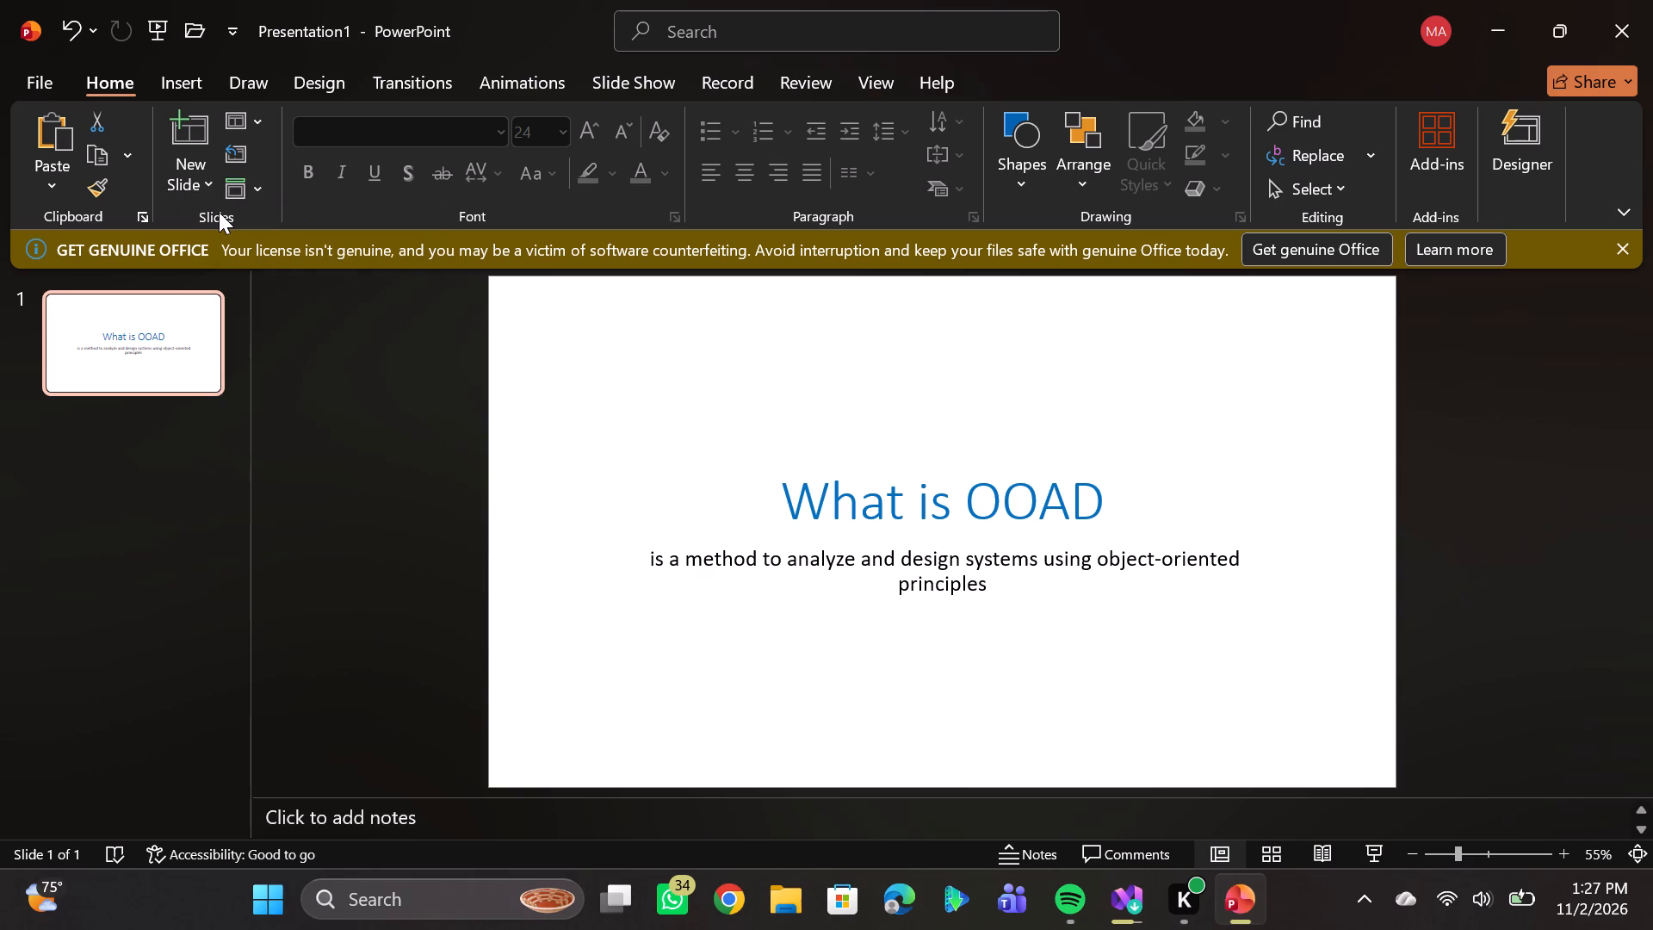
pyautogui.click(201, 164)
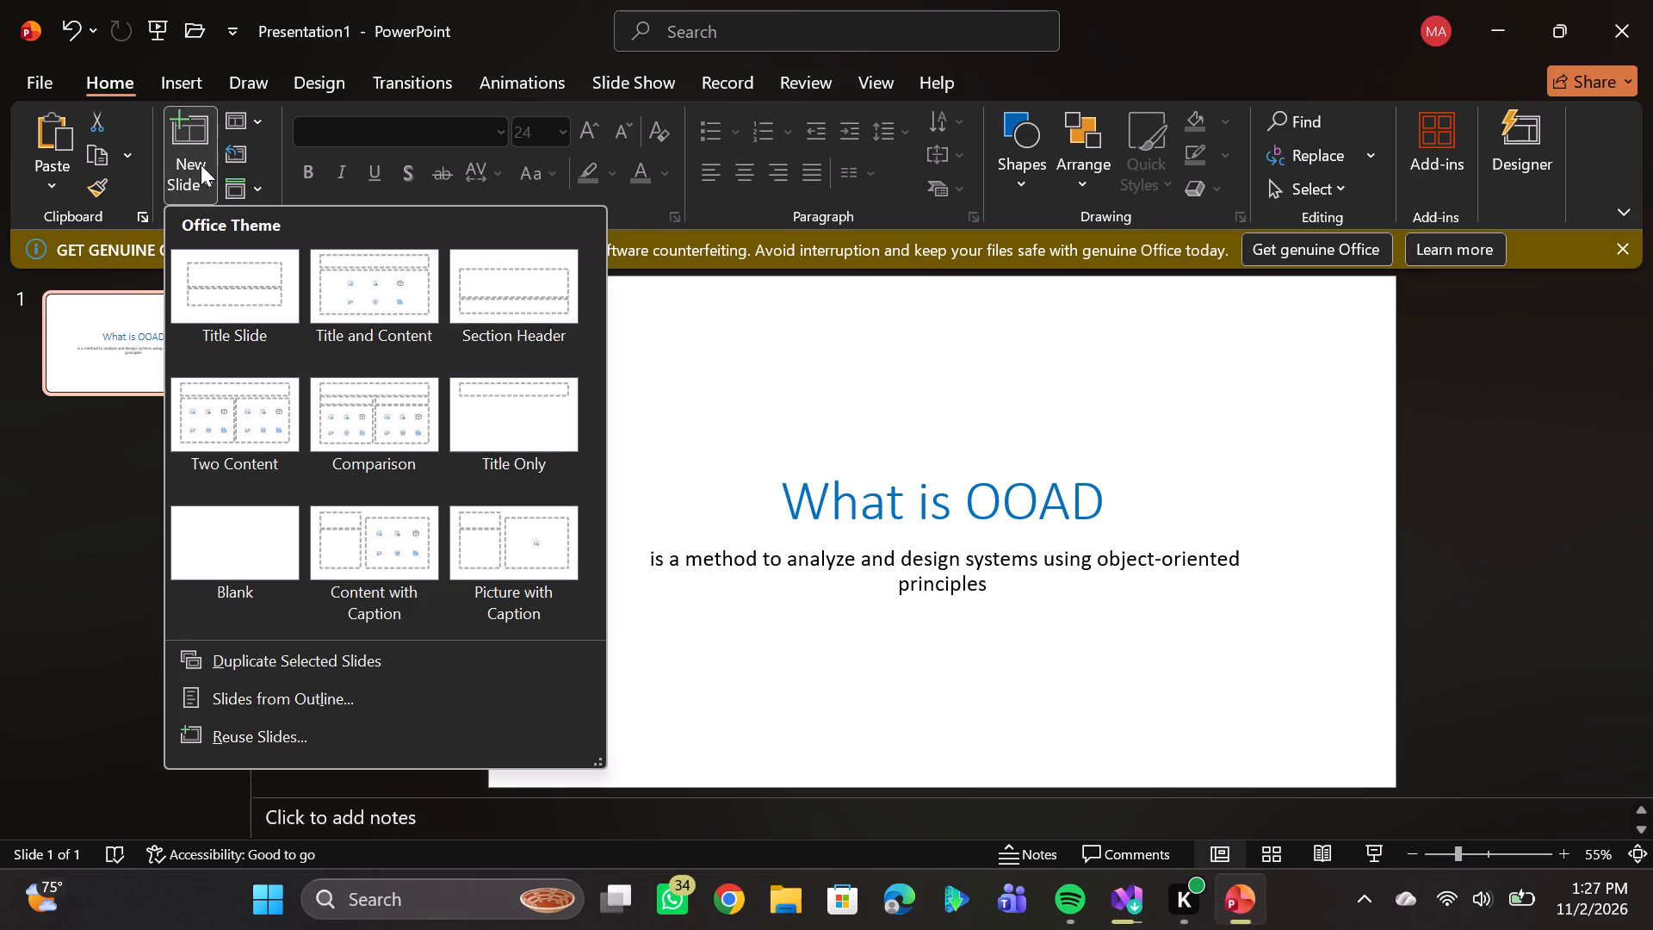
pyautogui.click(238, 288)
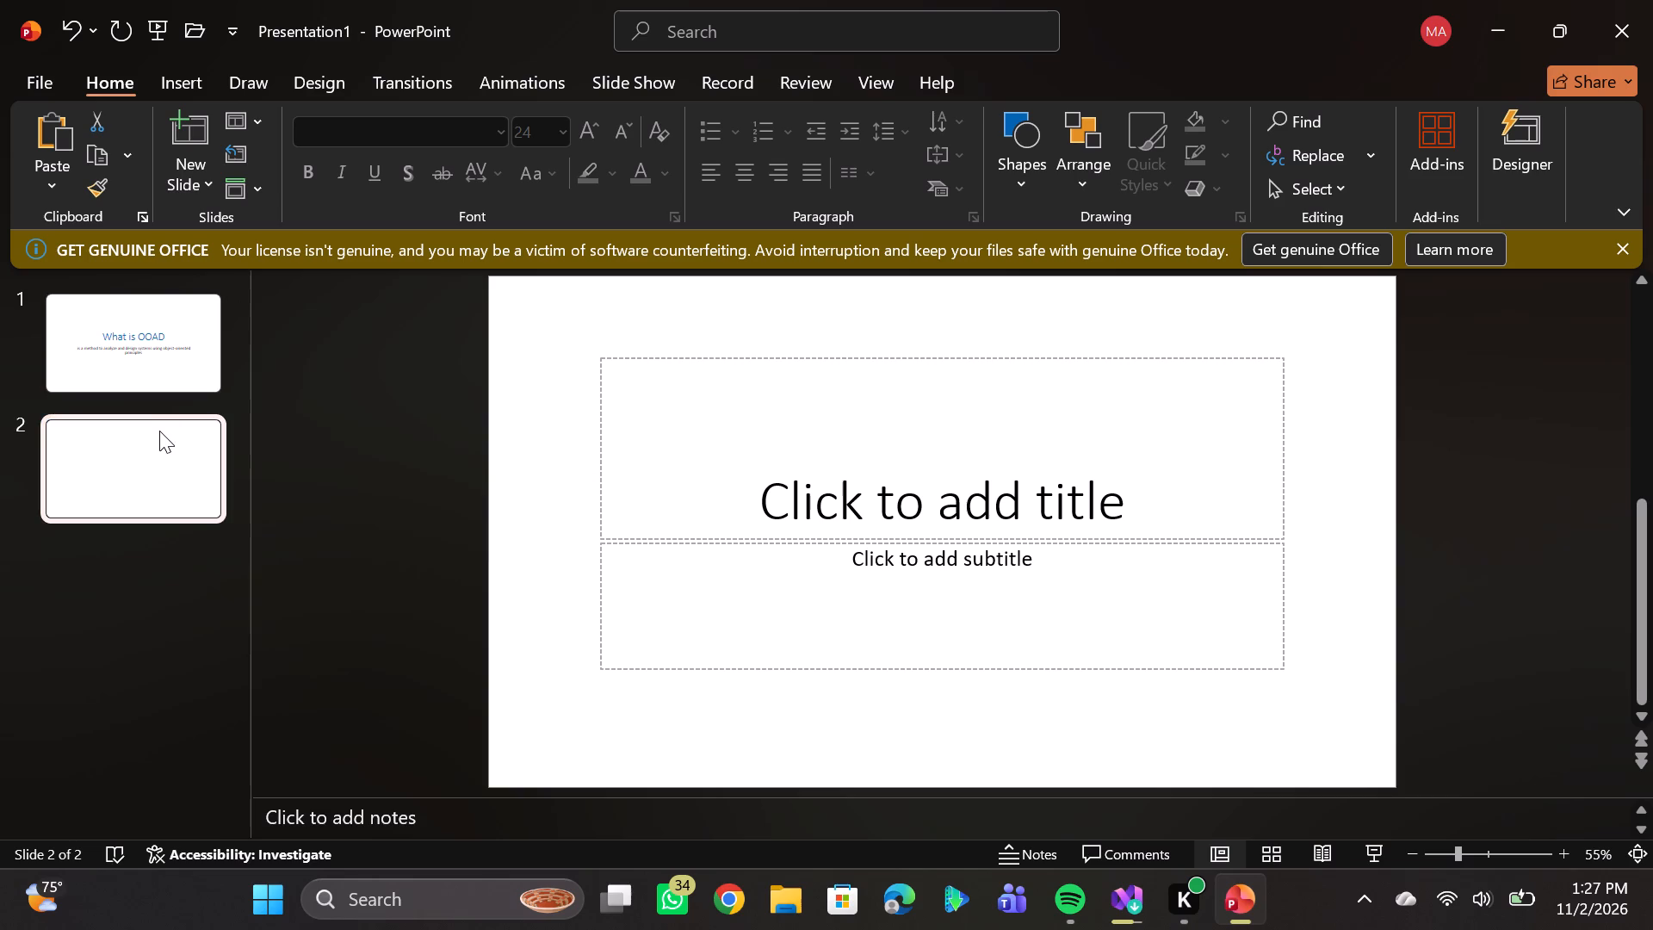
pyautogui.click(159, 432)
pyautogui.click(672, 432)
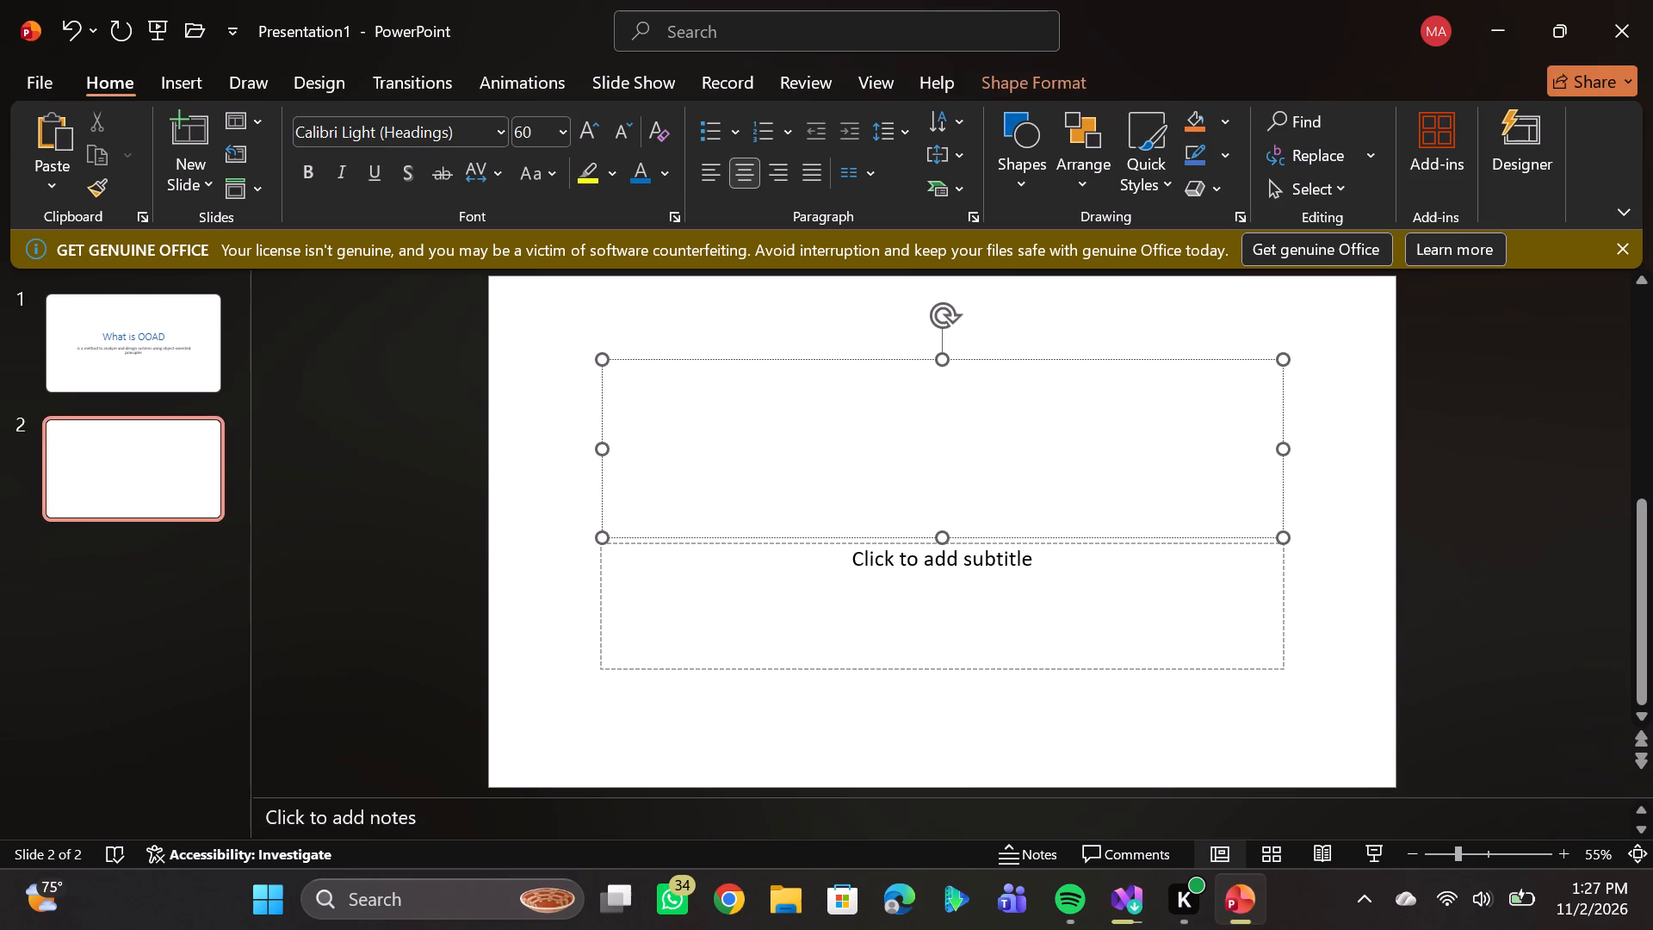
# Return to slide 1 and end the subtitle sentence with a period after "principles".
pyautogui.click(146, 348)
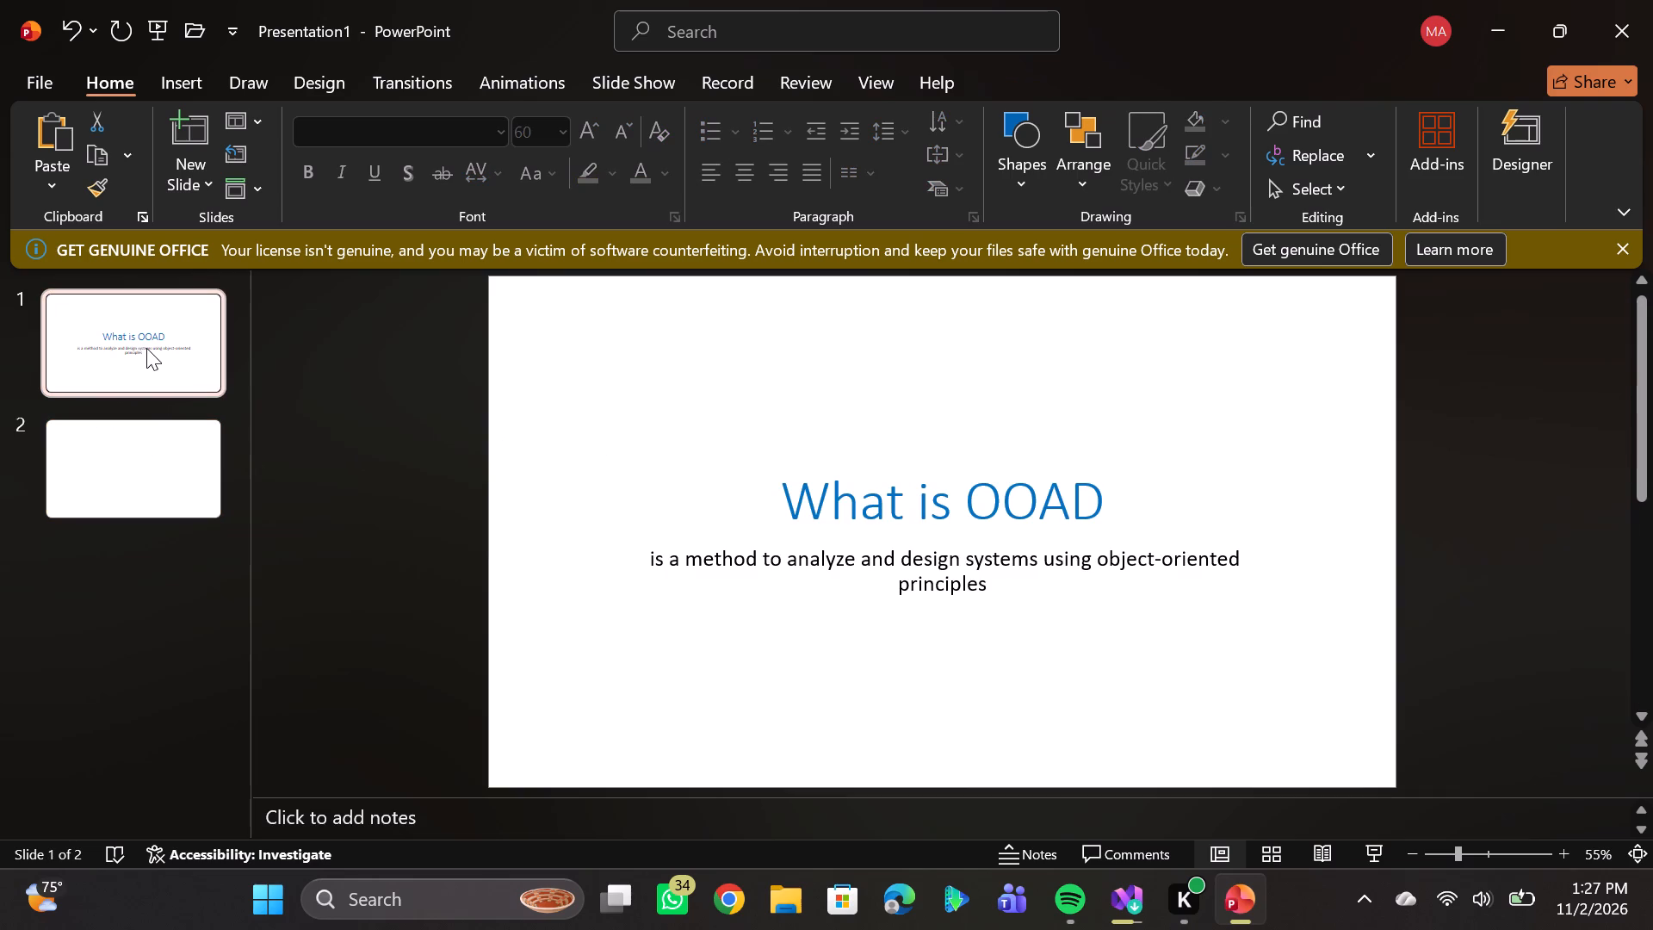
pyautogui.click(1081, 612)
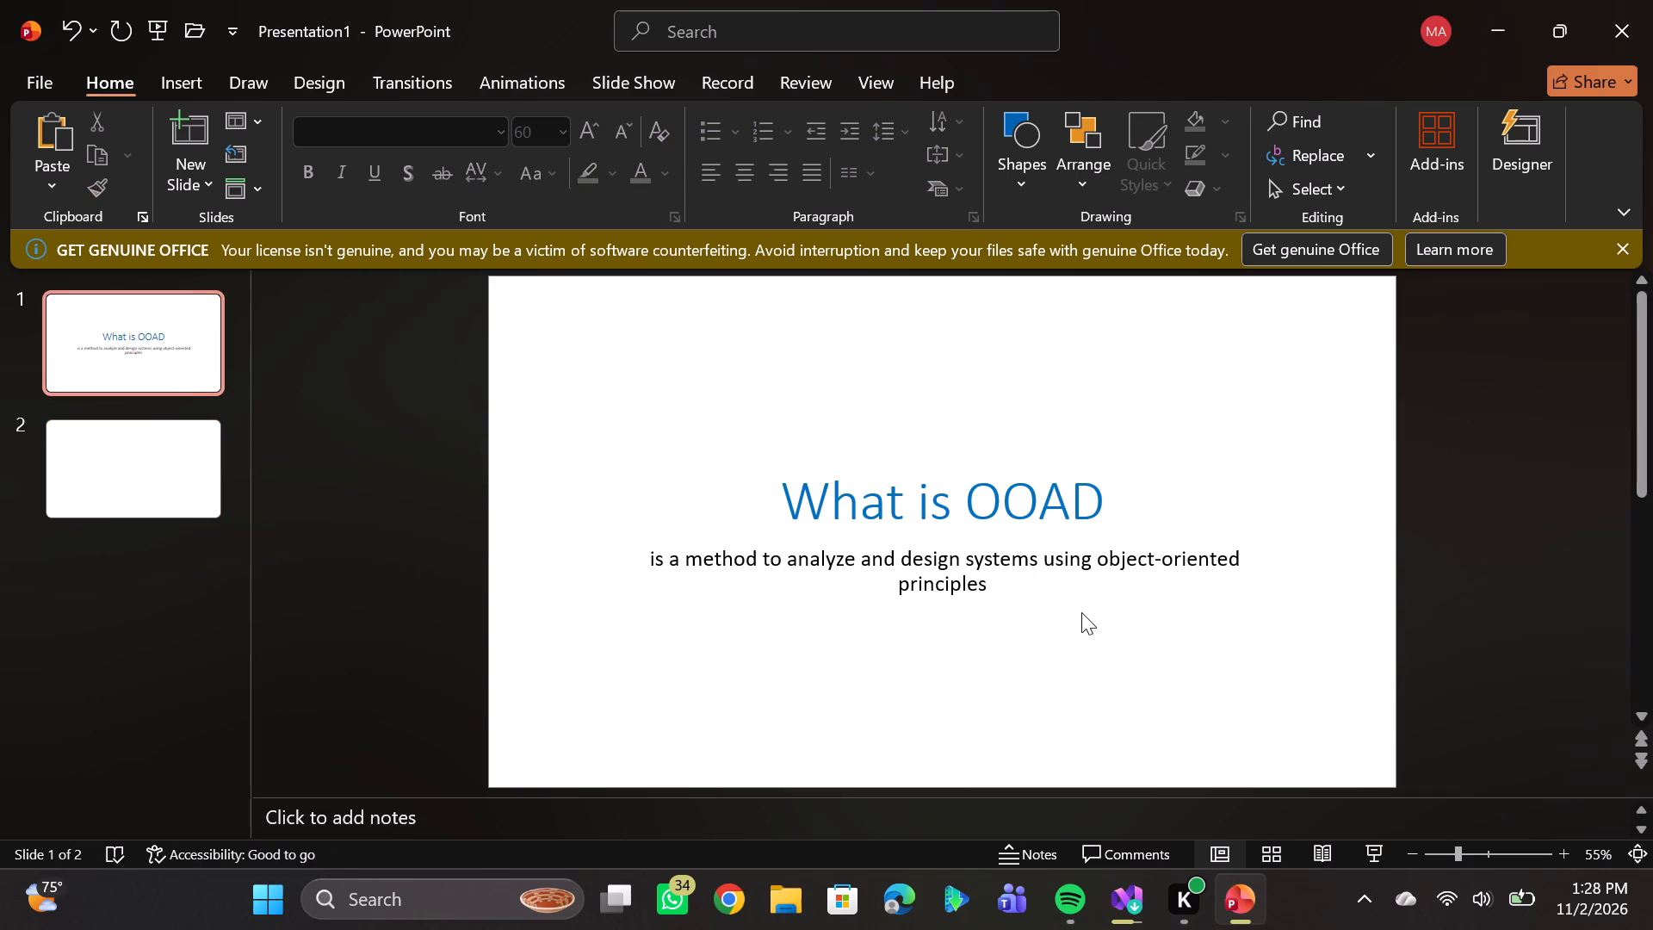
pyautogui.click(964, 567)
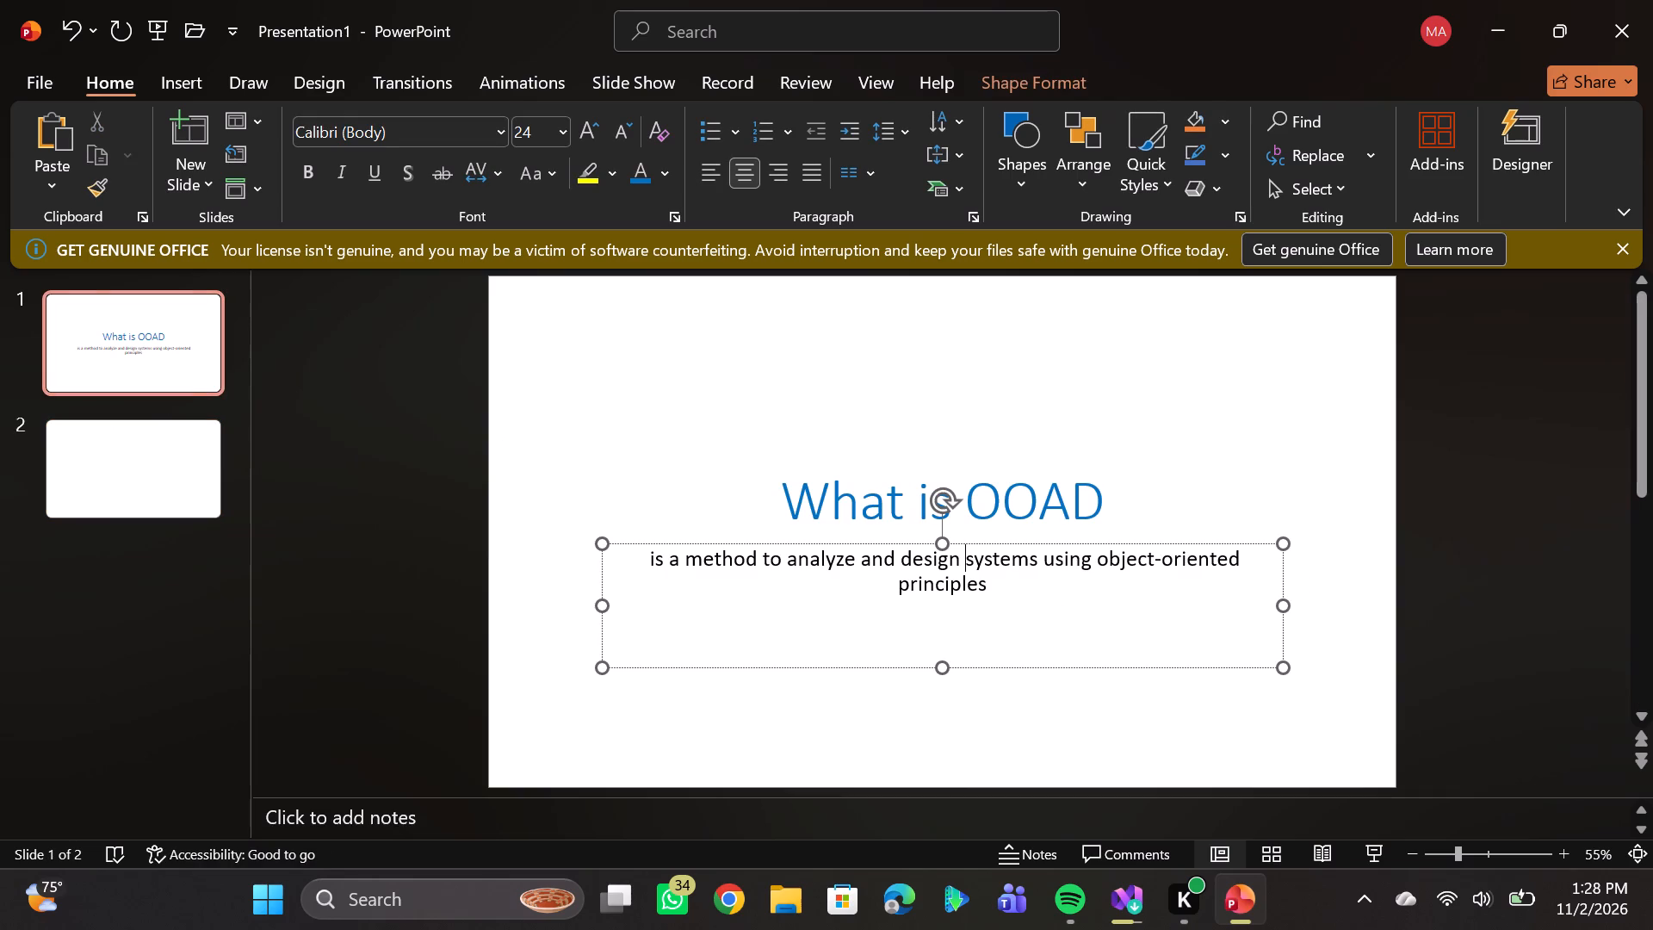
pyautogui.click(1019, 598)
pyautogui.press('.')
# Start a second line in slide 1's subtitle reading "-integrates:".
pyautogui.press('Return')
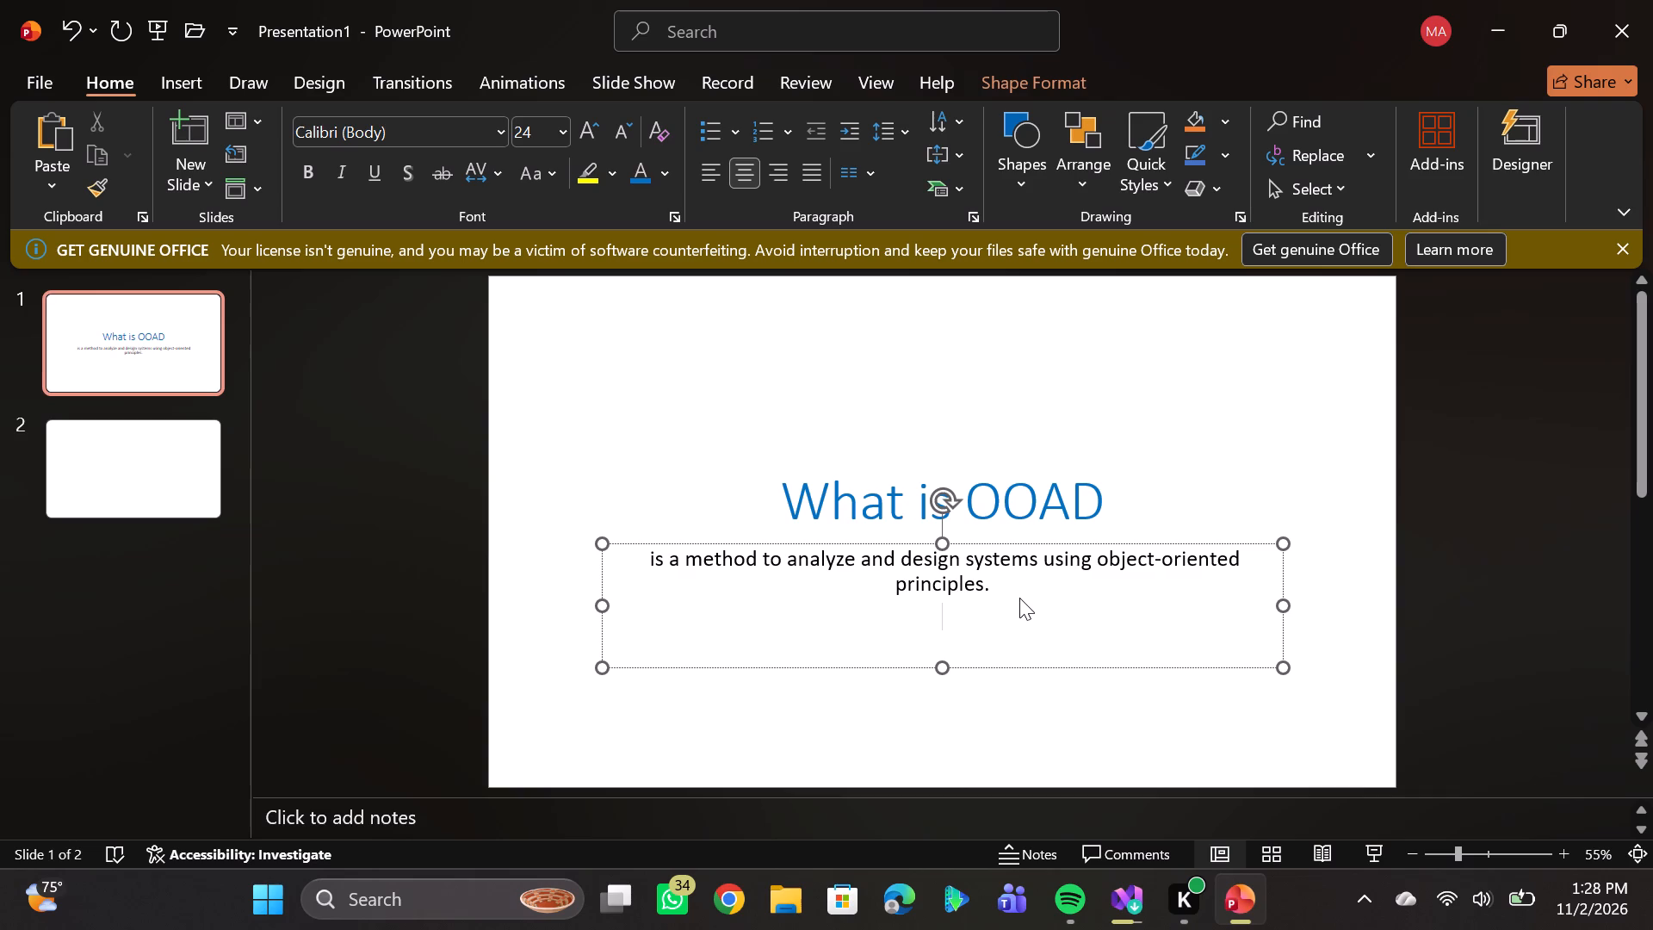
pyautogui.write('in')
pyautogui.press('BackSpace')
pyautogui.press('BackSpace')
pyautogui.press('-')
pyautogui.write('inte')
pyautogui.write('gr')
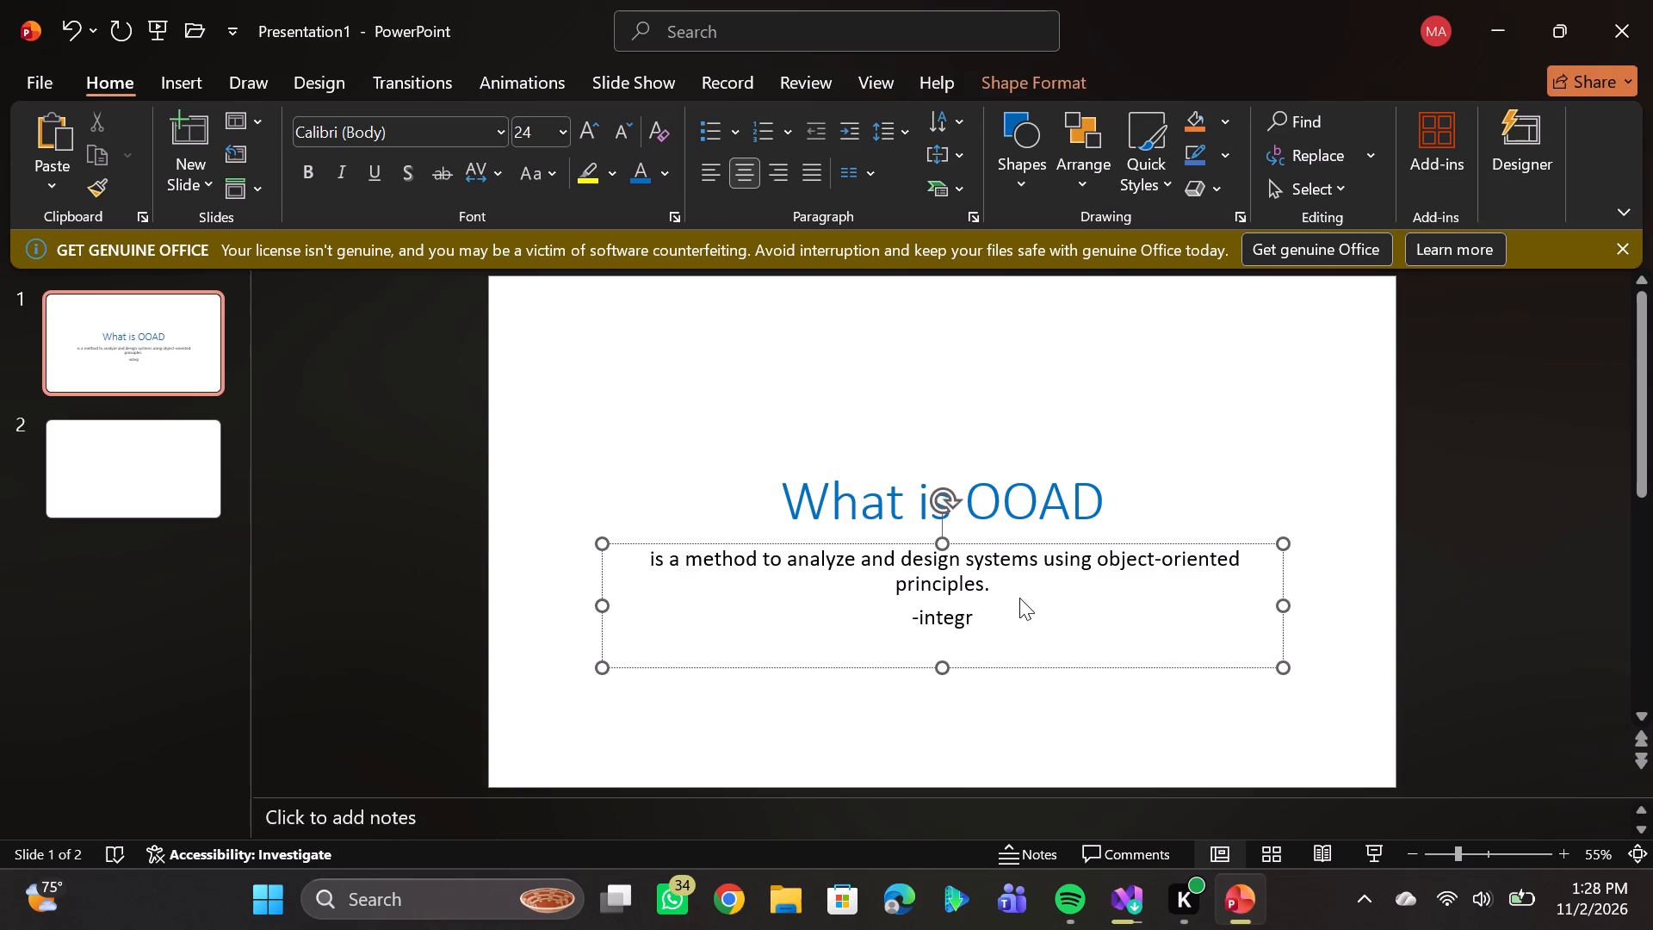
pyautogui.write('ates')
pyautogui.hotkey('shift', ':')
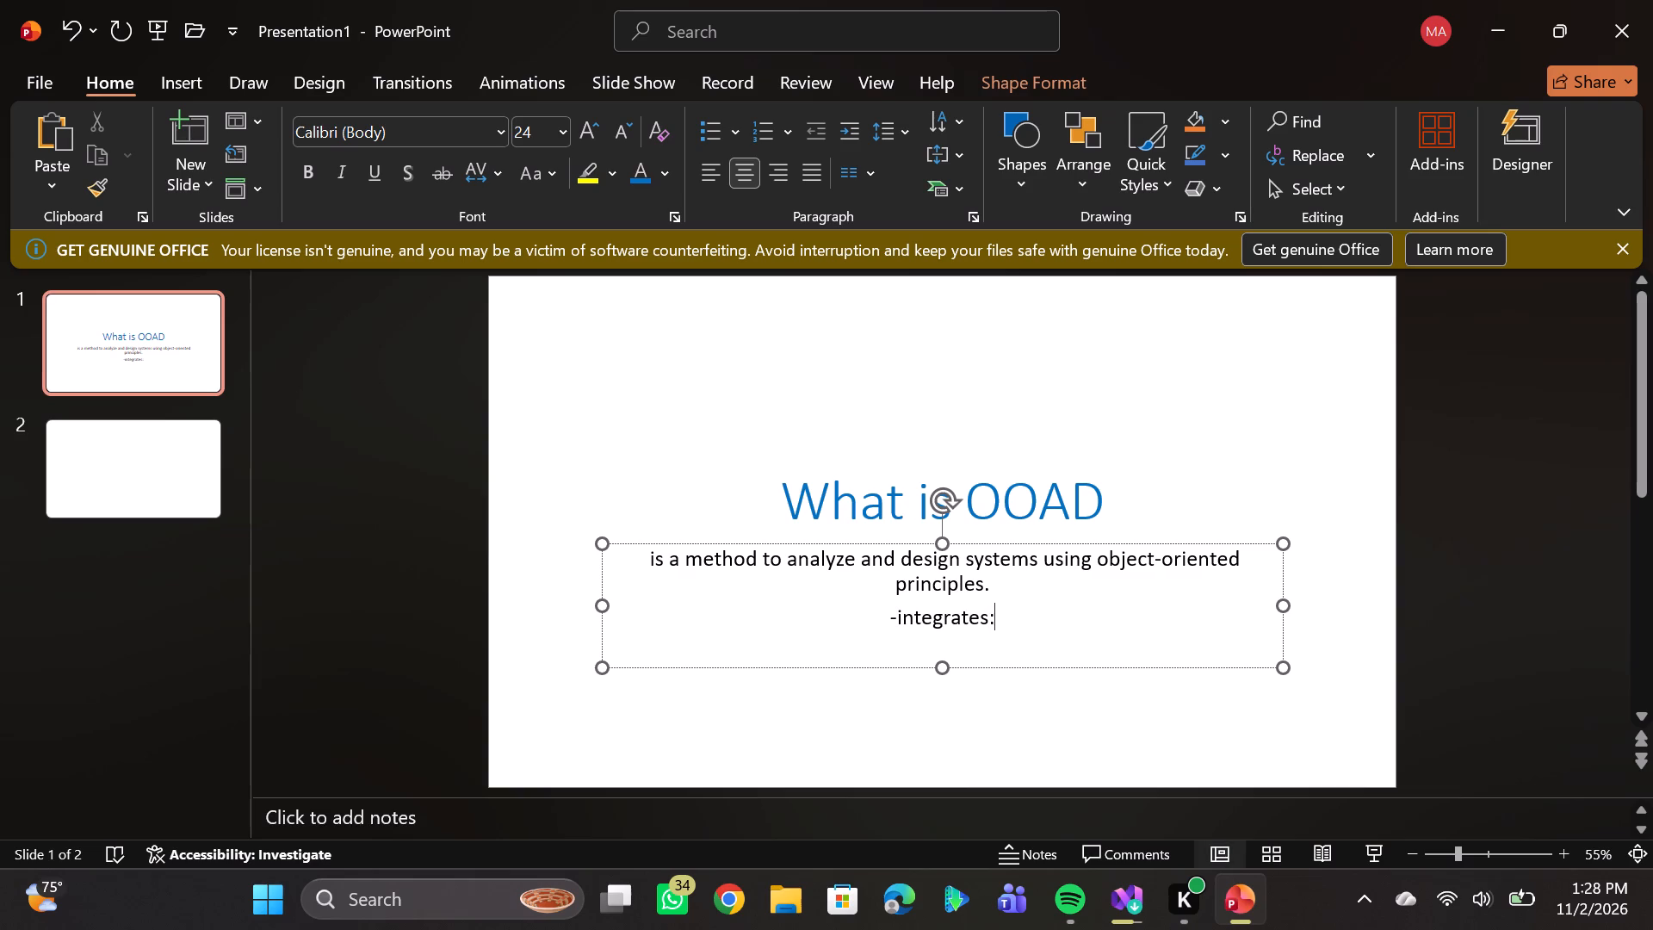
# Continue the "-integrates:" line with a space and "requirements analysis".
pyautogui.write('vrequ')
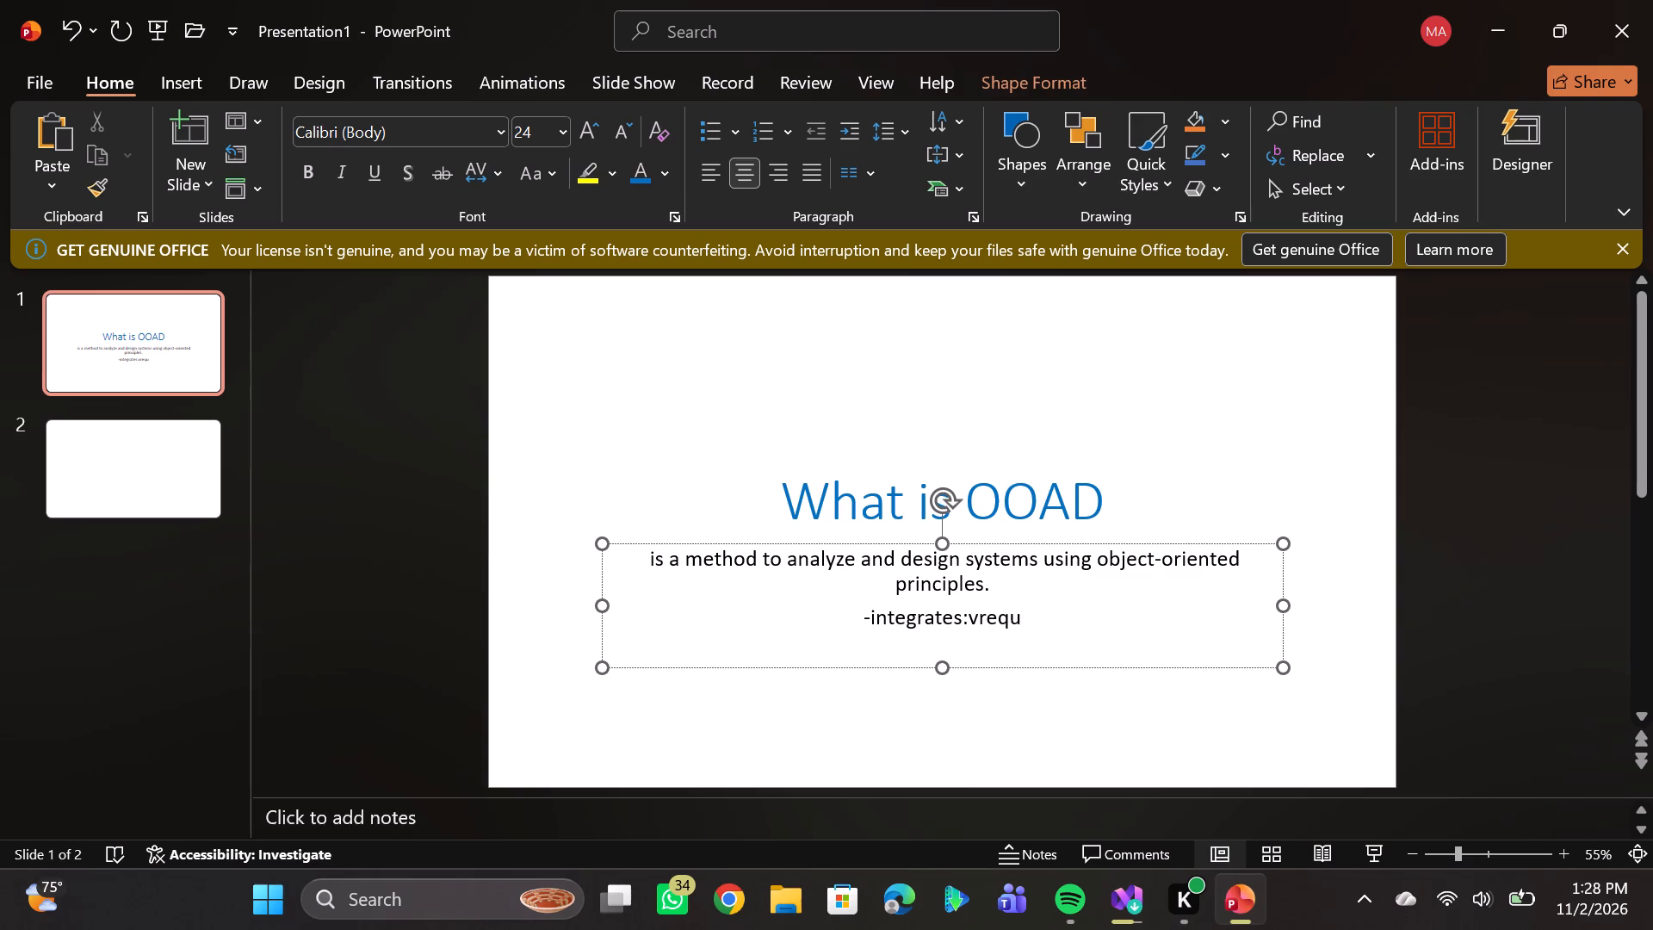
pyautogui.press('BackSpace')
pyautogui.press('BackSpace')
pyautogui.press('BackSpace')
pyautogui.press('BackSpace')
pyautogui.press('BackSpace')
pyautogui.press('space')
pyautogui.write('requi')
pyautogui.write('re')
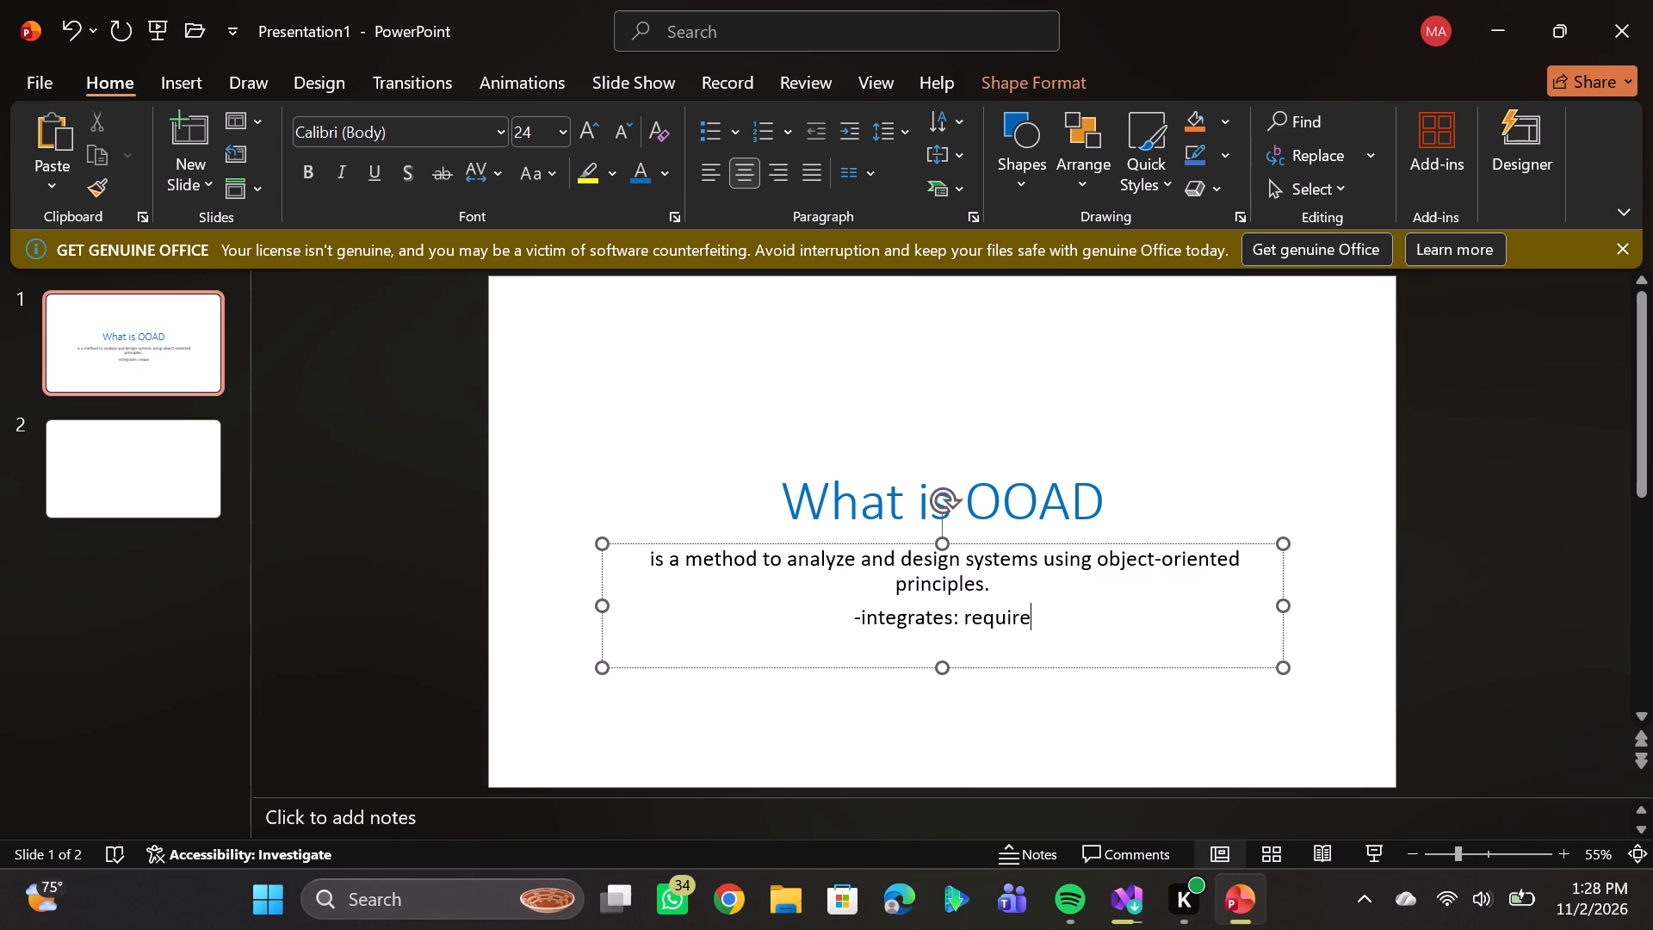
pyautogui.write('ments')
pyautogui.press('space')
pyautogui.write('analysis')
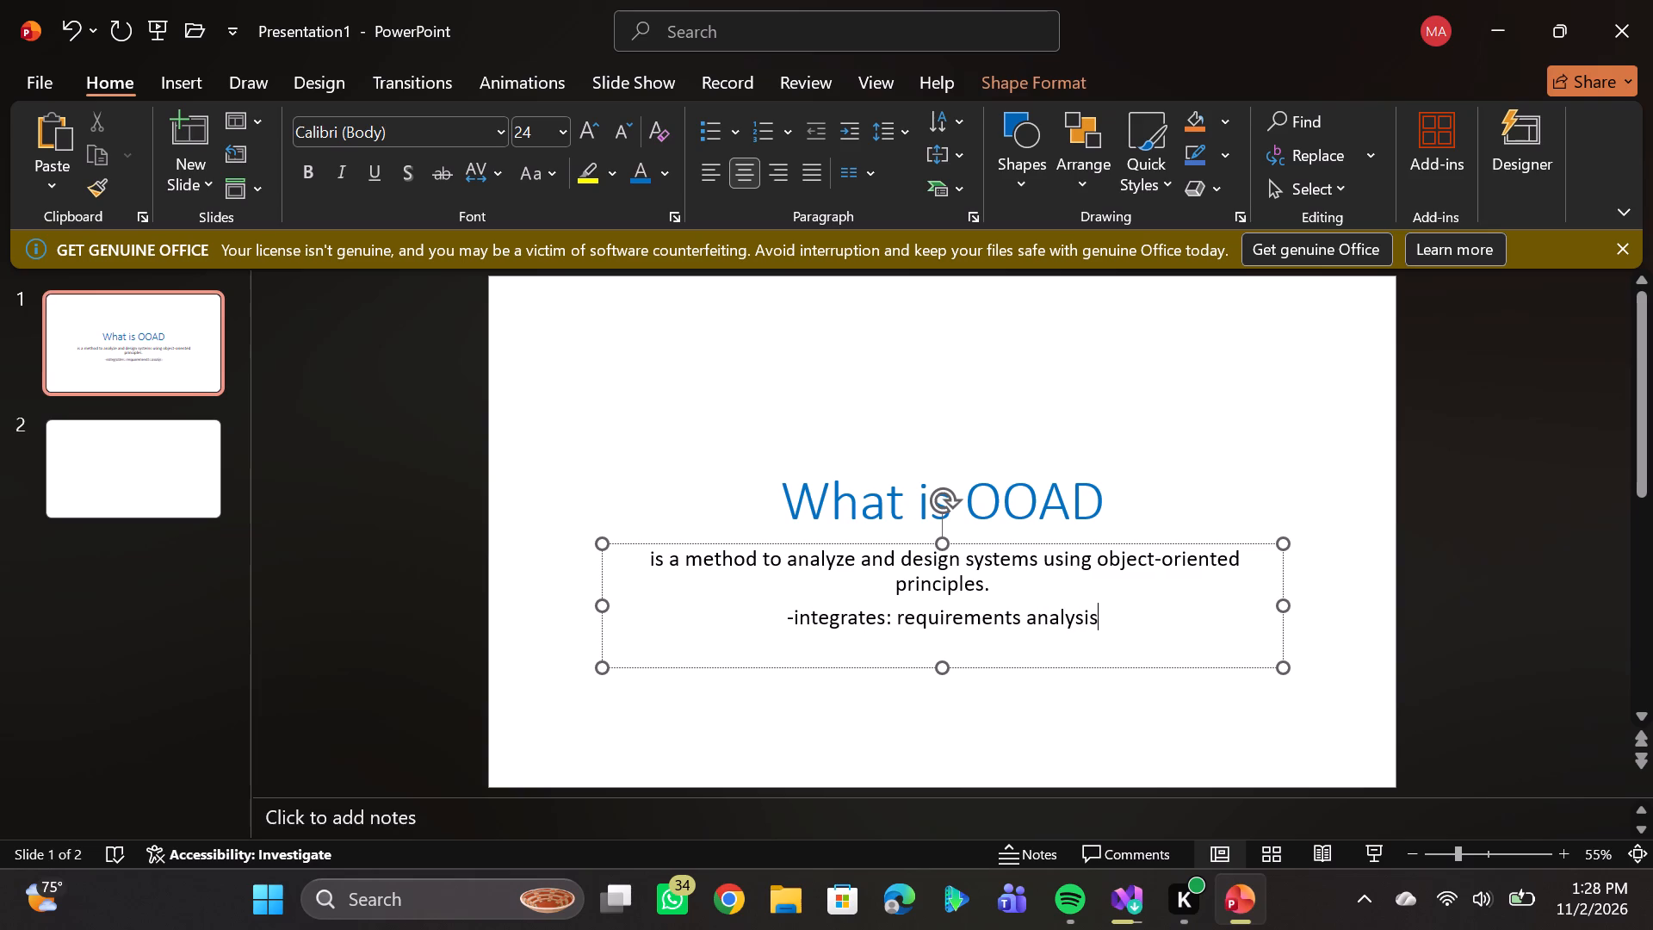
# Finish the integrates line with " , object modeling , and design." and start a new line below it.
pyautogui.press('space')
pyautogui.press(',')
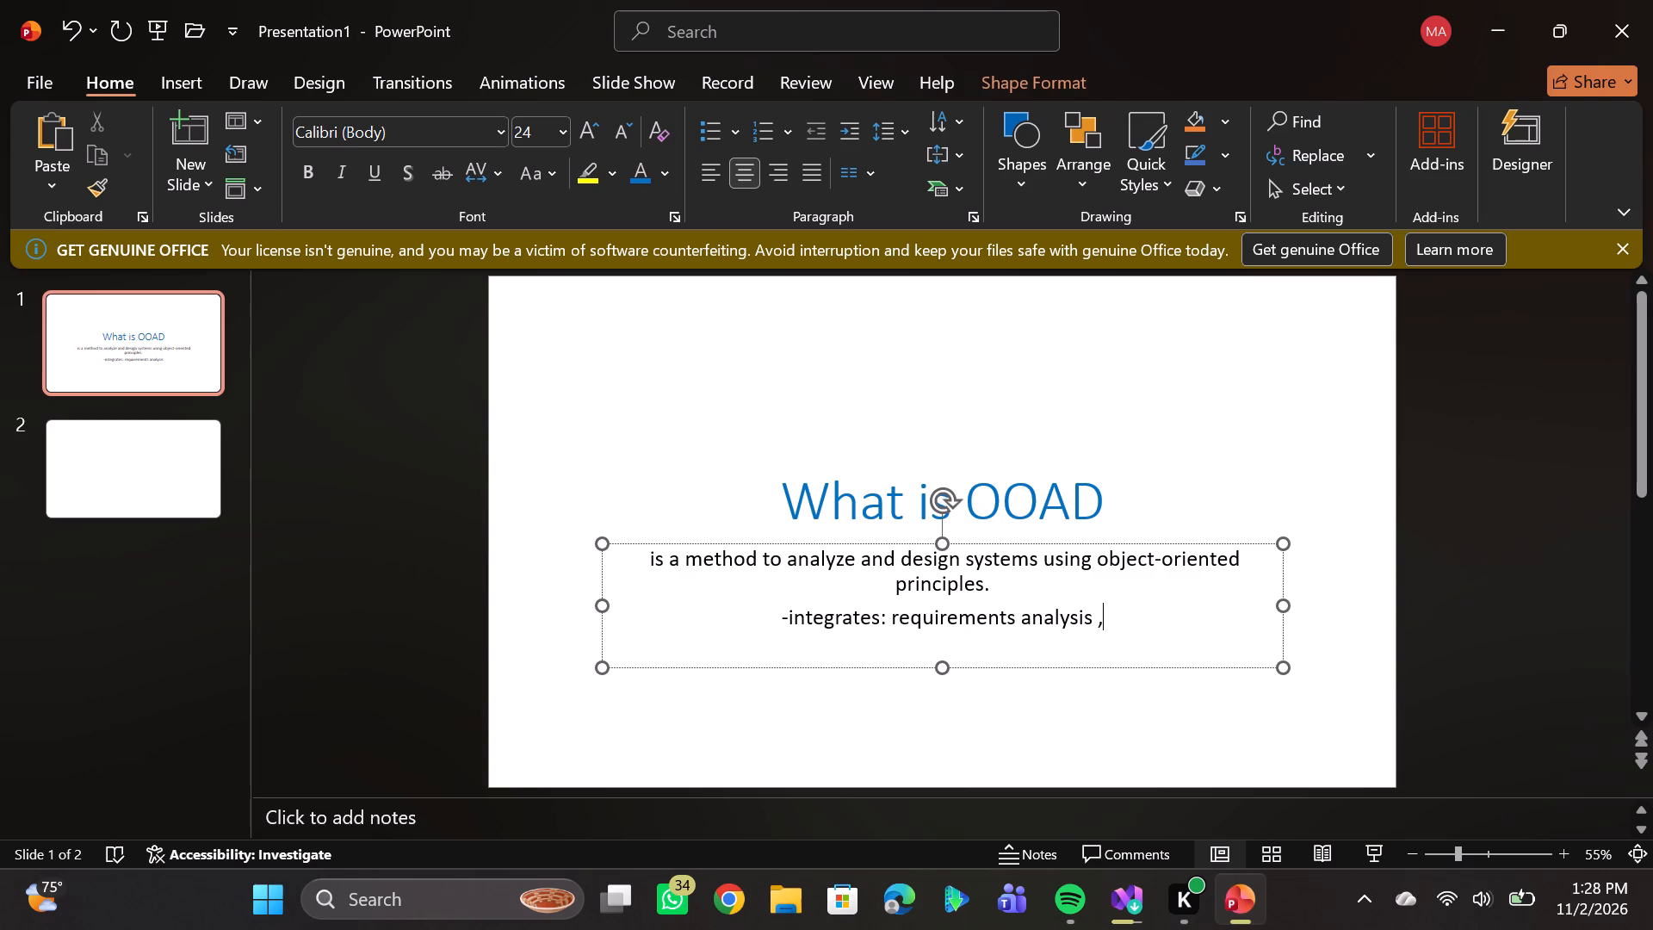
pyautogui.press('space')
pyautogui.write('object')
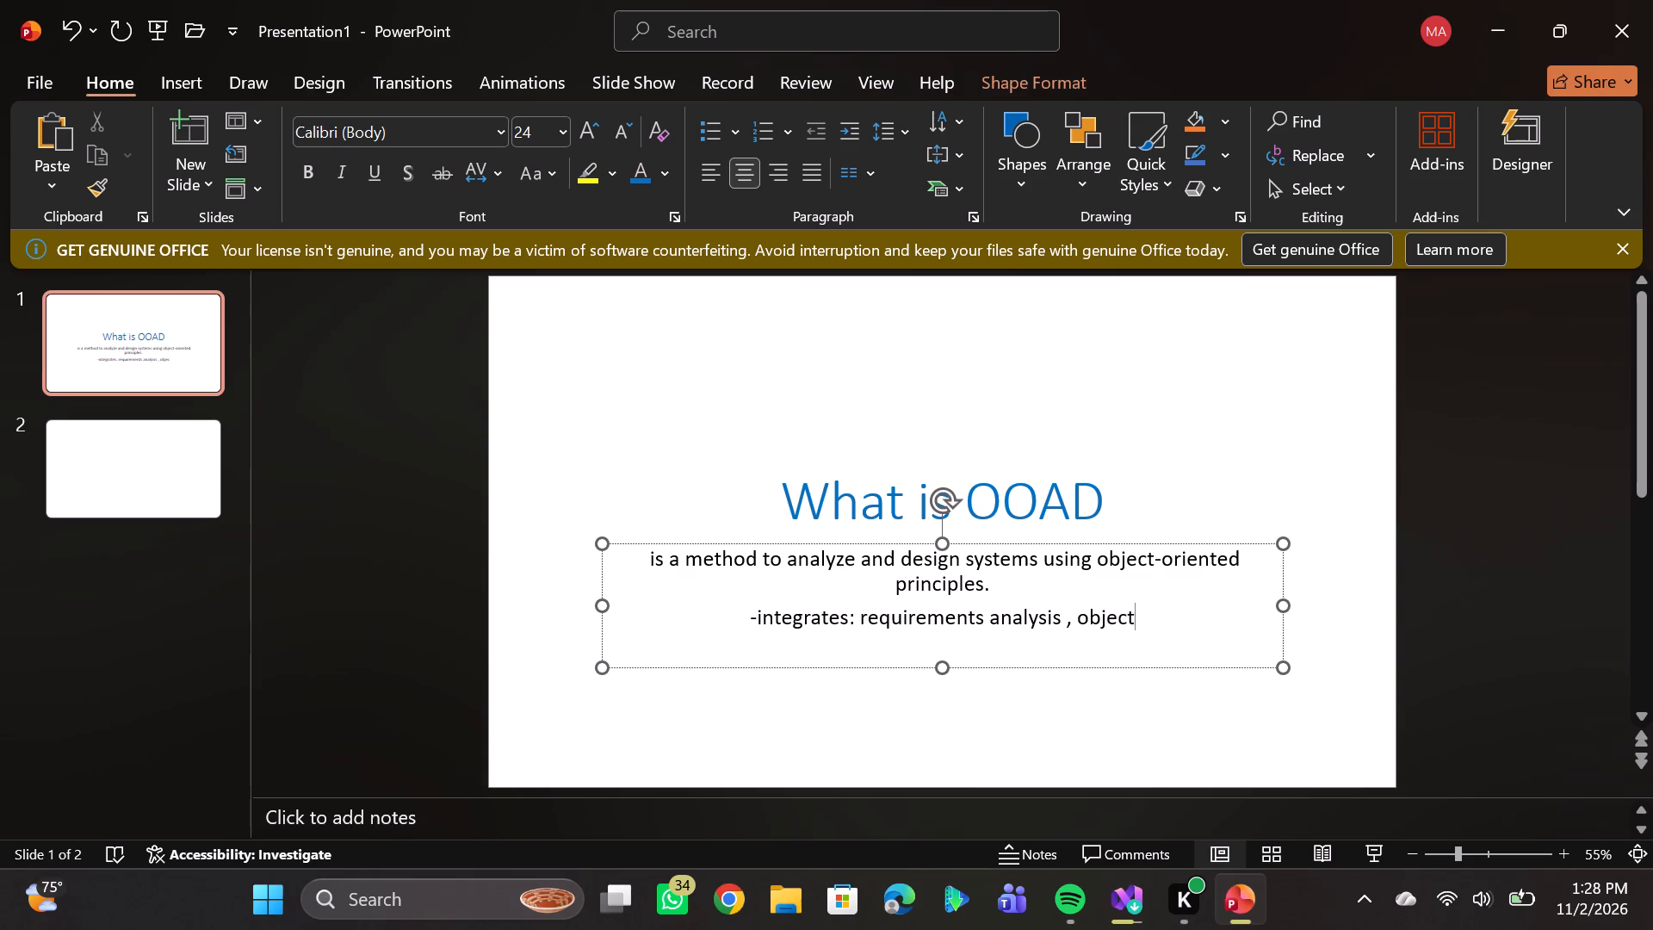
pyautogui.press('space')
pyautogui.write('modeling')
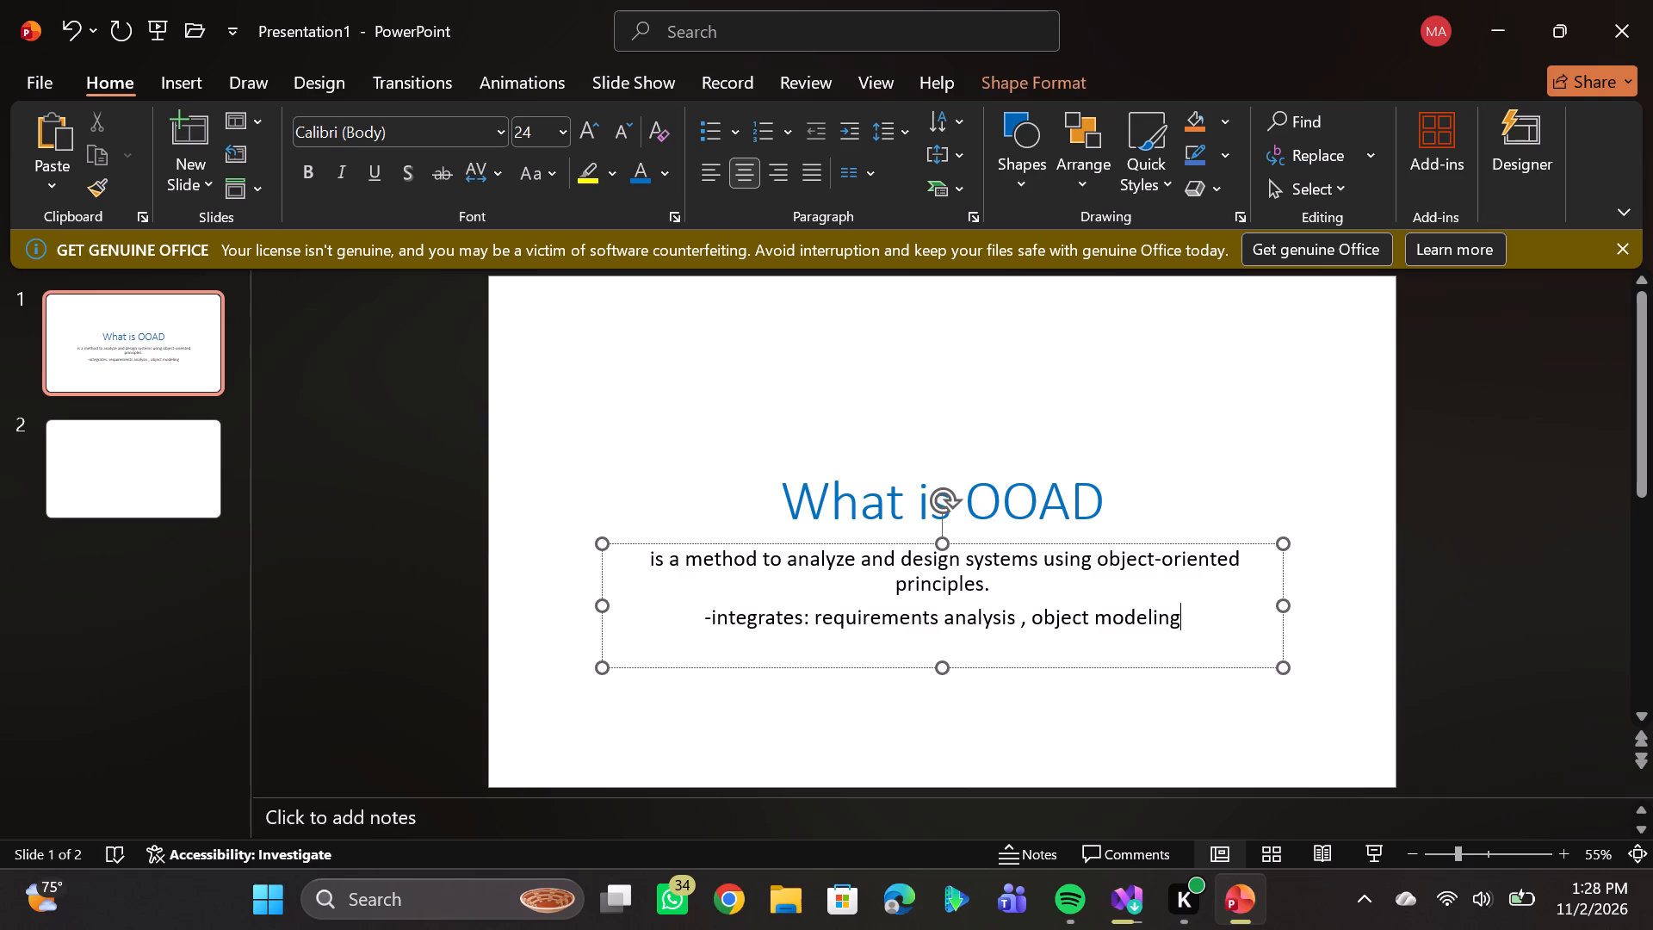
pyautogui.press('space')
pyautogui.write(', and')
pyautogui.press('space')
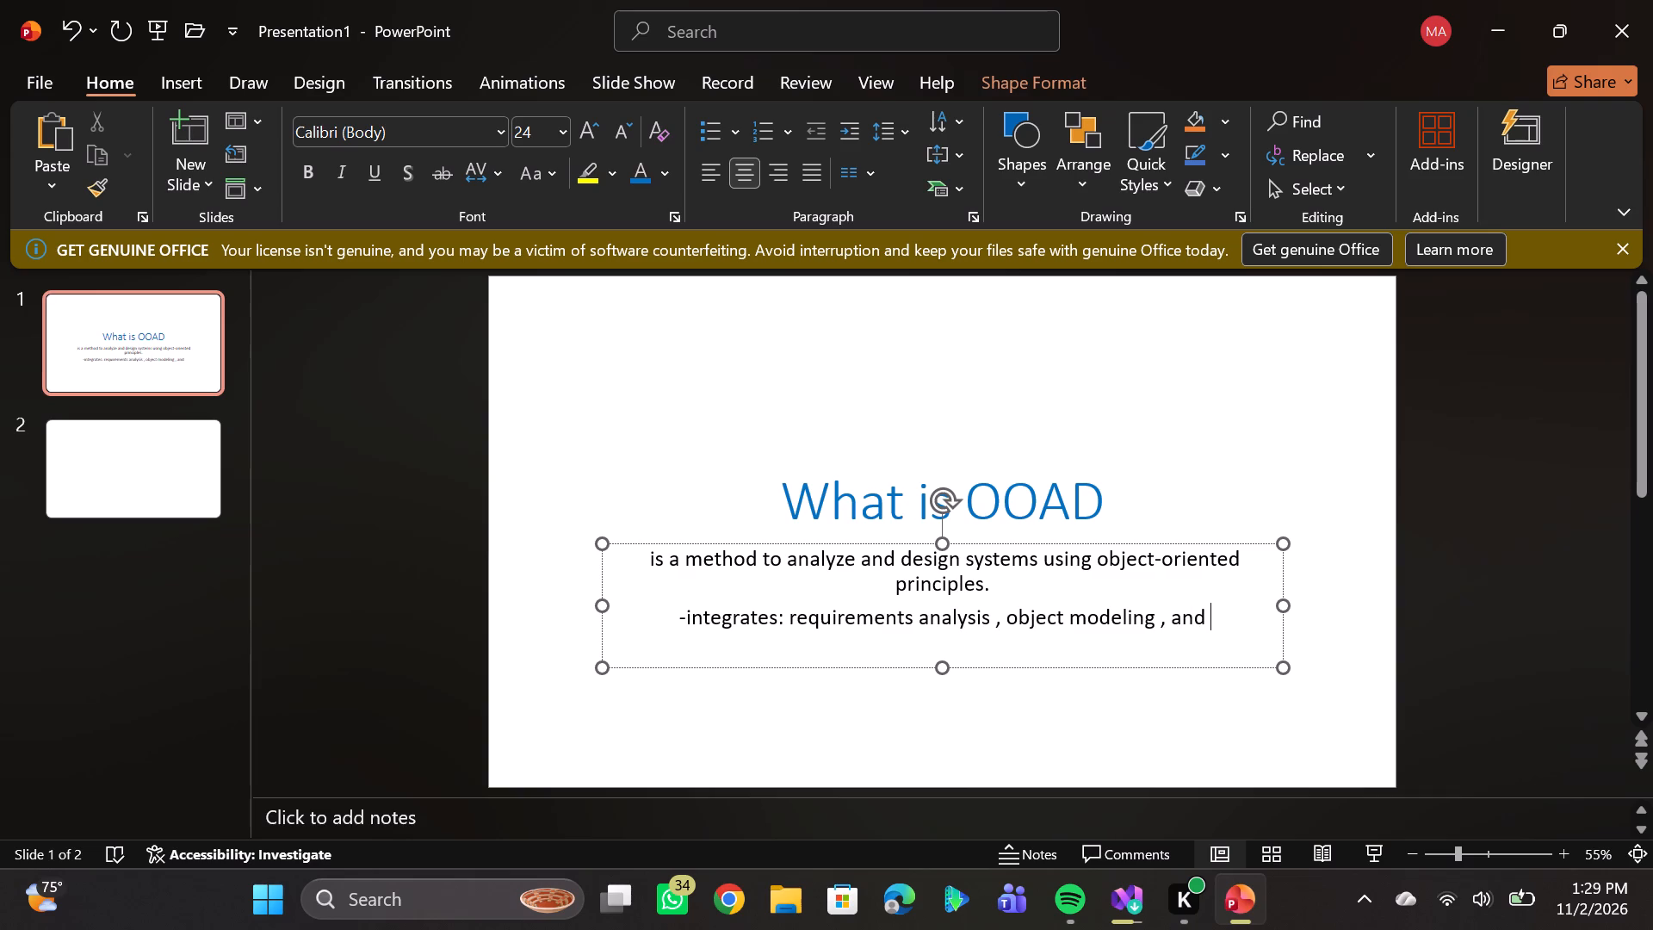
pyautogui.write('desi')
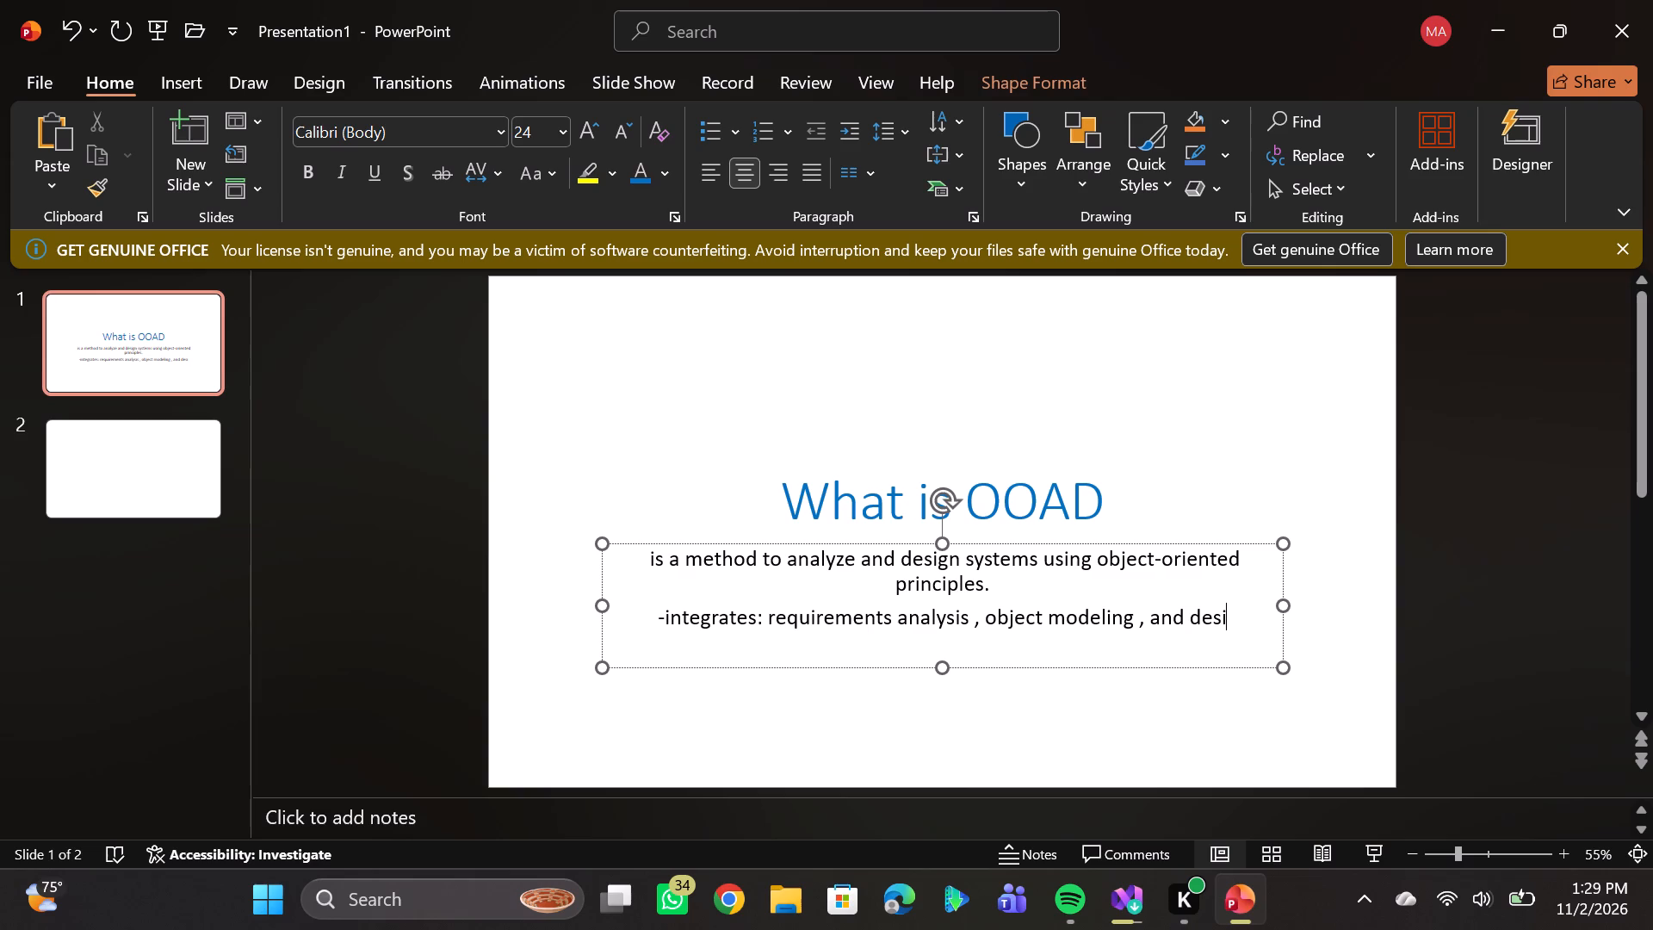
pyautogui.write('gn')
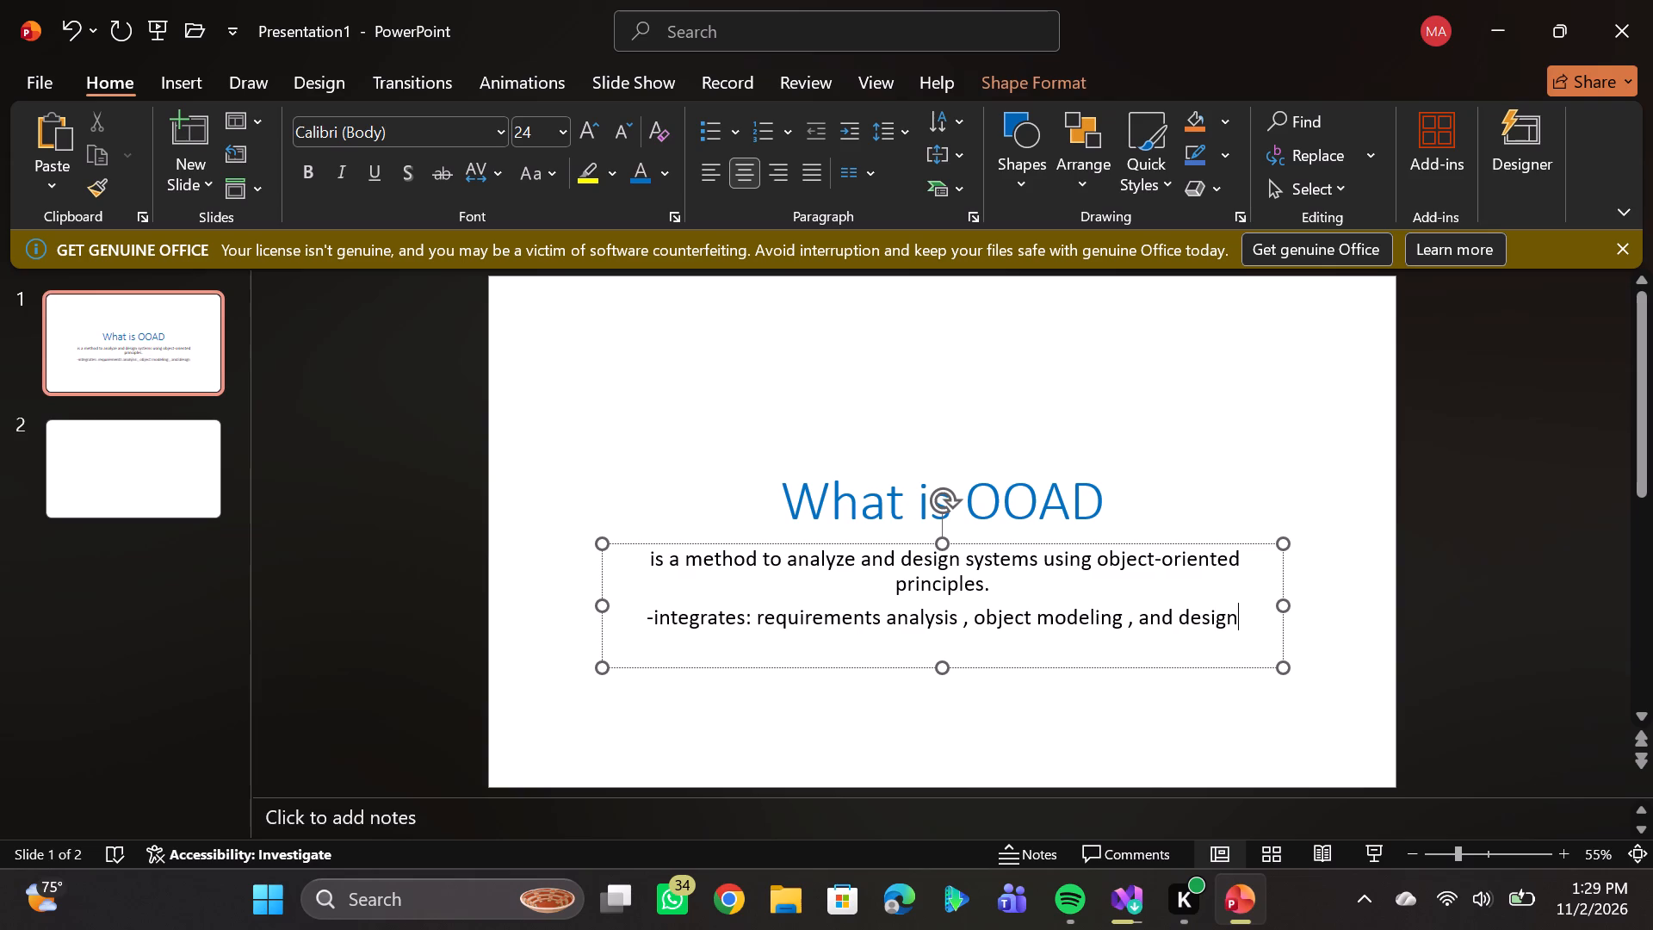
pyautogui.press('.')
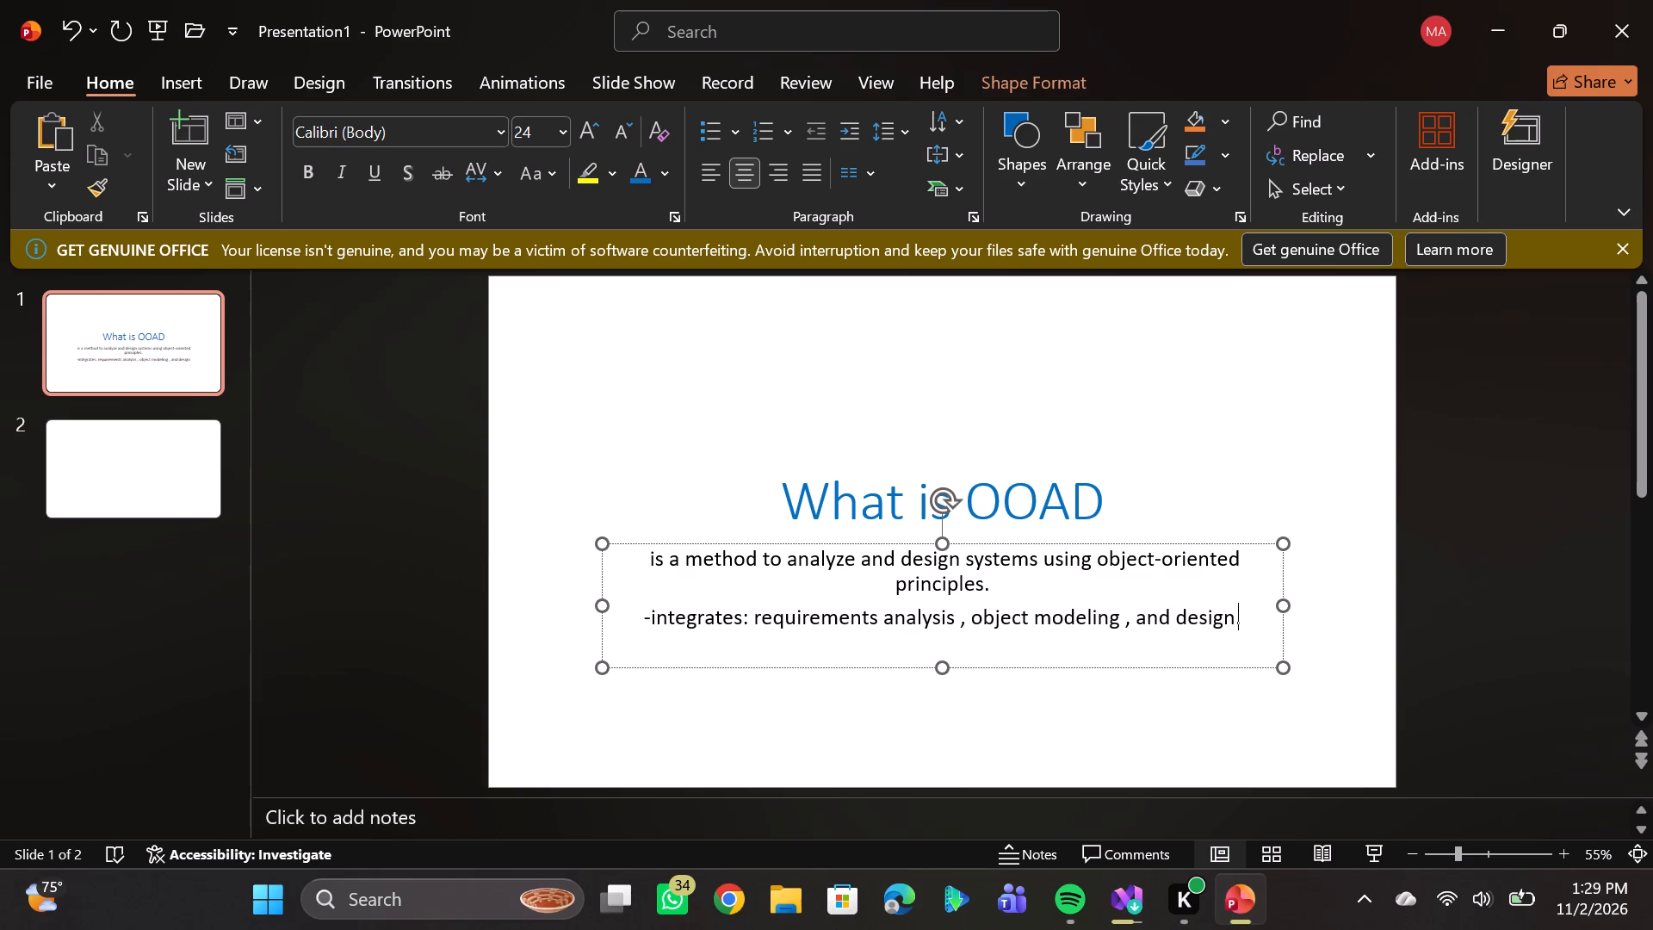
pyautogui.press('Return')
# Add a dash before "is a method" at the start of the subtitle's first sentence.
pyautogui.click(647, 561)
pyautogui.press('-')
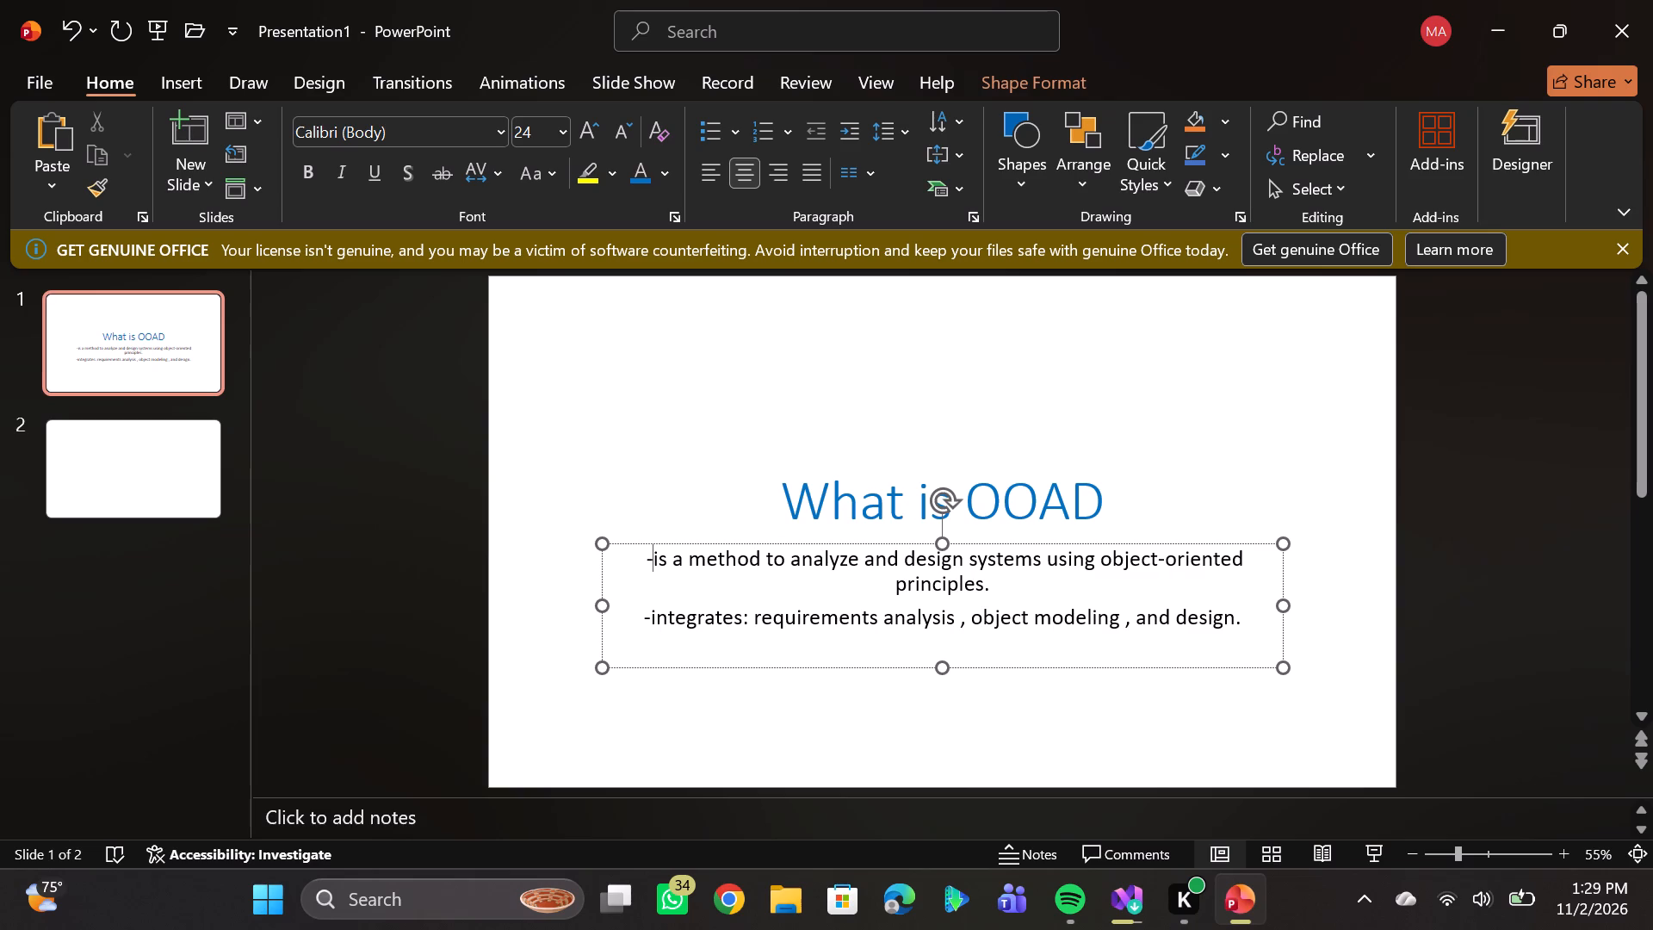
# Add a new line below the integrates line reading "-Goal: build reusable,".
pyautogui.click(1248, 627)
pyautogui.press('Return')
pyautogui.press('-')
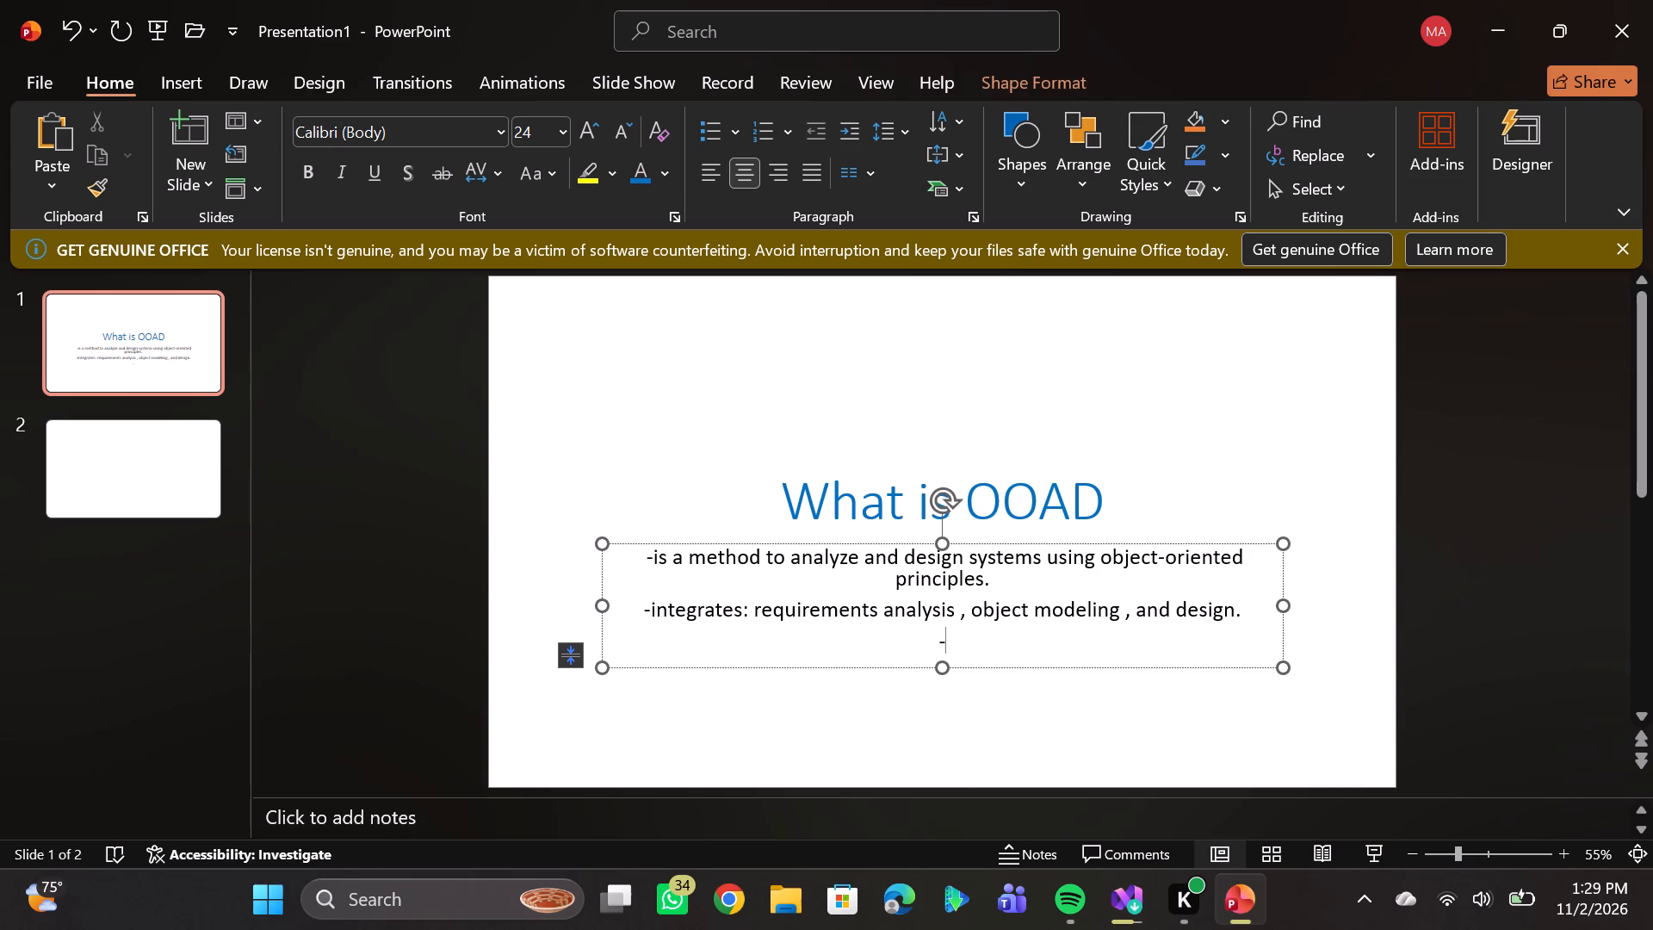
pyautogui.press('g')
pyautogui.write('oal')
pyautogui.write(':')
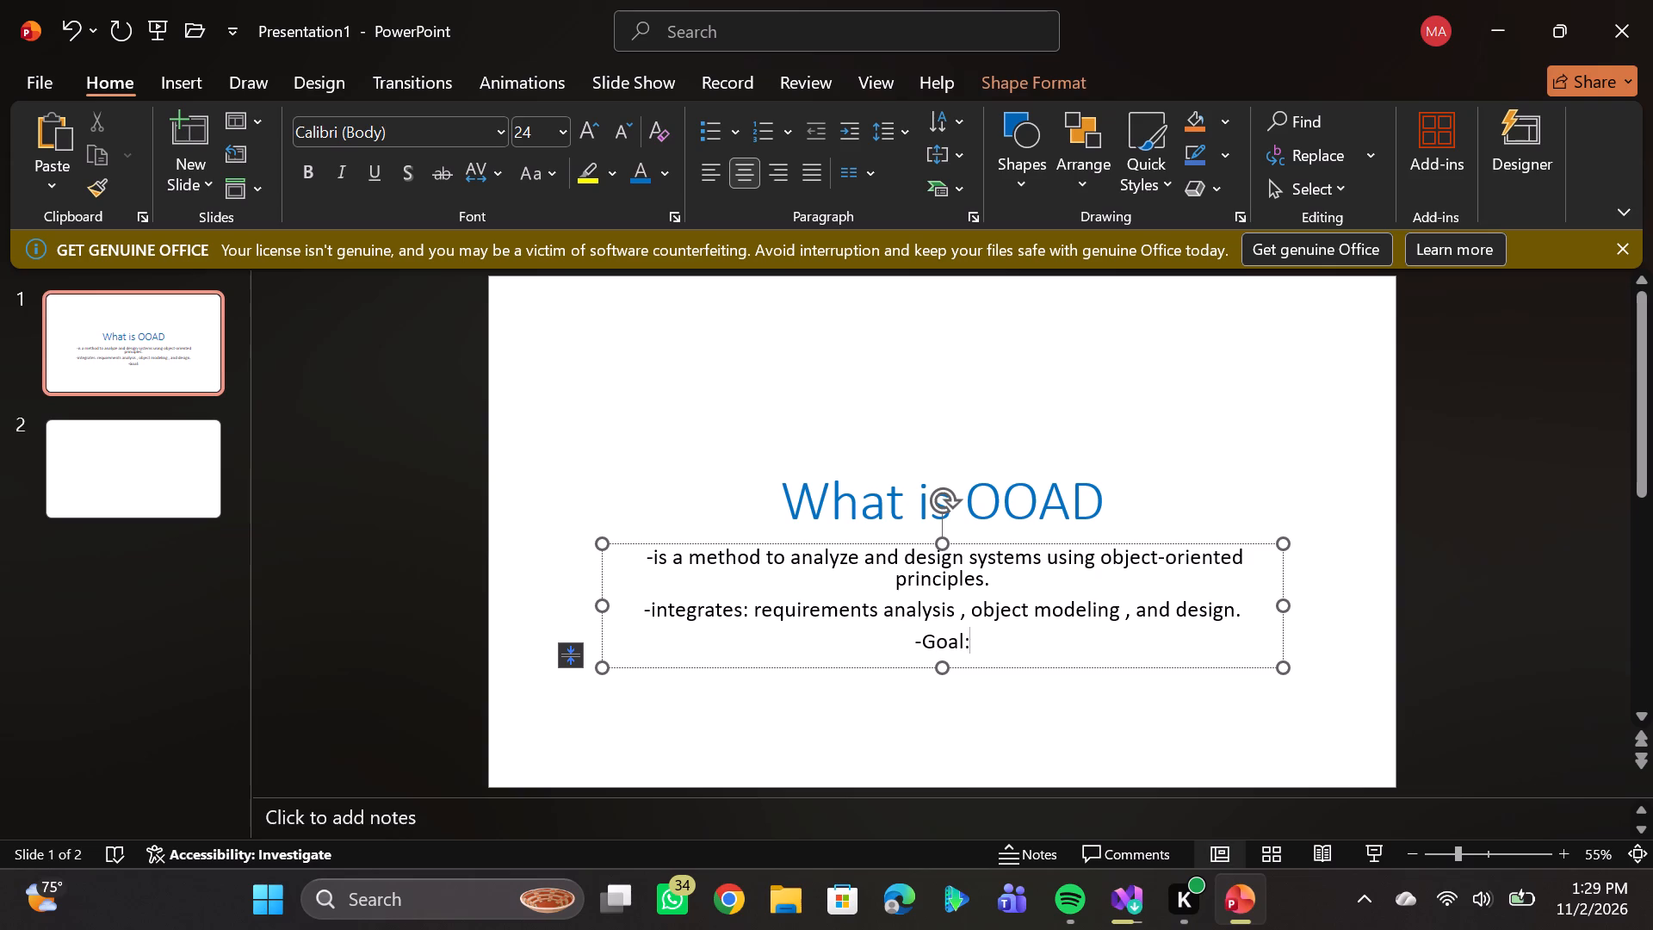
pyautogui.press('space')
pyautogui.write('bui')
pyautogui.write('ld')
pyautogui.press('space')
pyautogui.write('reusable')
pyautogui.write(',')
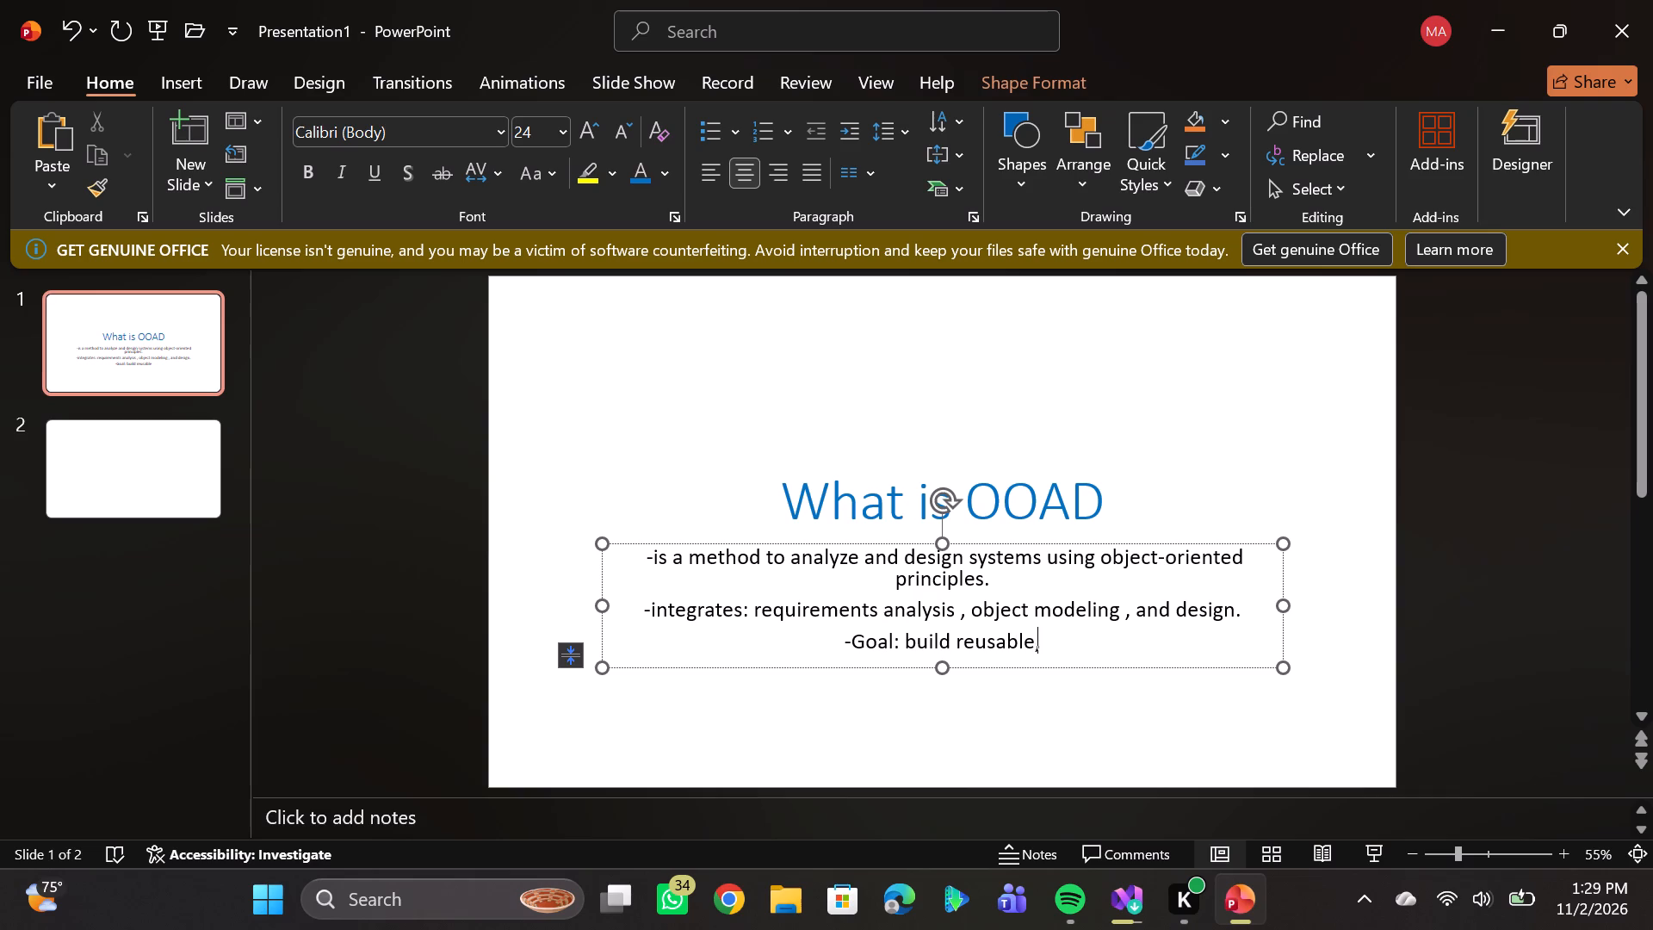
# Continue the Goal line with " maintainable , and scalable software".
pyautogui.press('space')
pyautogui.write('main')
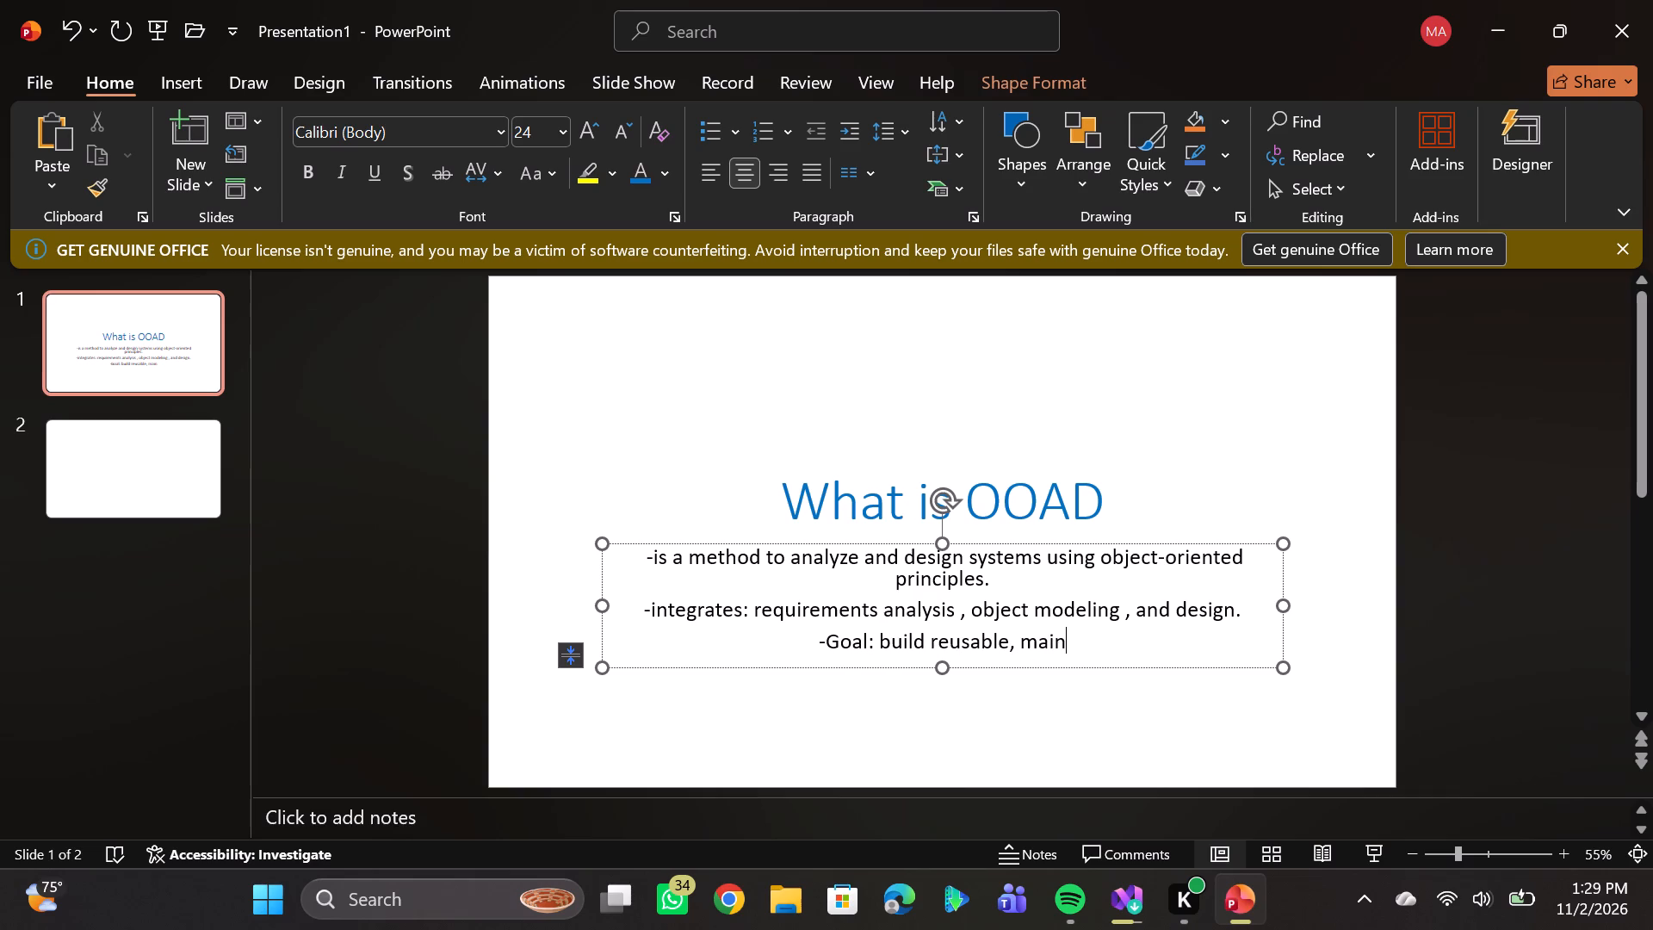
pyautogui.write('tainable')
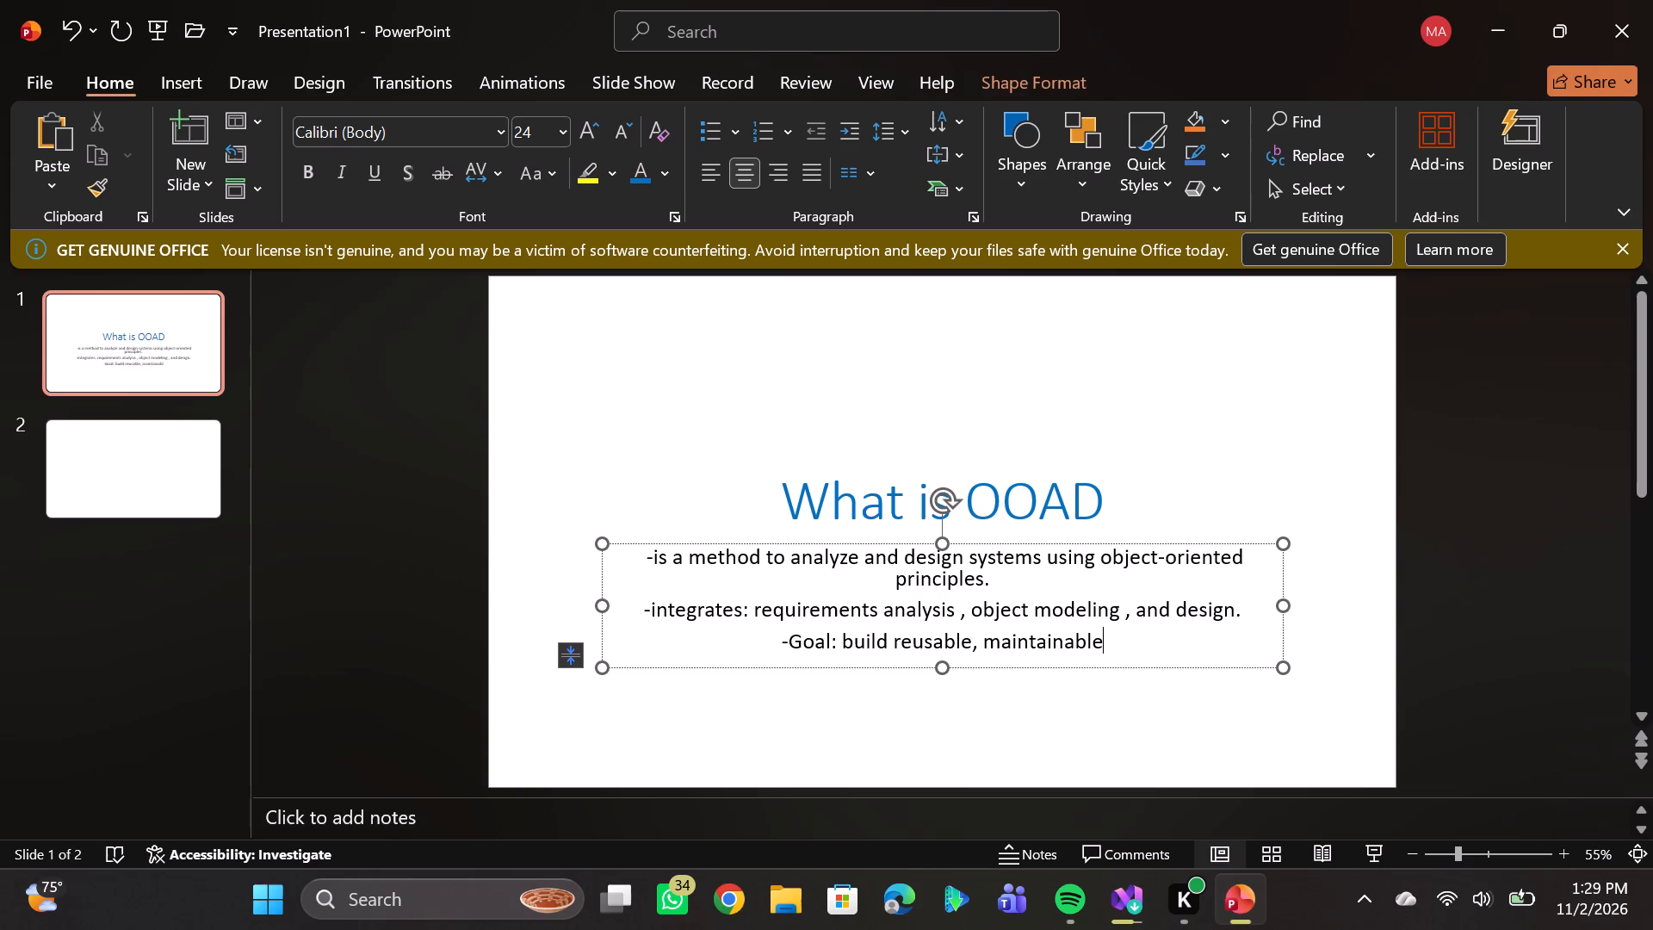
pyautogui.press('space')
pyautogui.write(', and')
pyautogui.press('space')
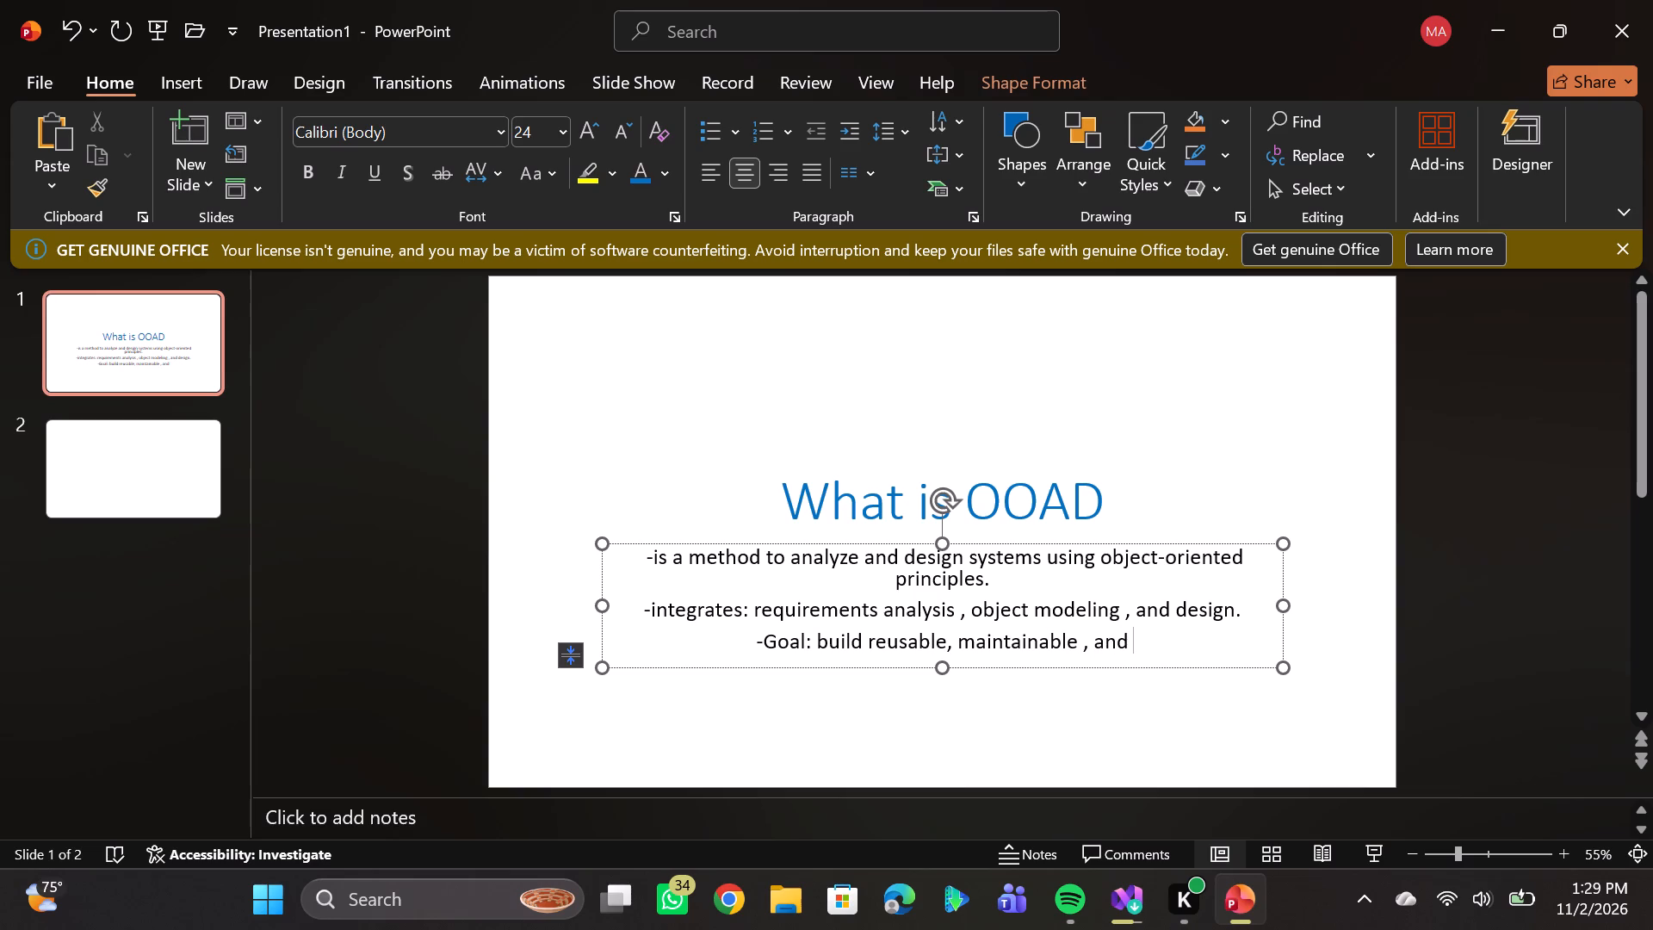
pyautogui.write('sca')
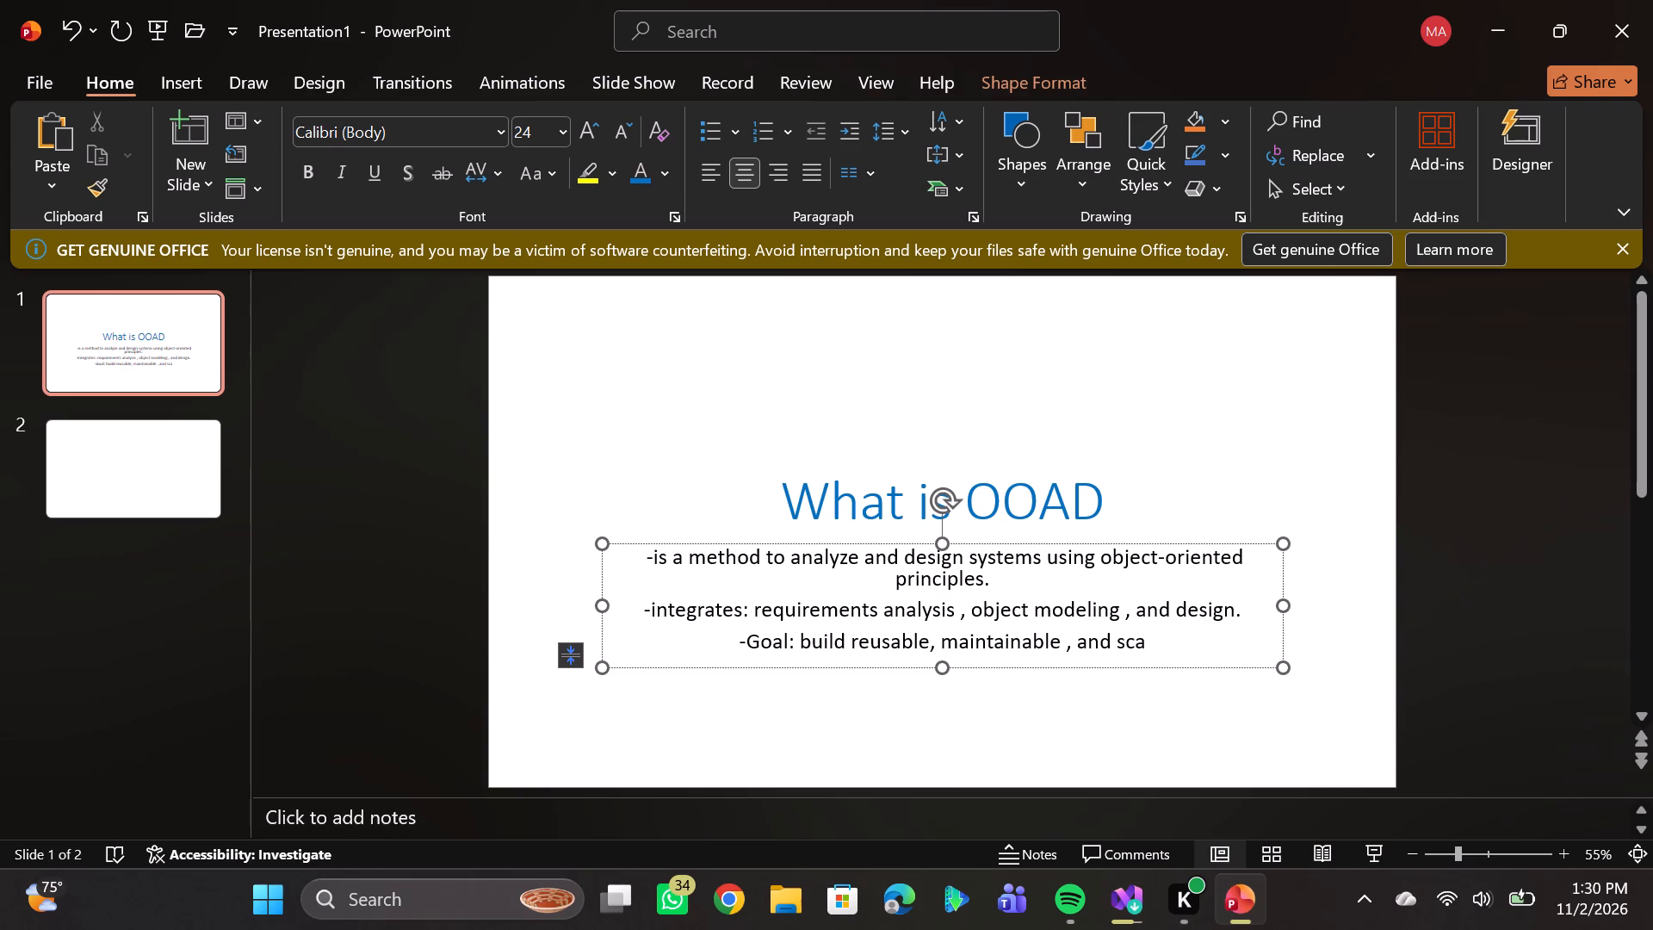
pyautogui.write('lable')
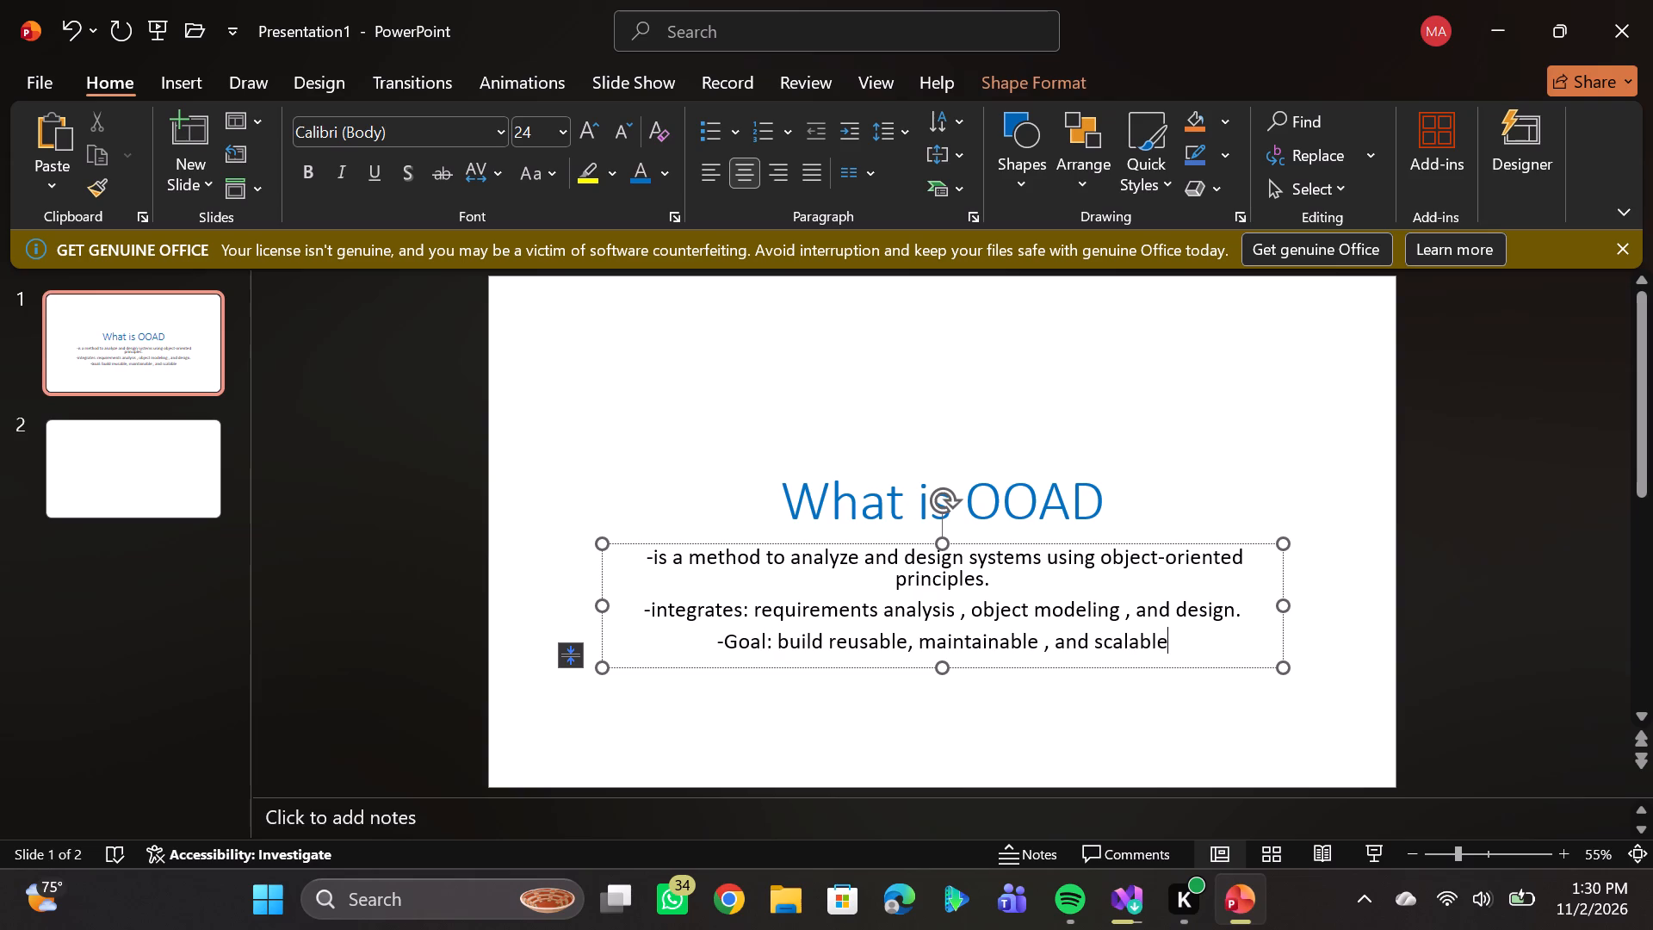
pyautogui.press('space')
pyautogui.press('s')
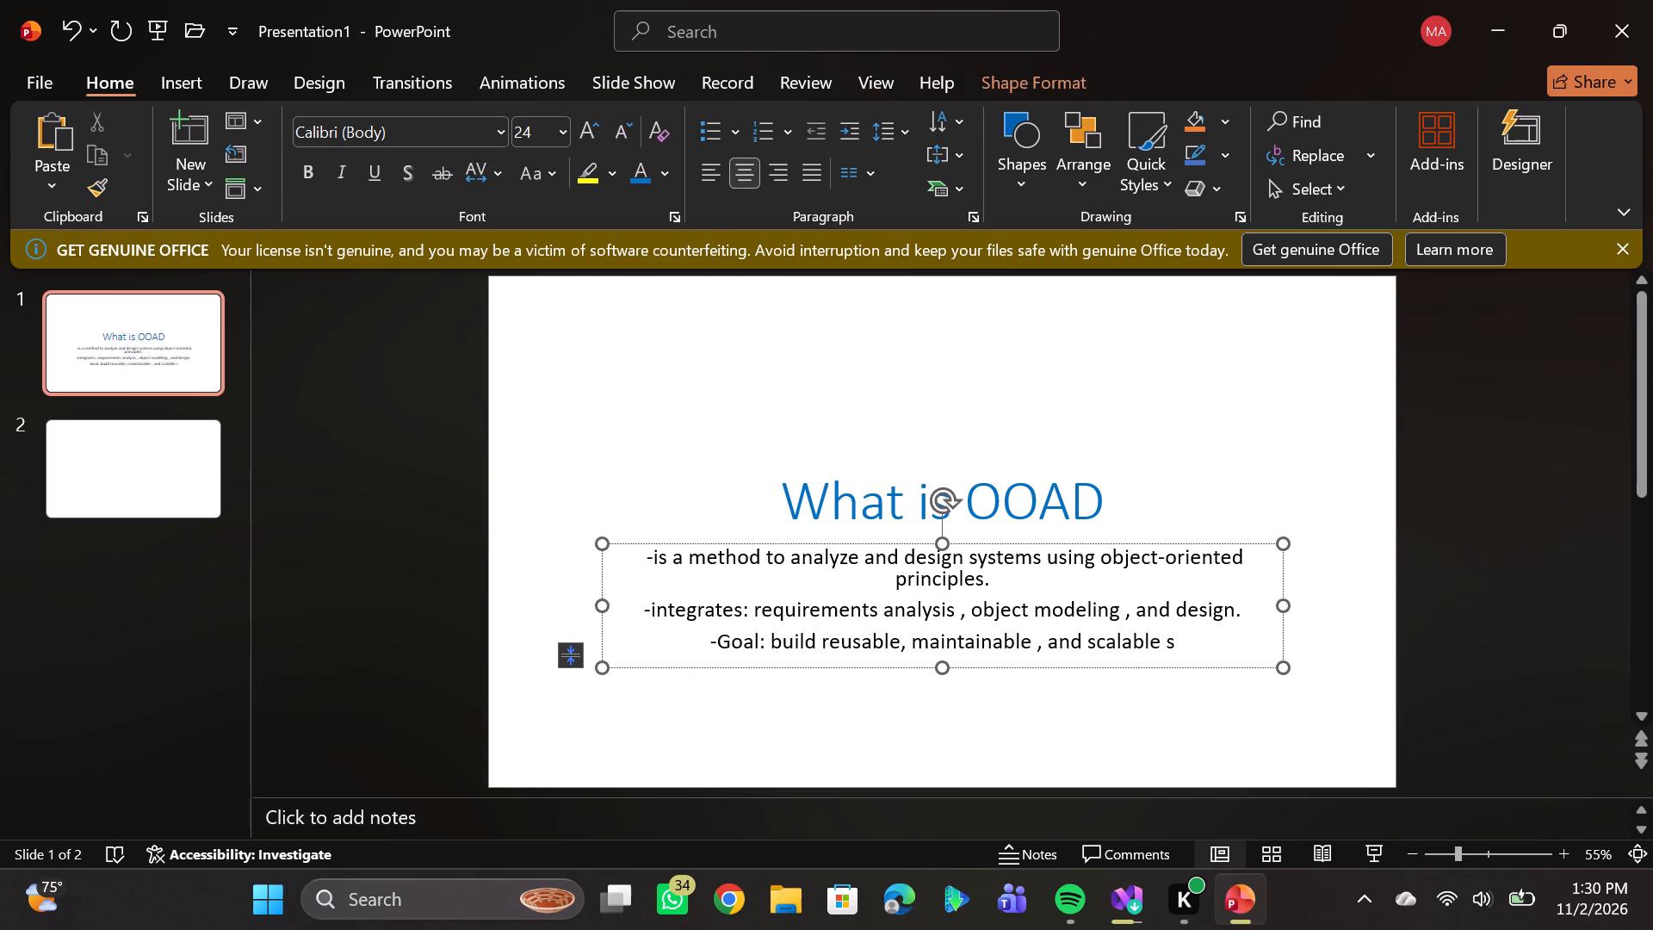
pyautogui.write('oft')
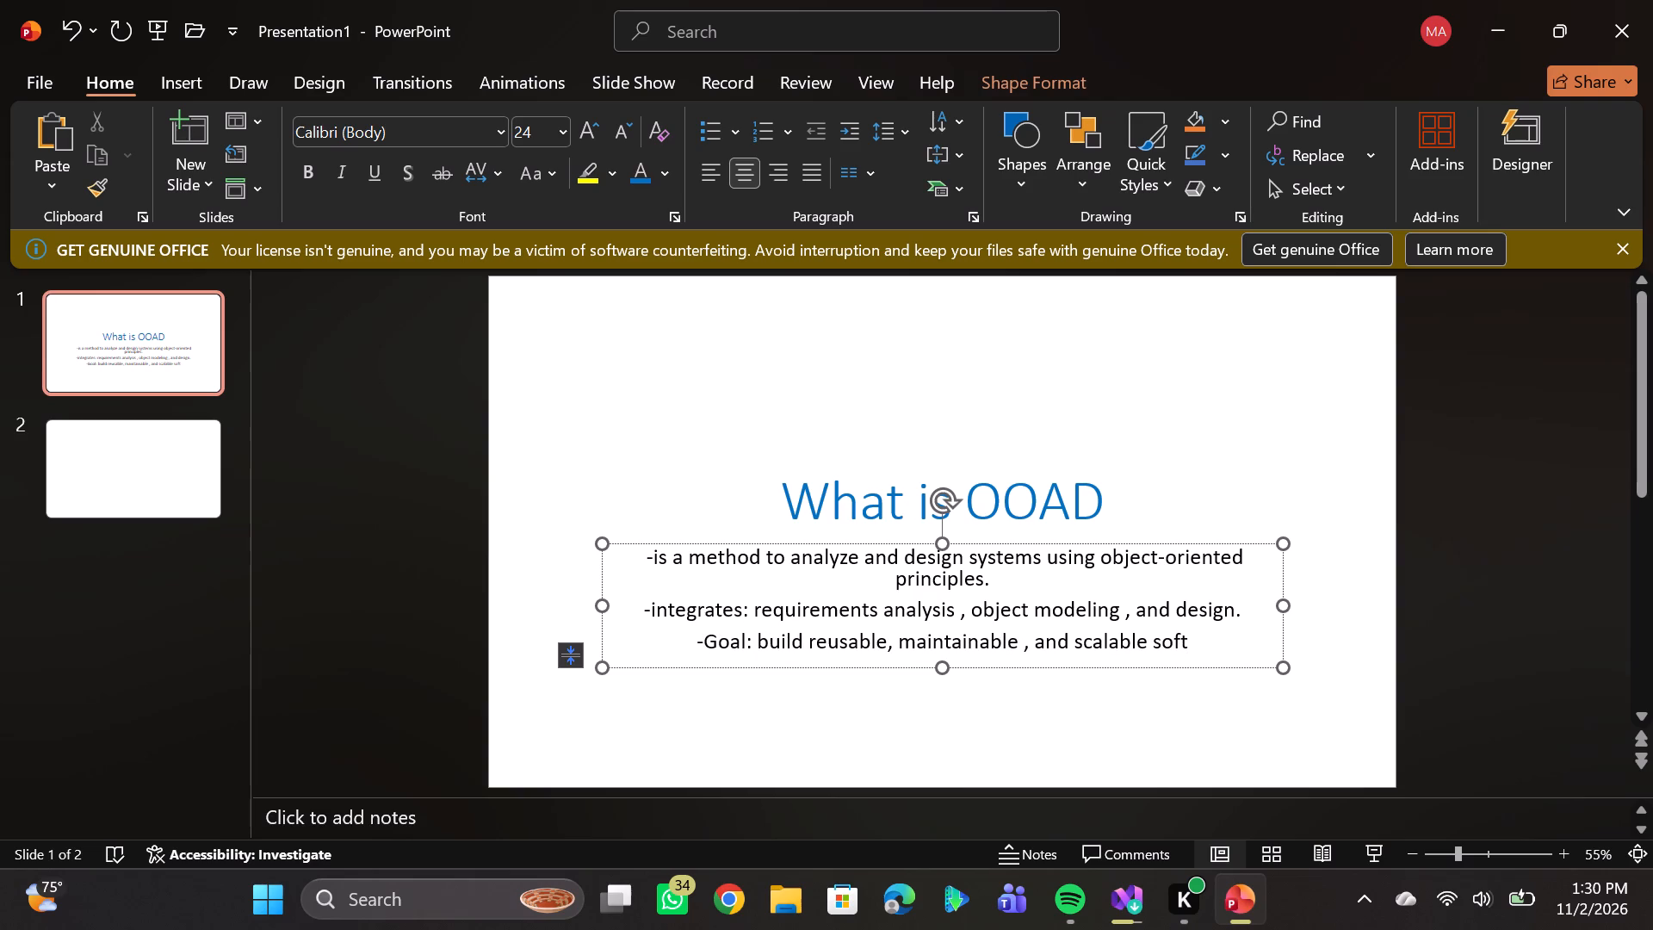
pyautogui.press('w')
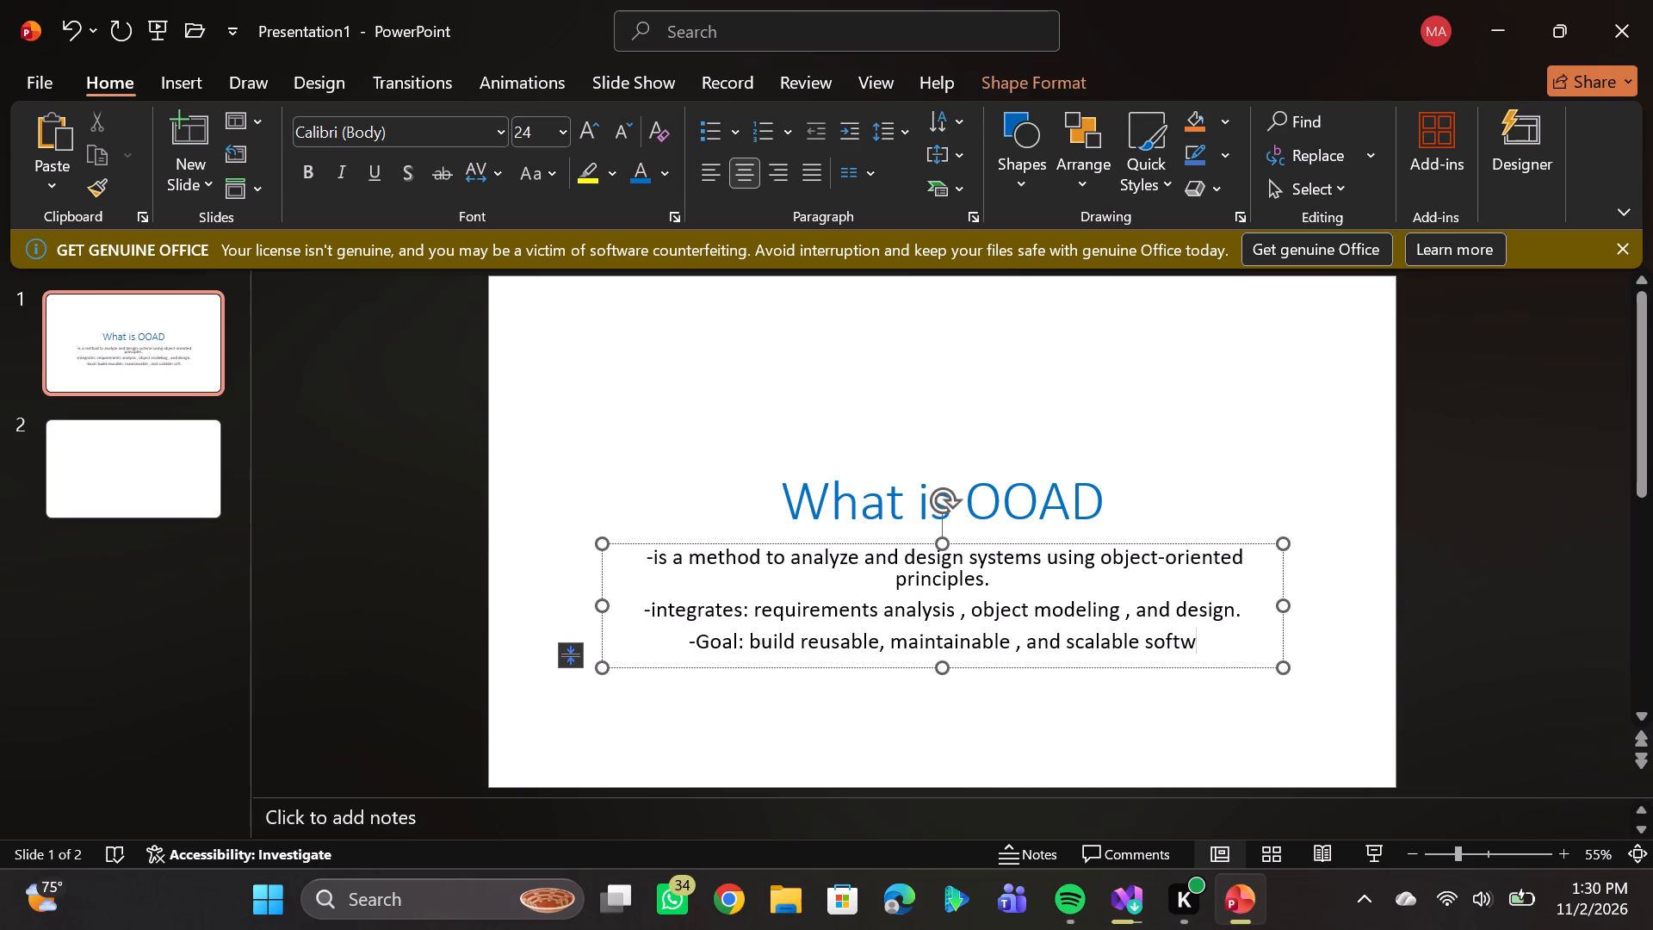
pyautogui.write('are')
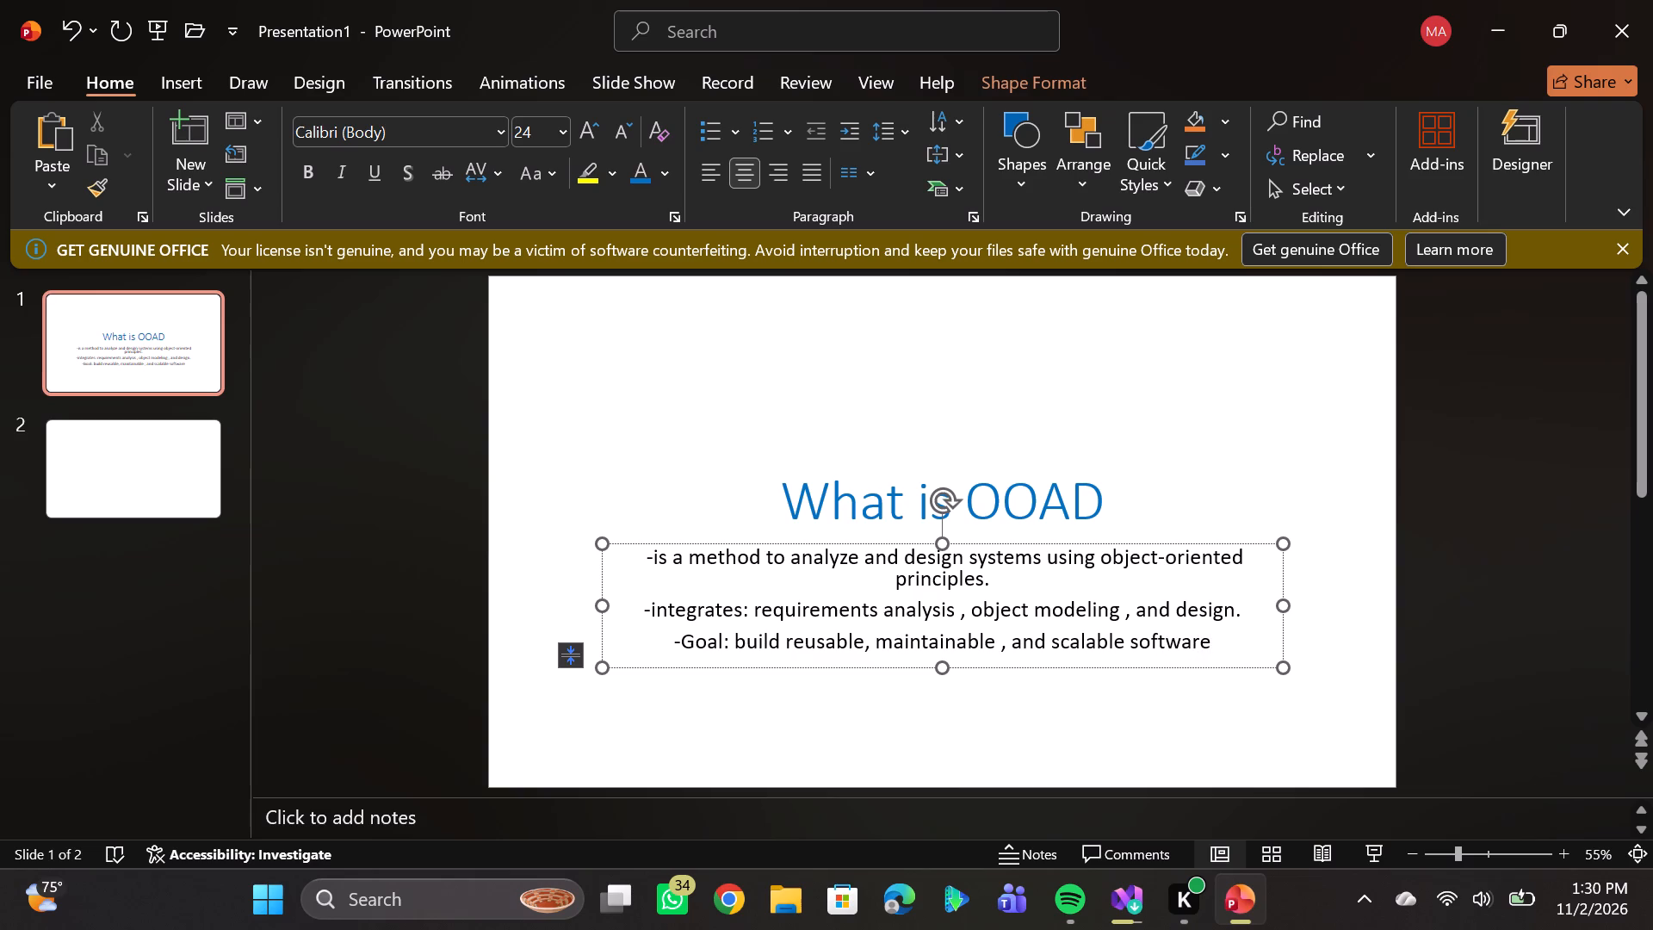
# End the Goal line of the first slide's subtitle with a period.
pyautogui.press('.')
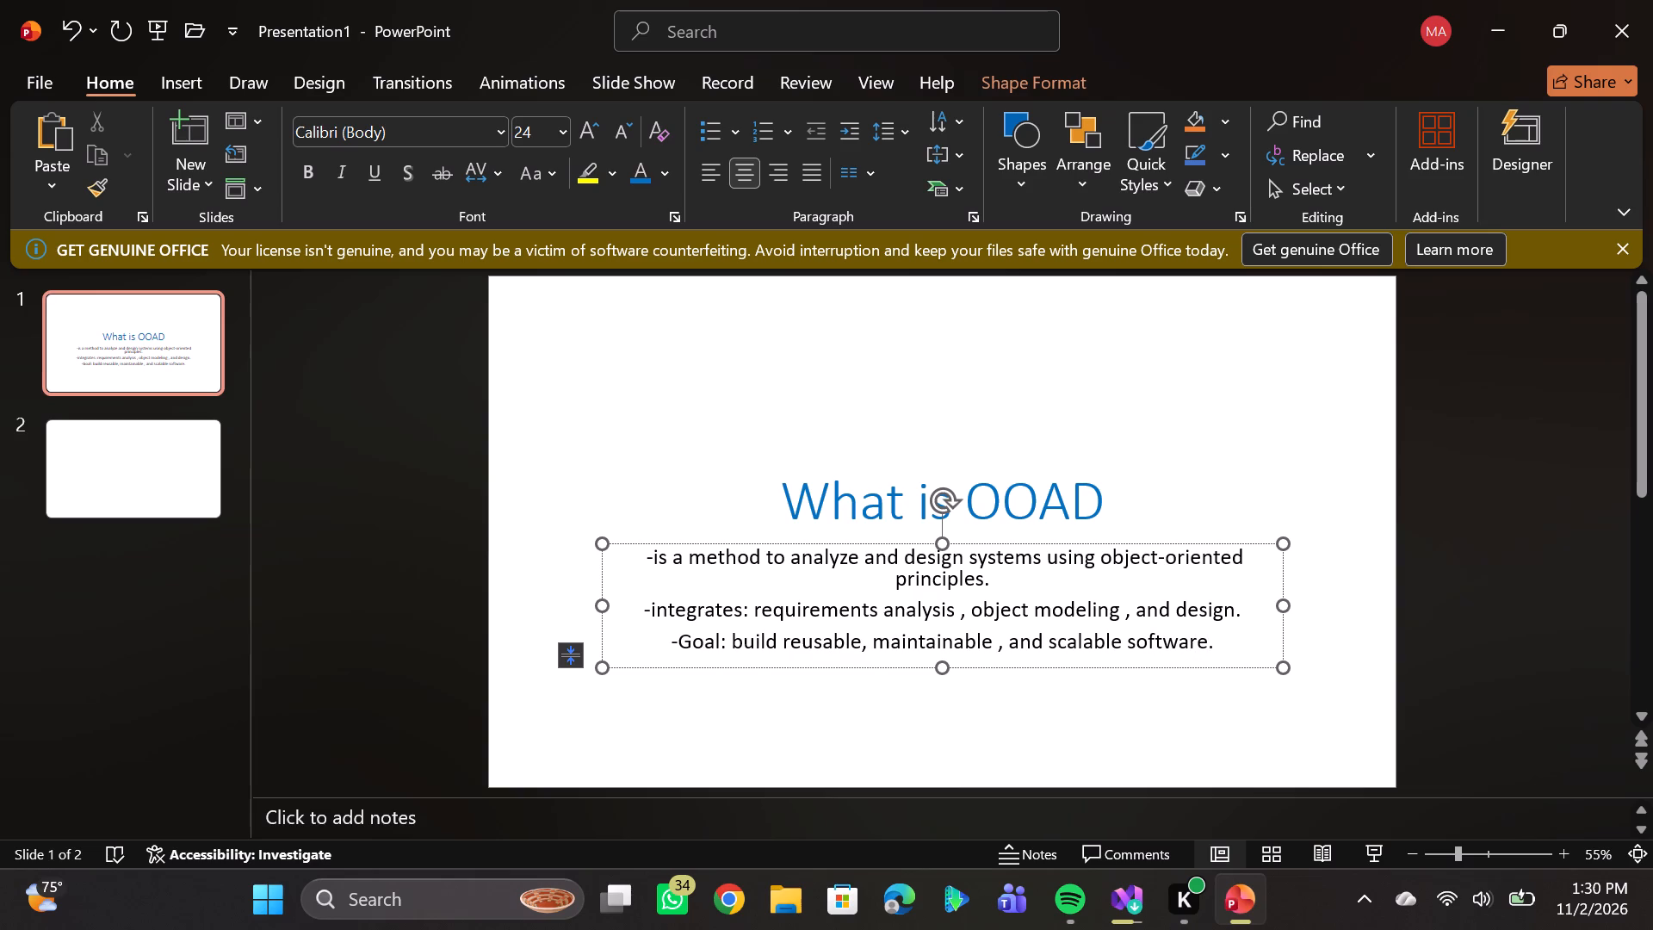
# Enter "What is Complexity?" as the title of slide 2.
pyautogui.click(182, 500)
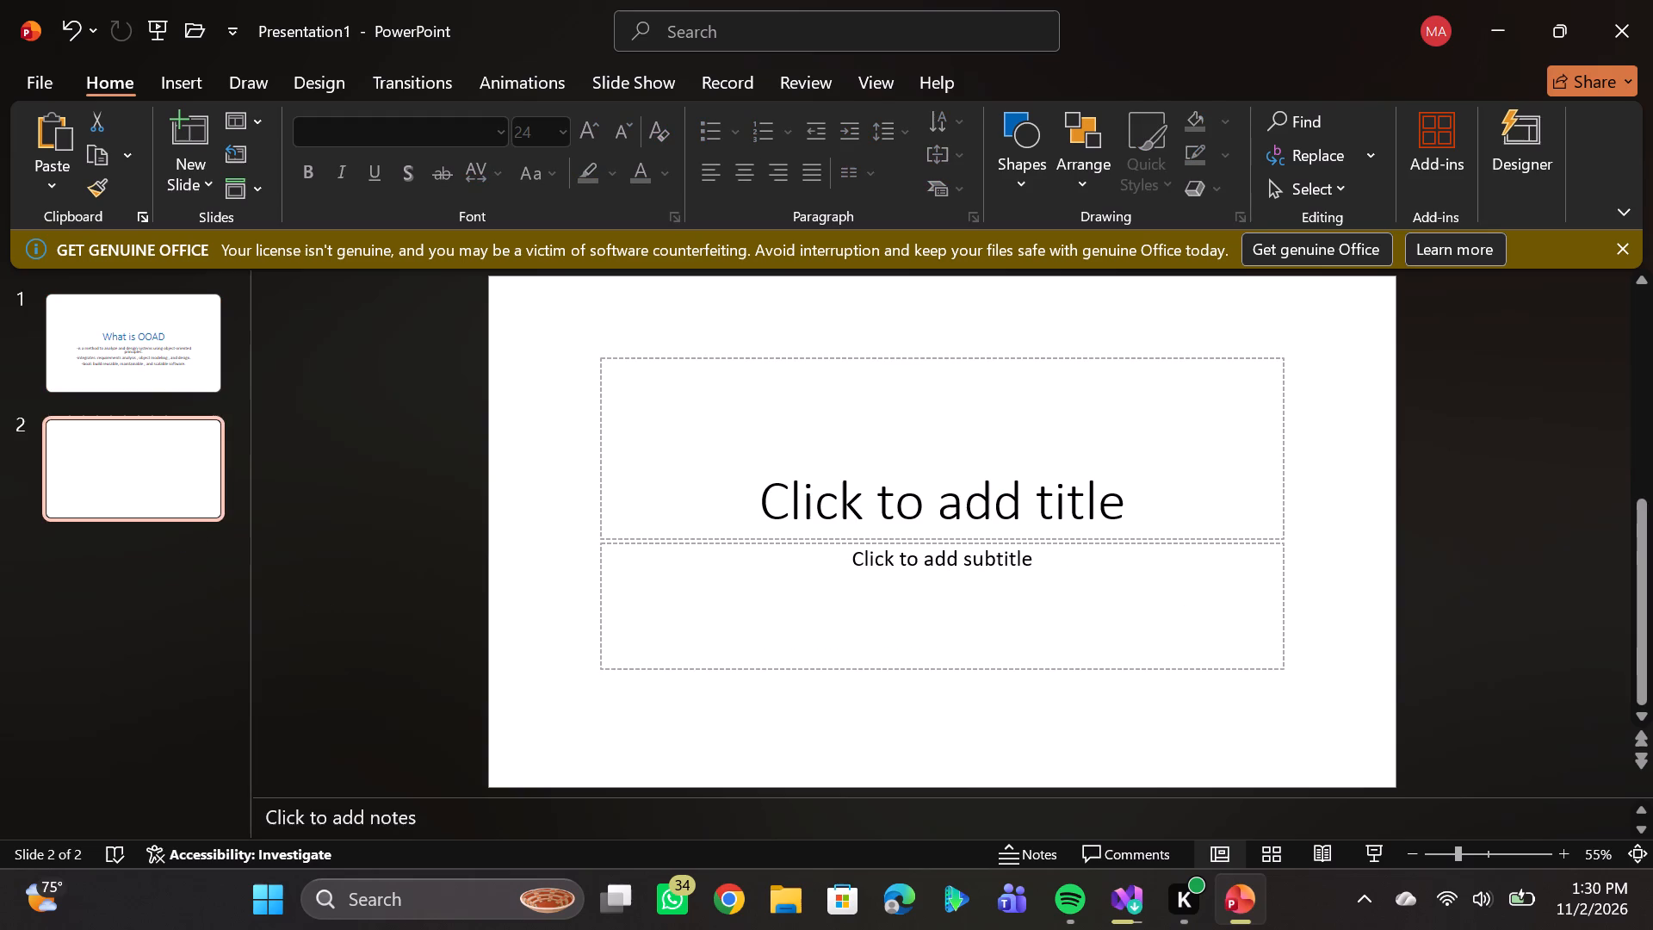
pyautogui.click(630, 403)
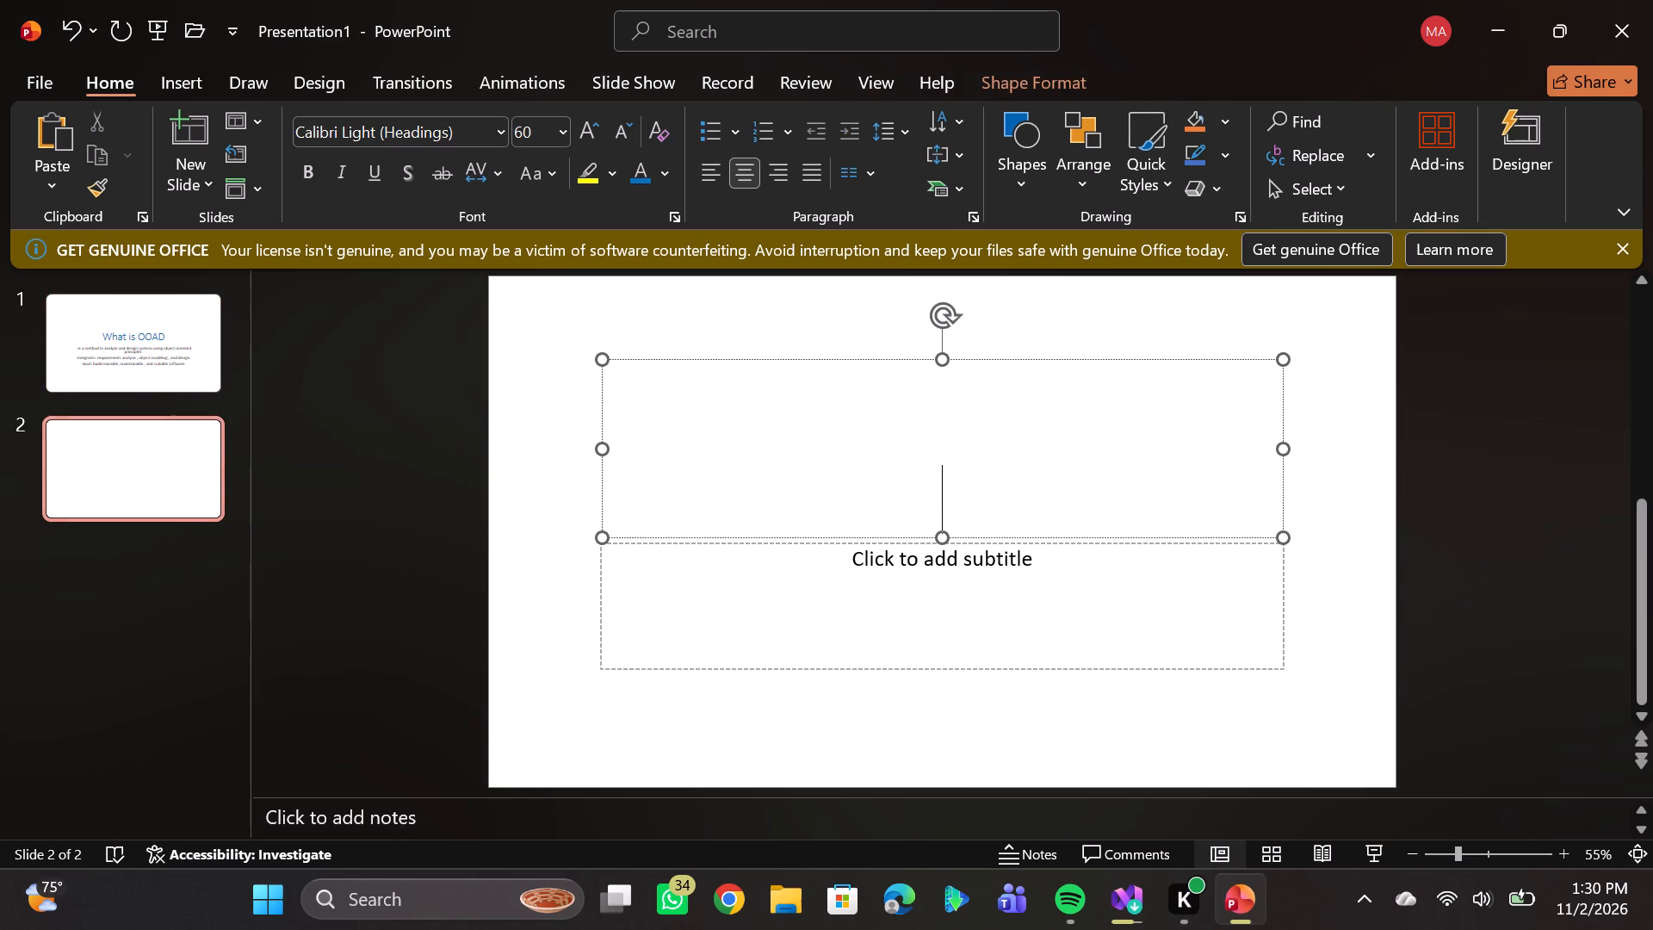
pyautogui.write('what is')
pyautogui.press('space')
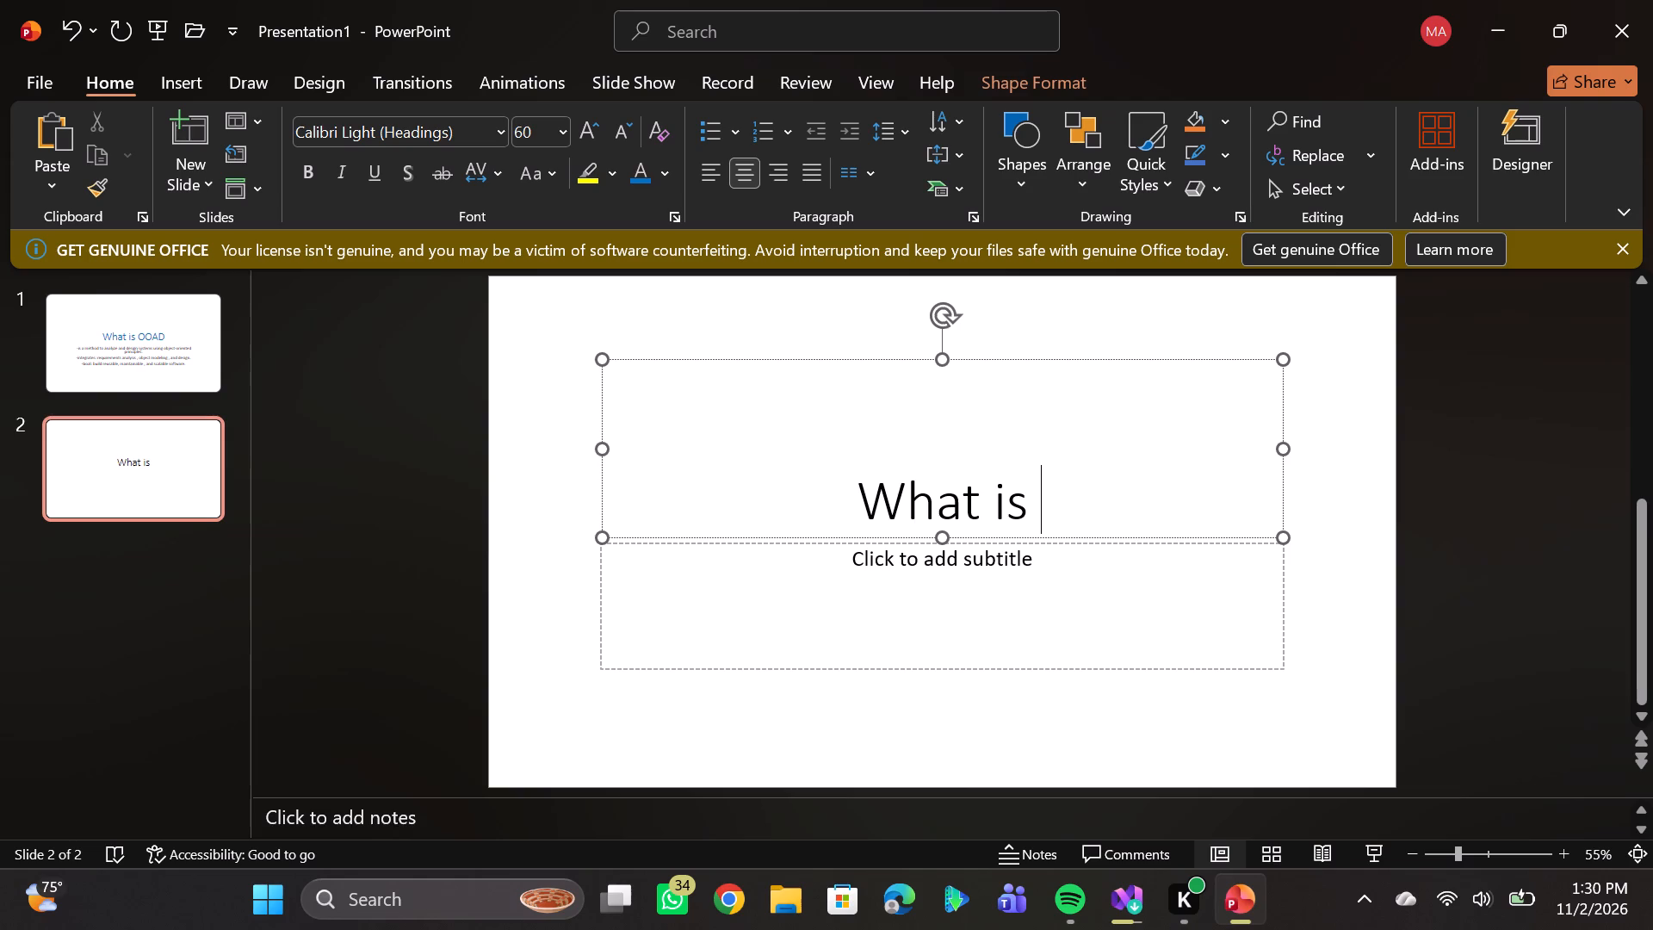
pyautogui.press('c')
pyautogui.write('om')
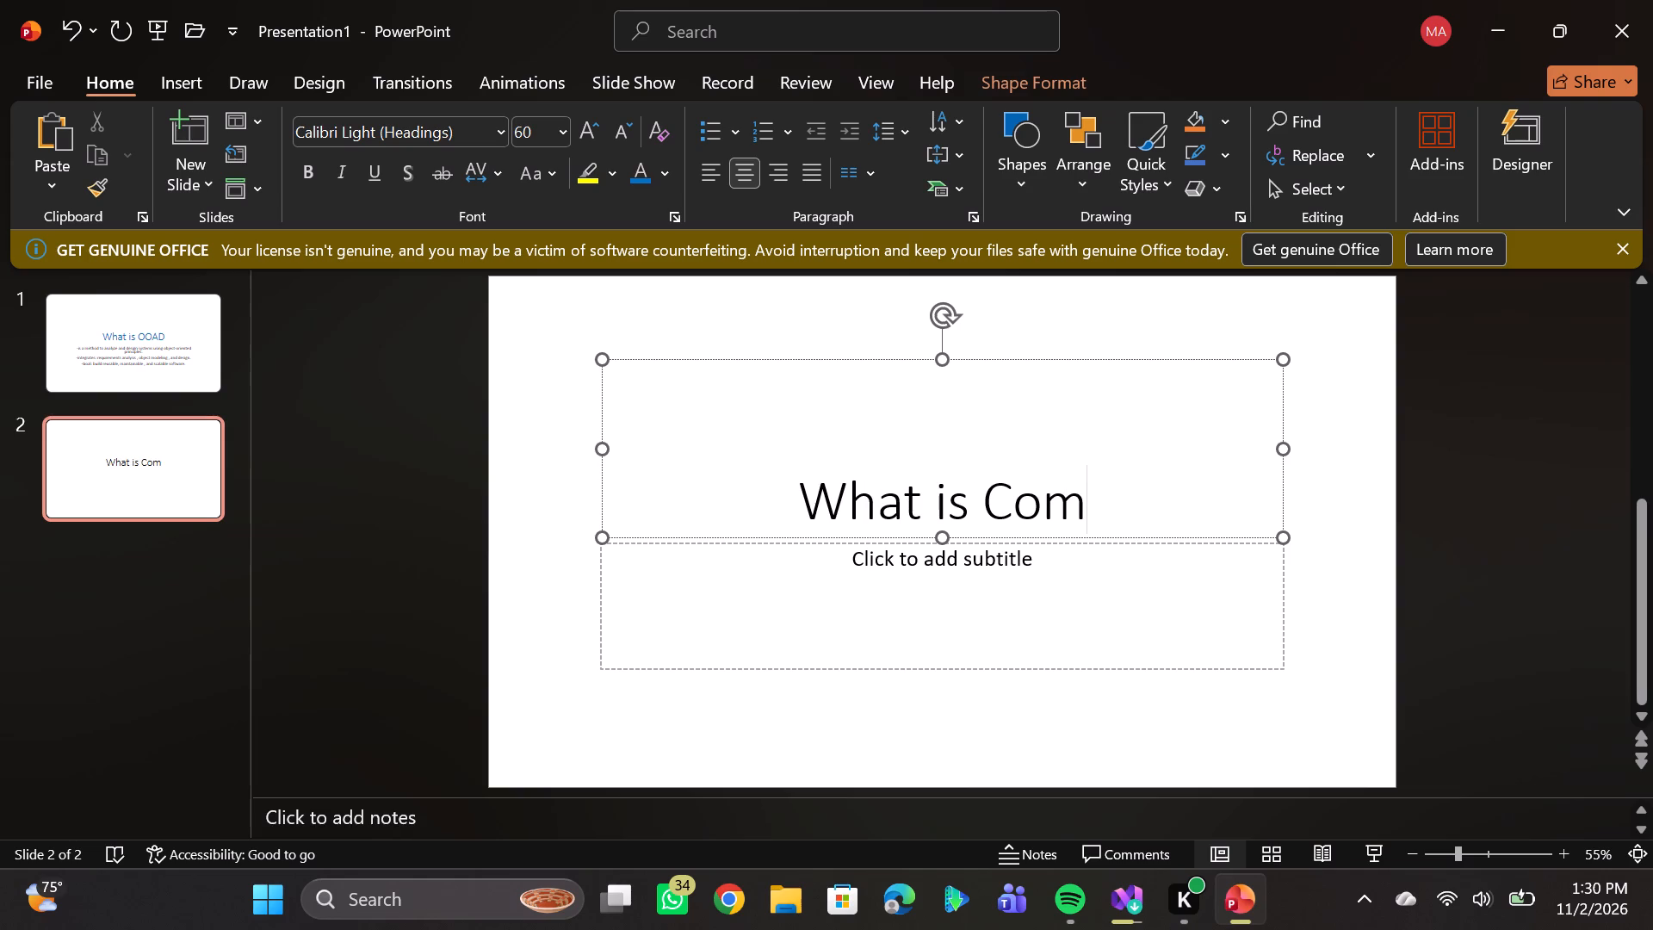
pyautogui.press('p')
pyautogui.write('lexitry')
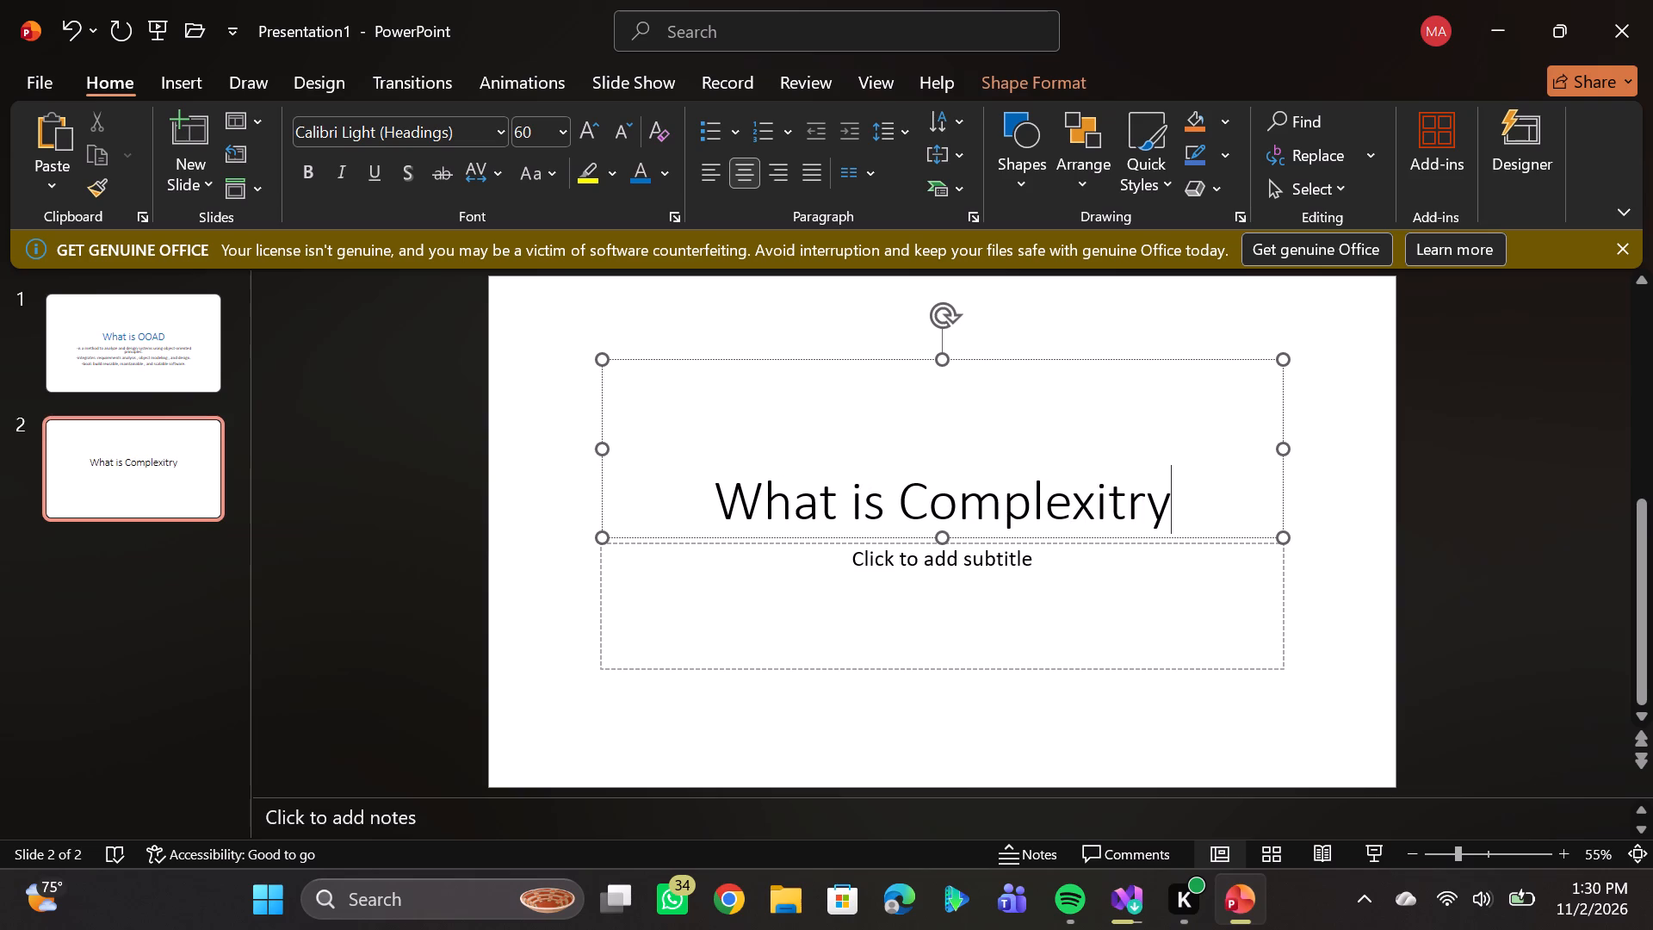
pyautogui.press('BackSpace')
pyautogui.press('BackSpace')
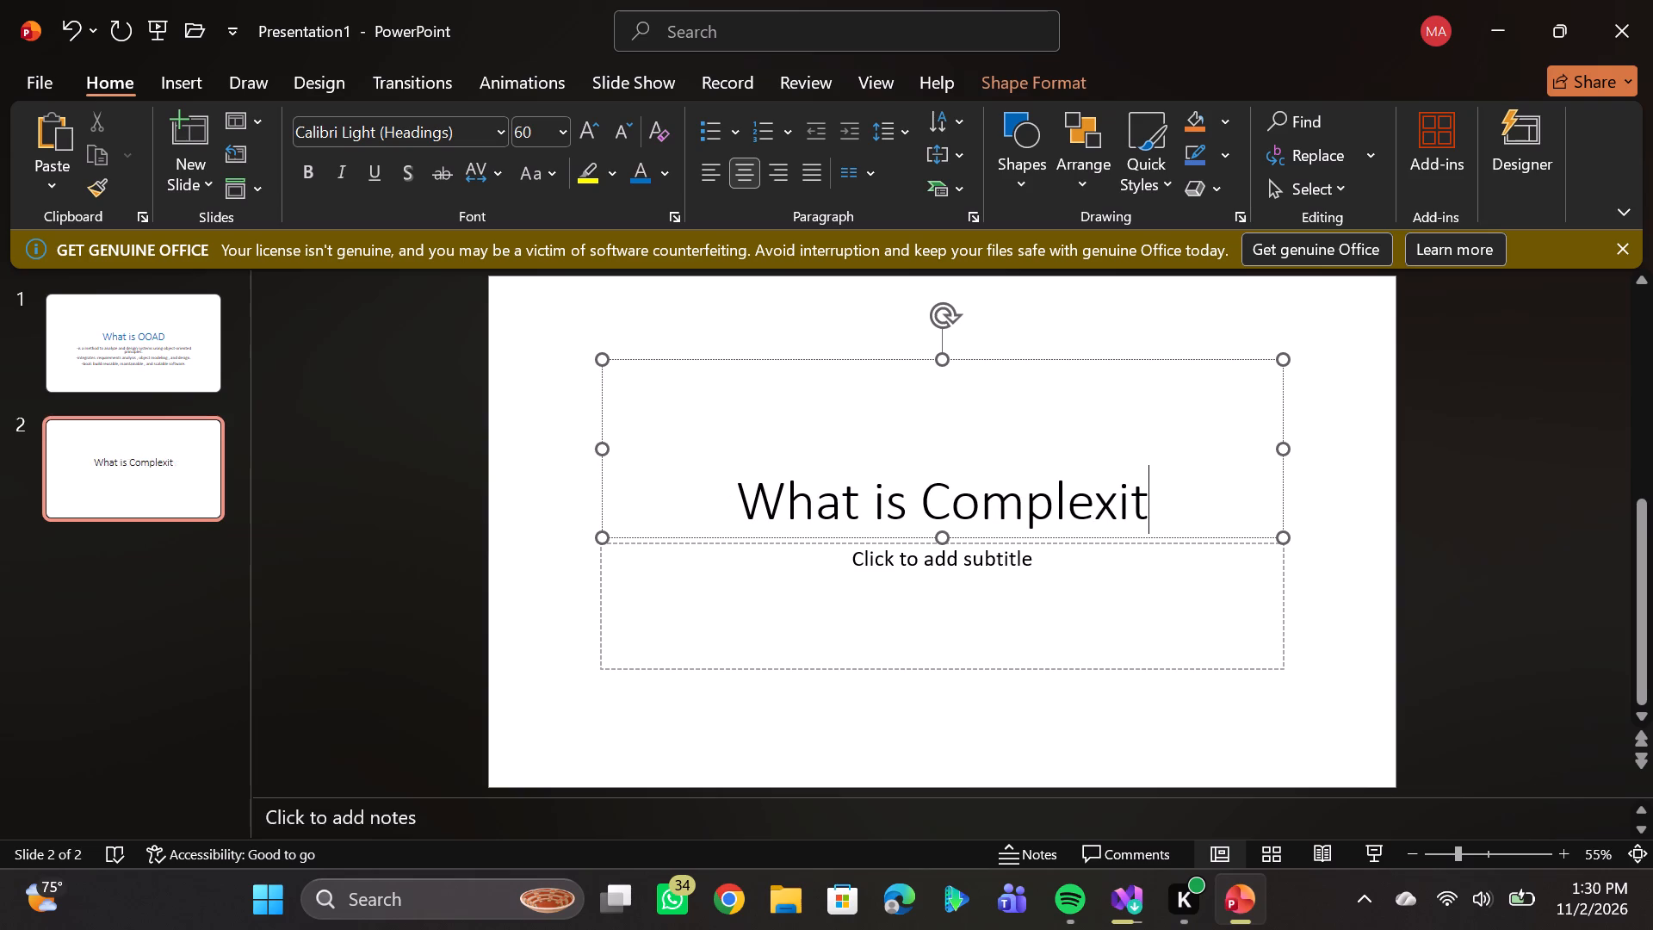
pyautogui.press('y')
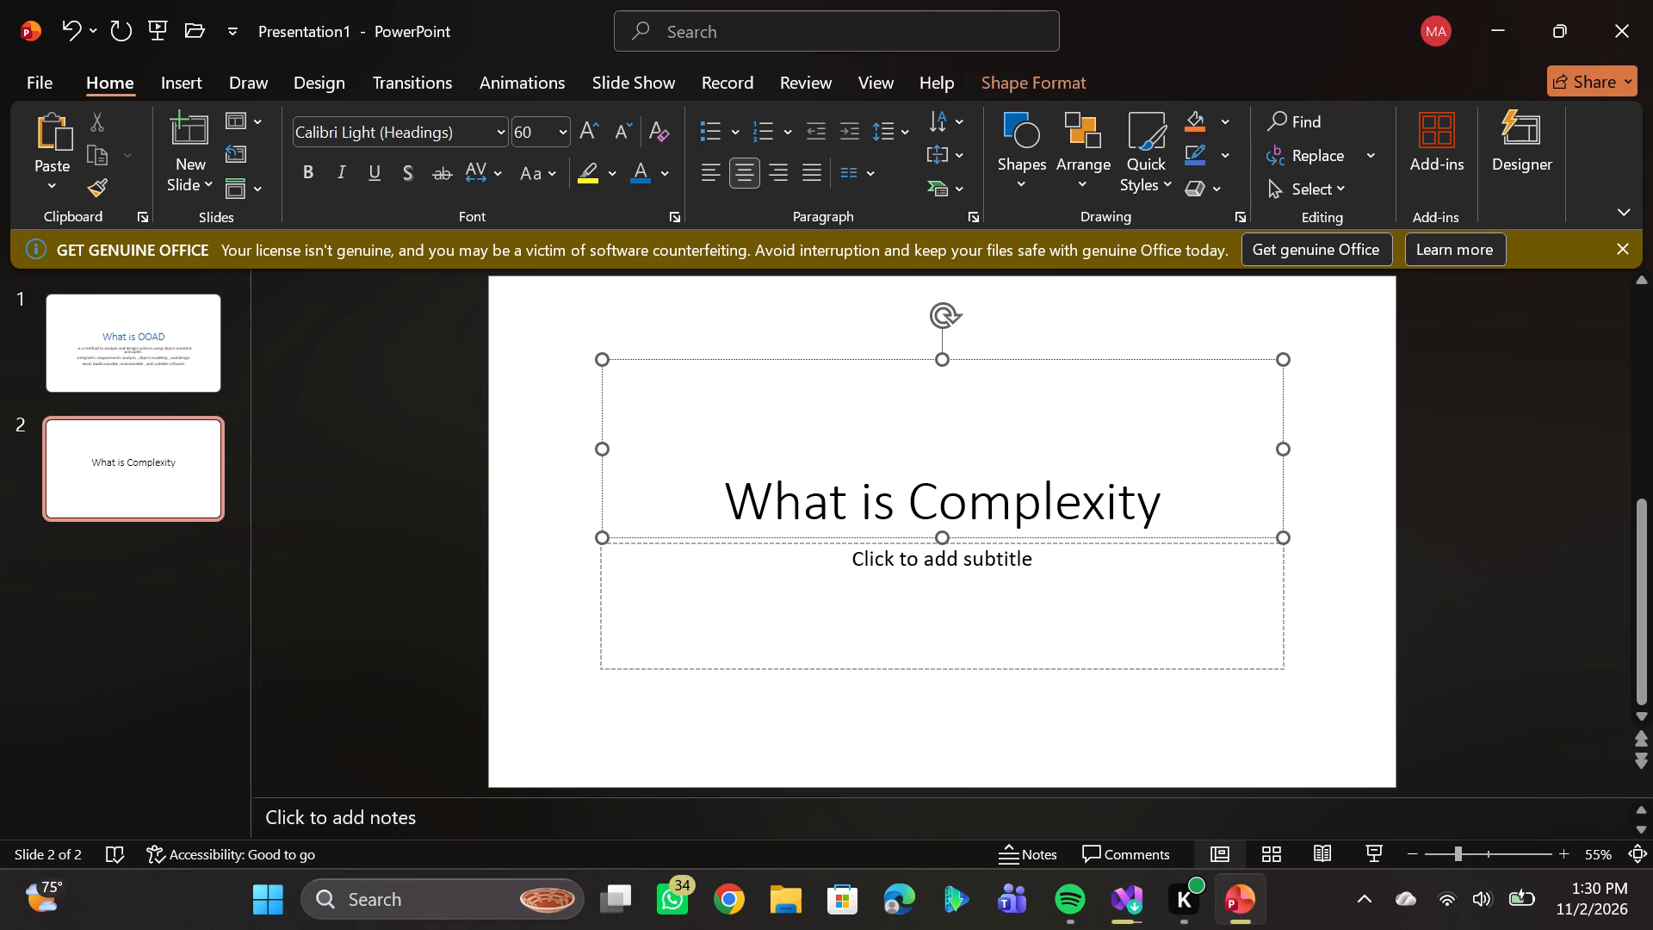
pyautogui.hotkey('shift', '?')
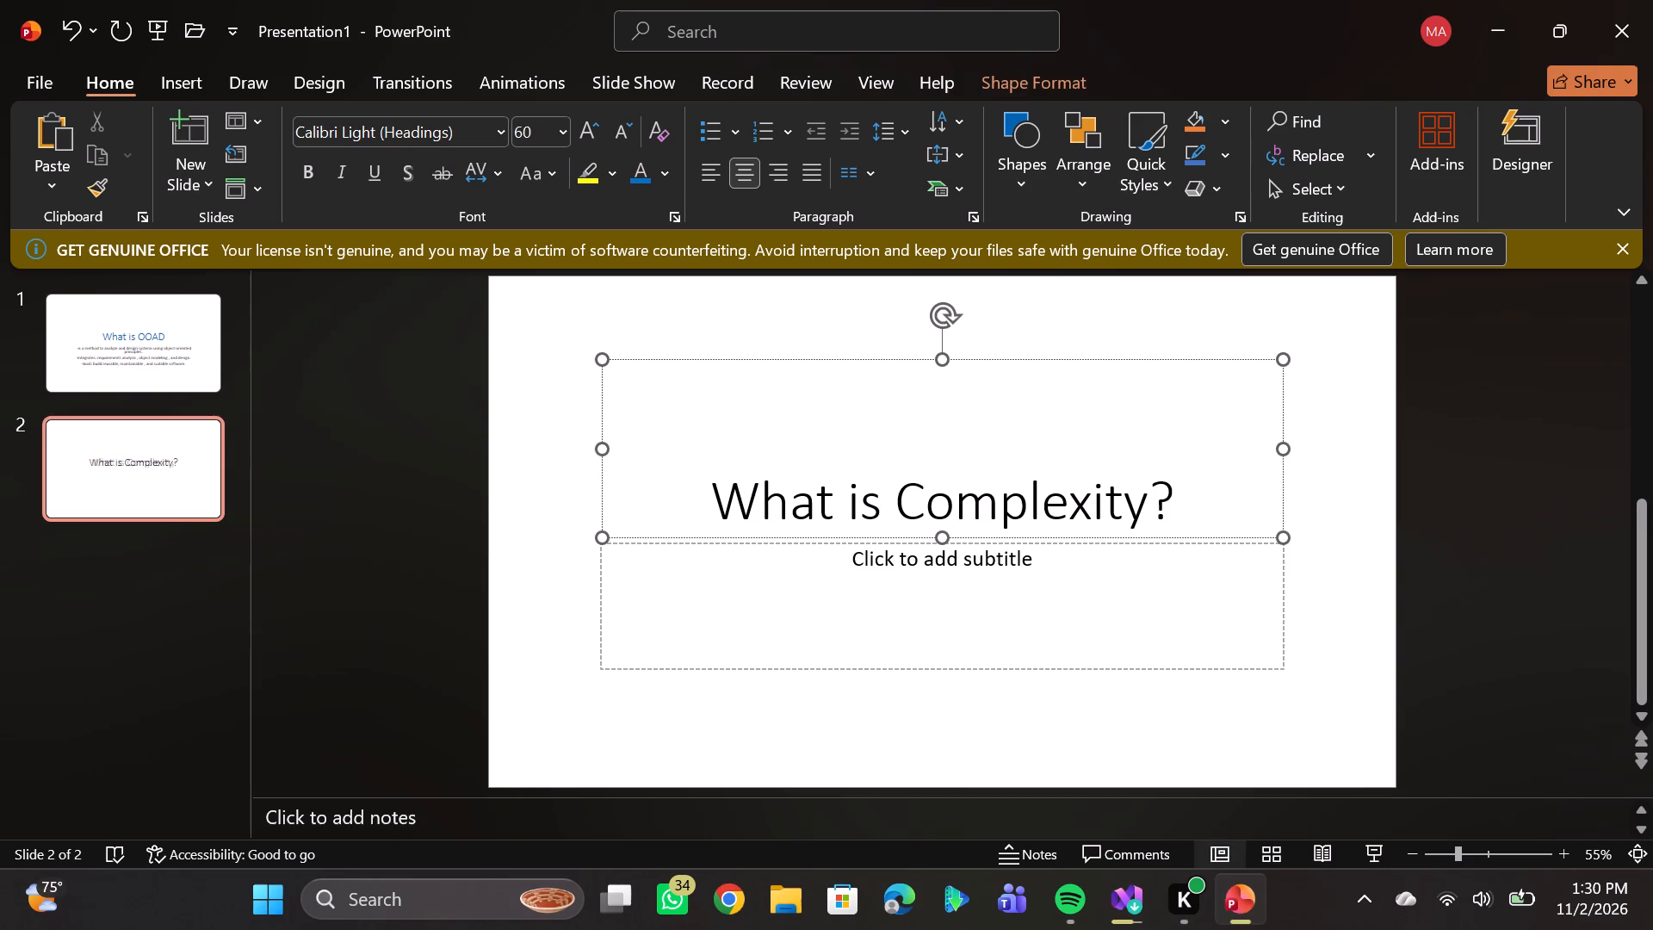
# Add a question mark to the end of the "What is OOAD" title on slide 1.
pyautogui.click(176, 336)
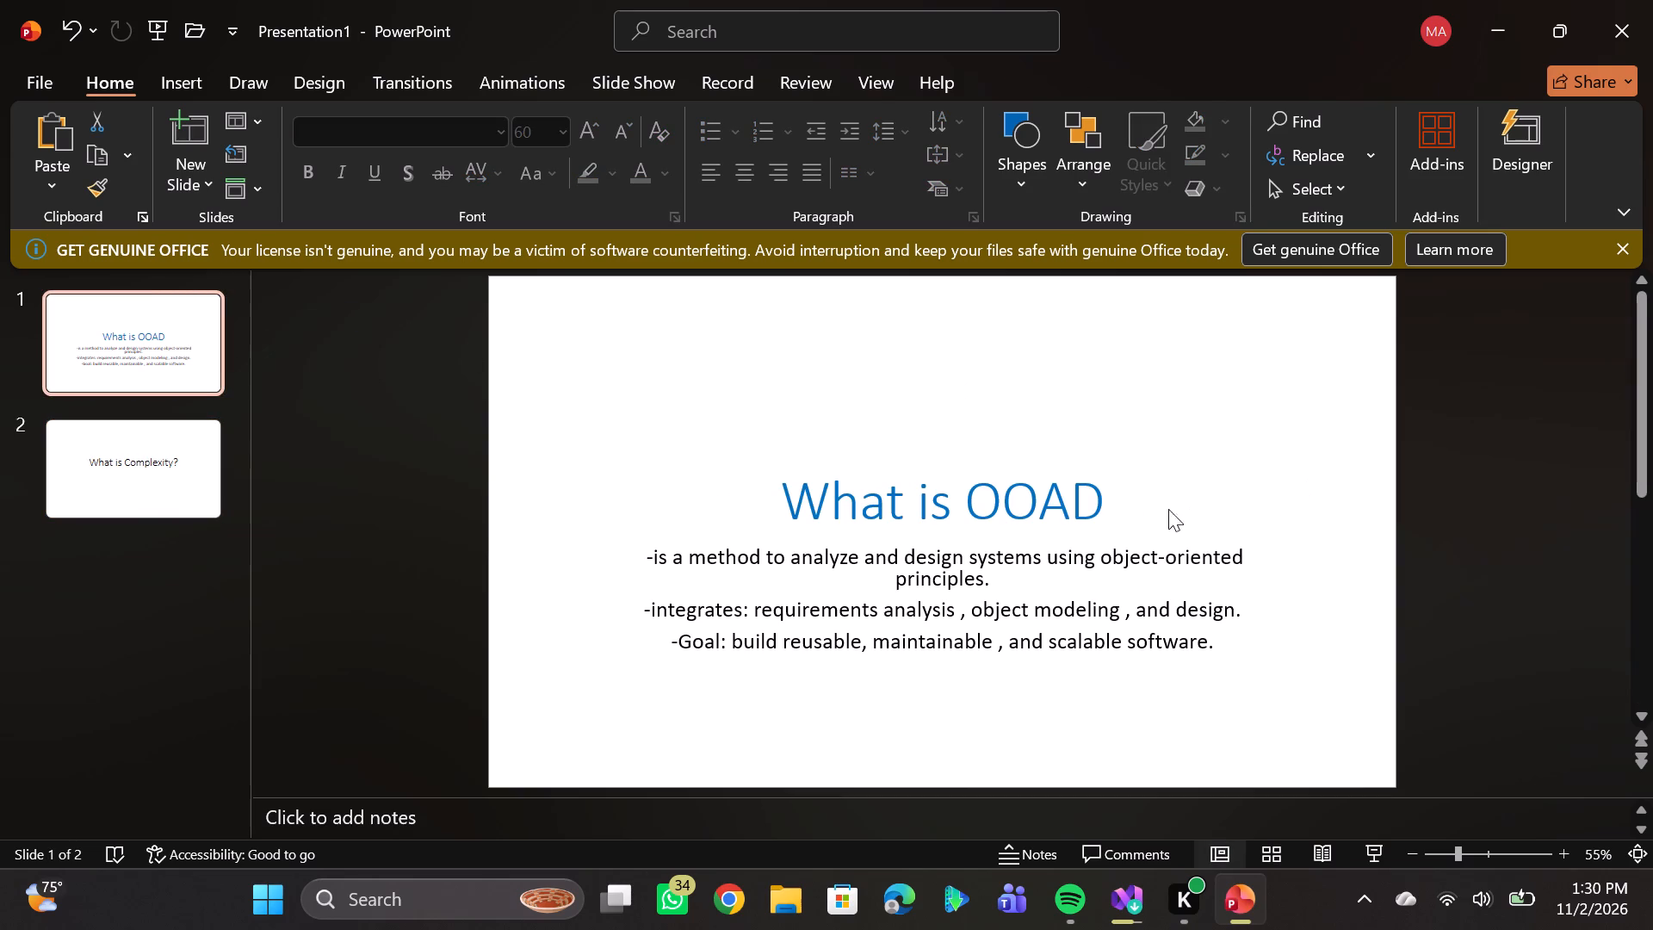
pyautogui.click(1155, 508)
pyautogui.click(1115, 502)
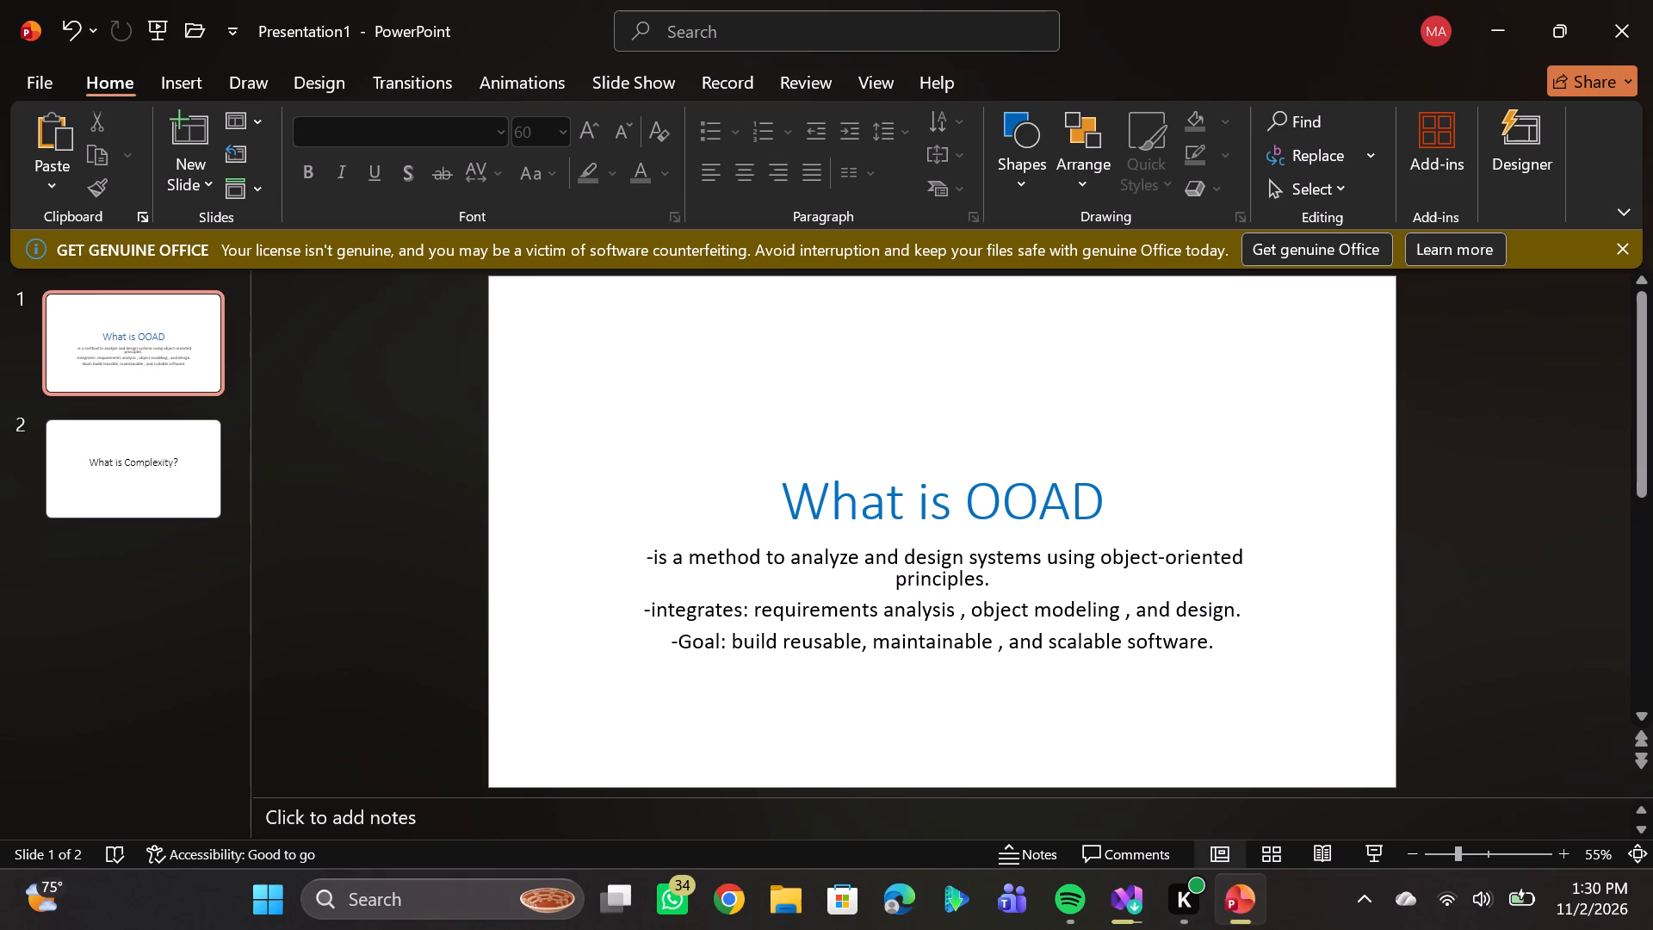
pyautogui.click(975, 495)
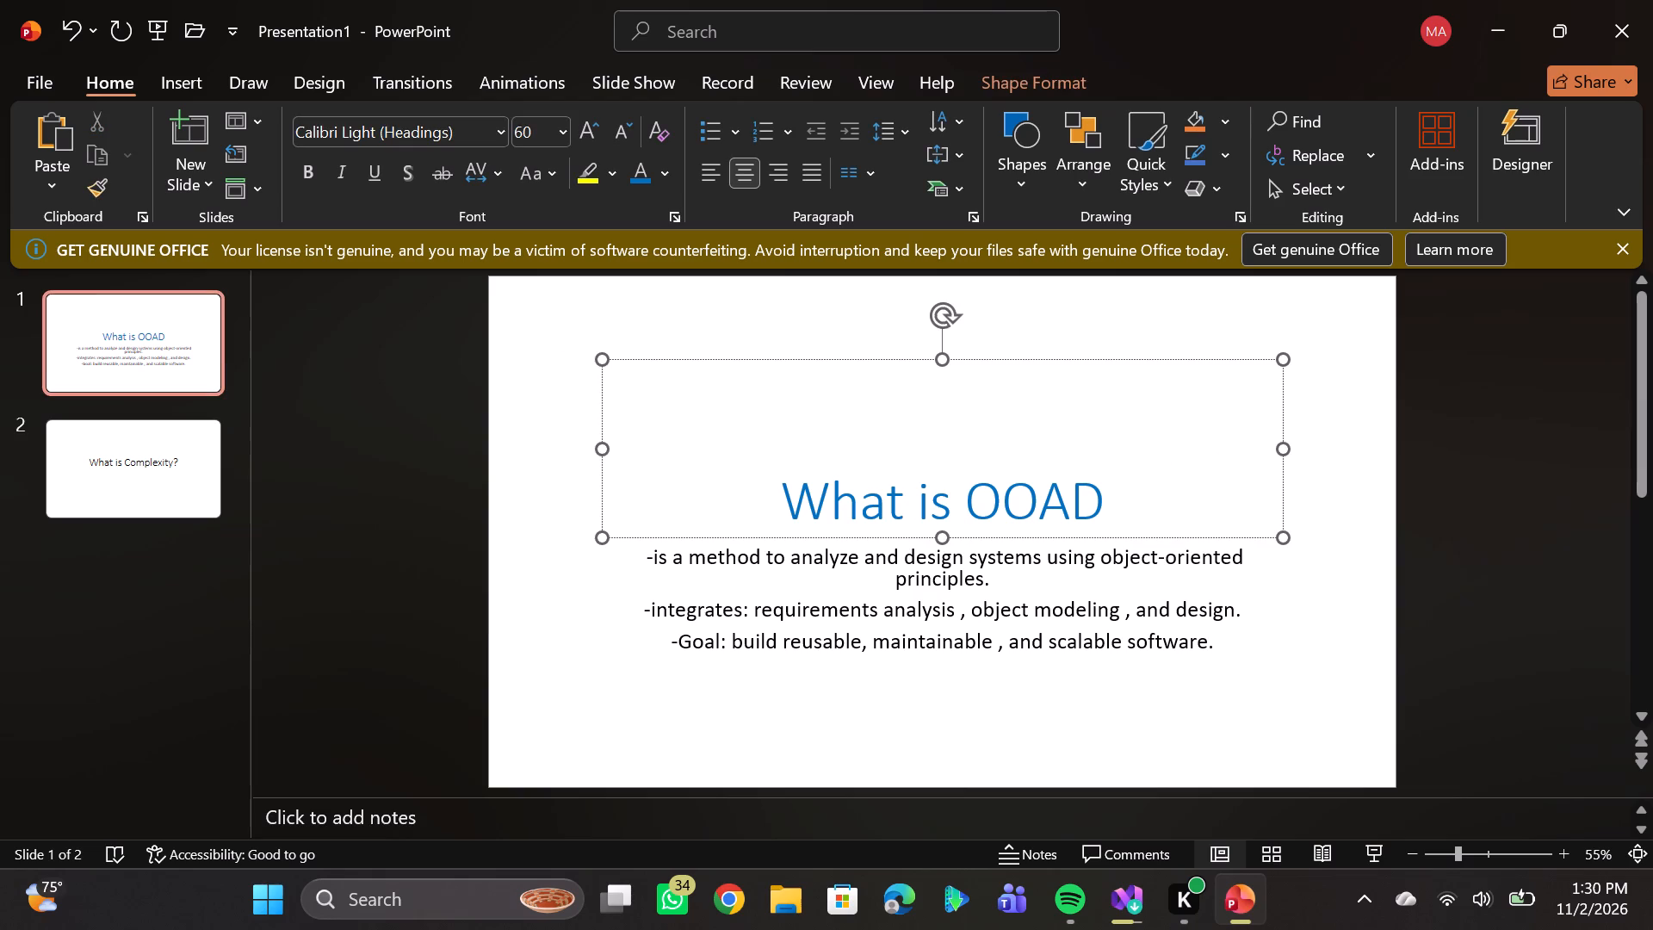
pyautogui.click(1118, 496)
pyautogui.hotkey('shift', '?')
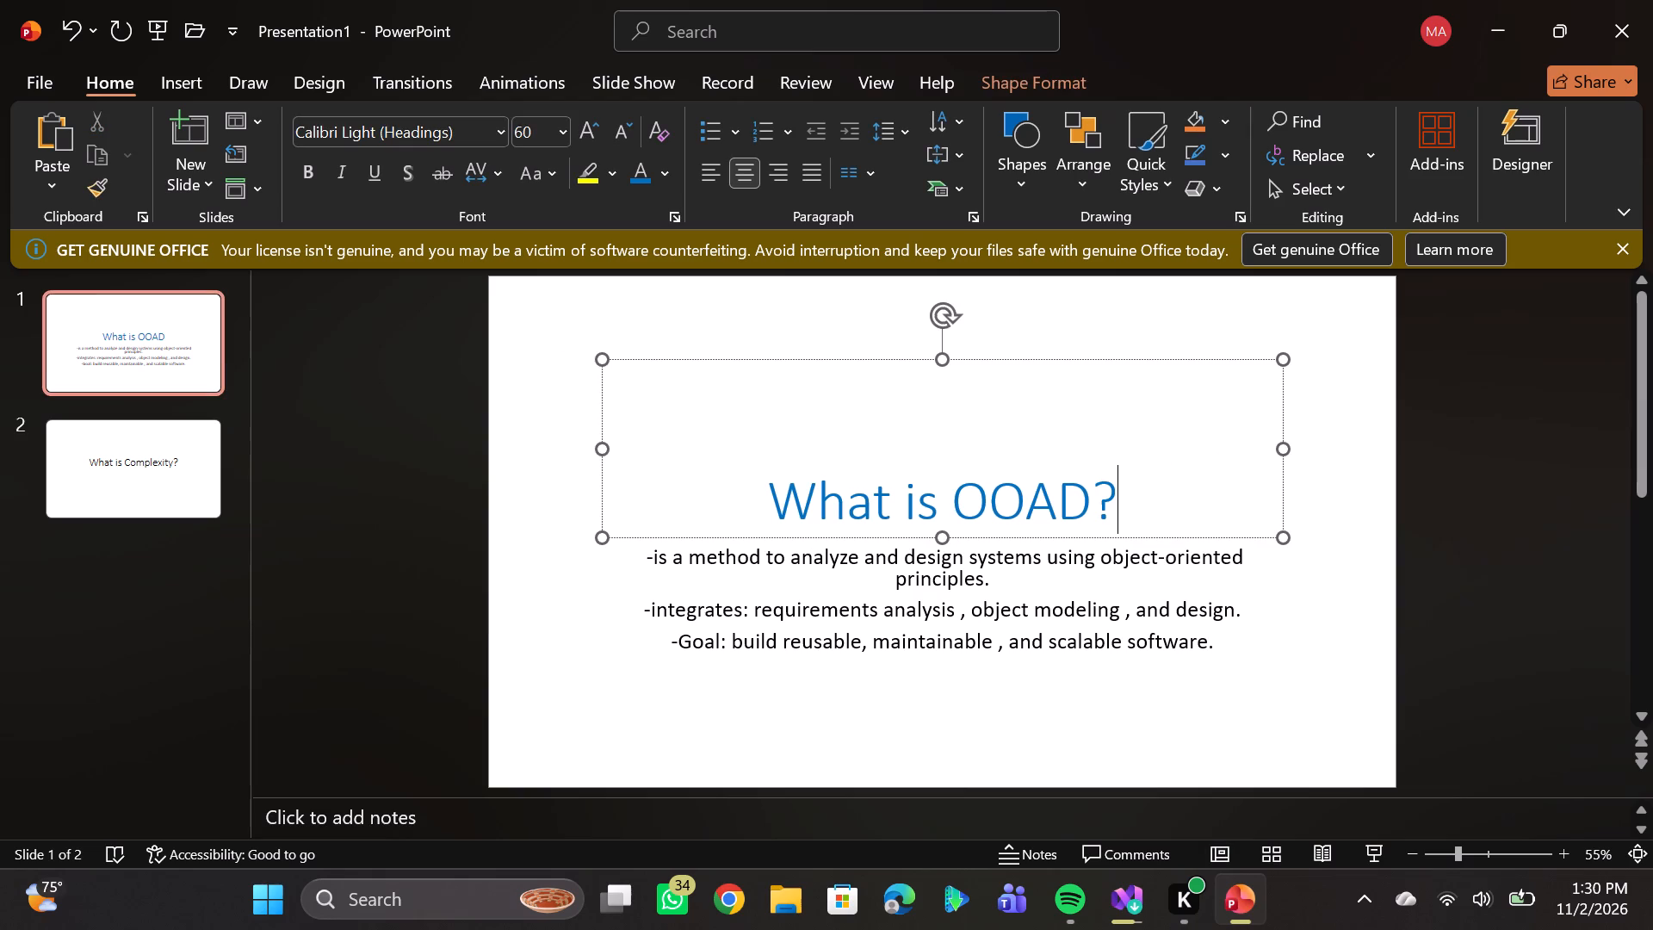
# Colour the words "What is Complexity" in slide 2's title blue, leaving out the question mark.
pyautogui.click(158, 471)
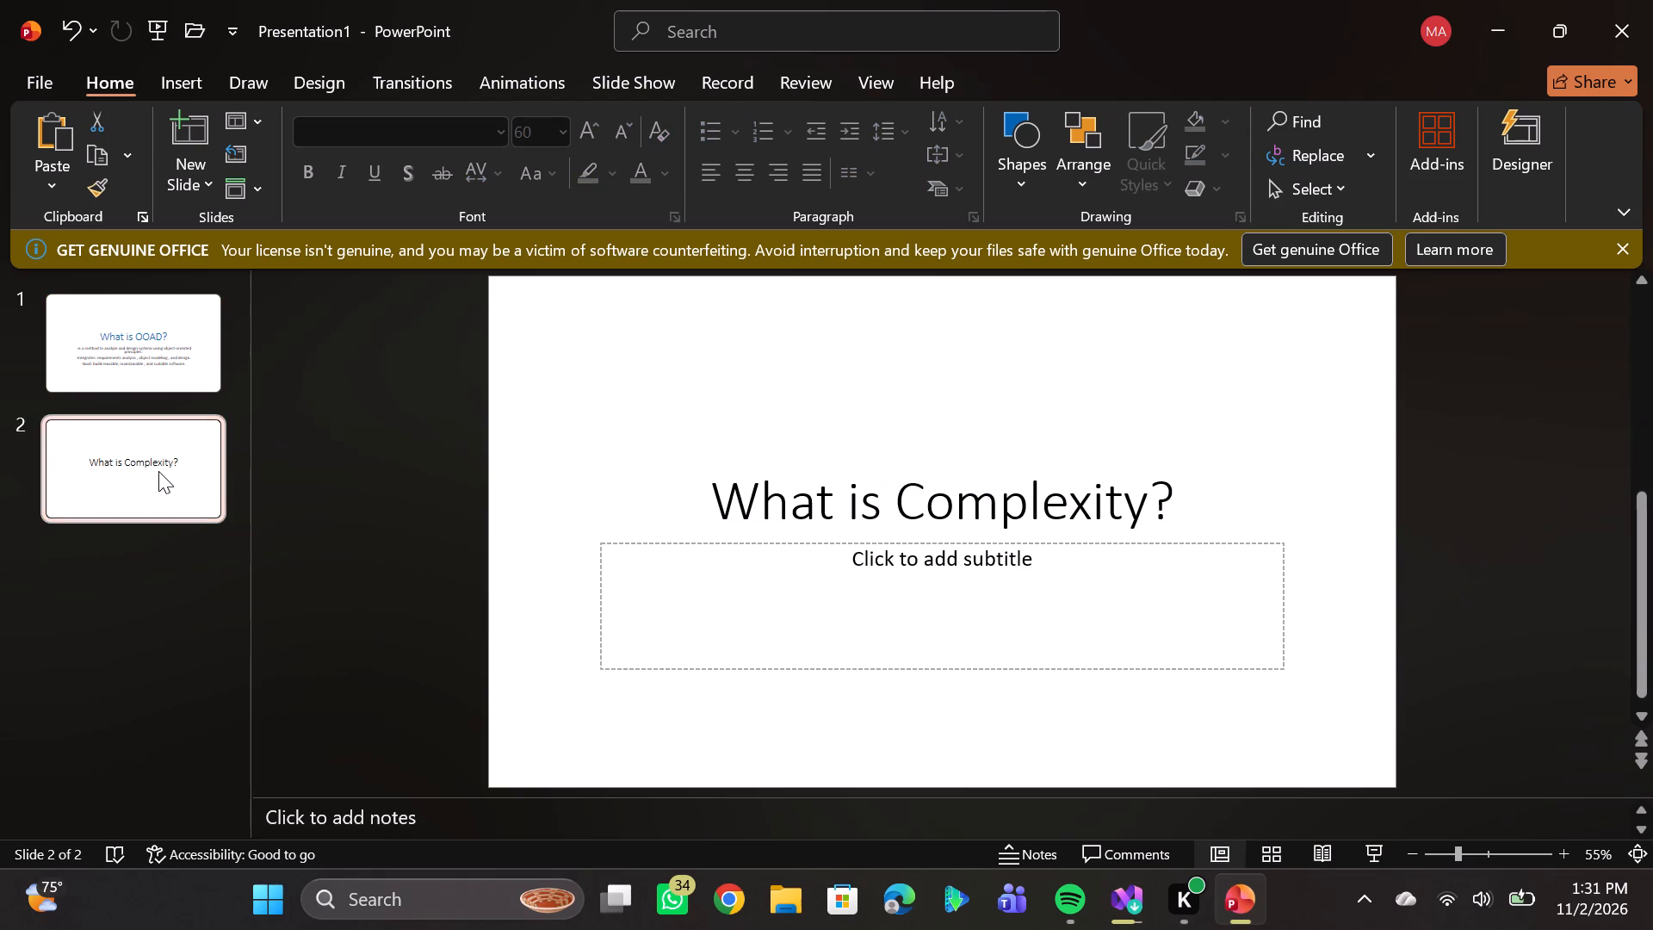
pyautogui.click(796, 508)
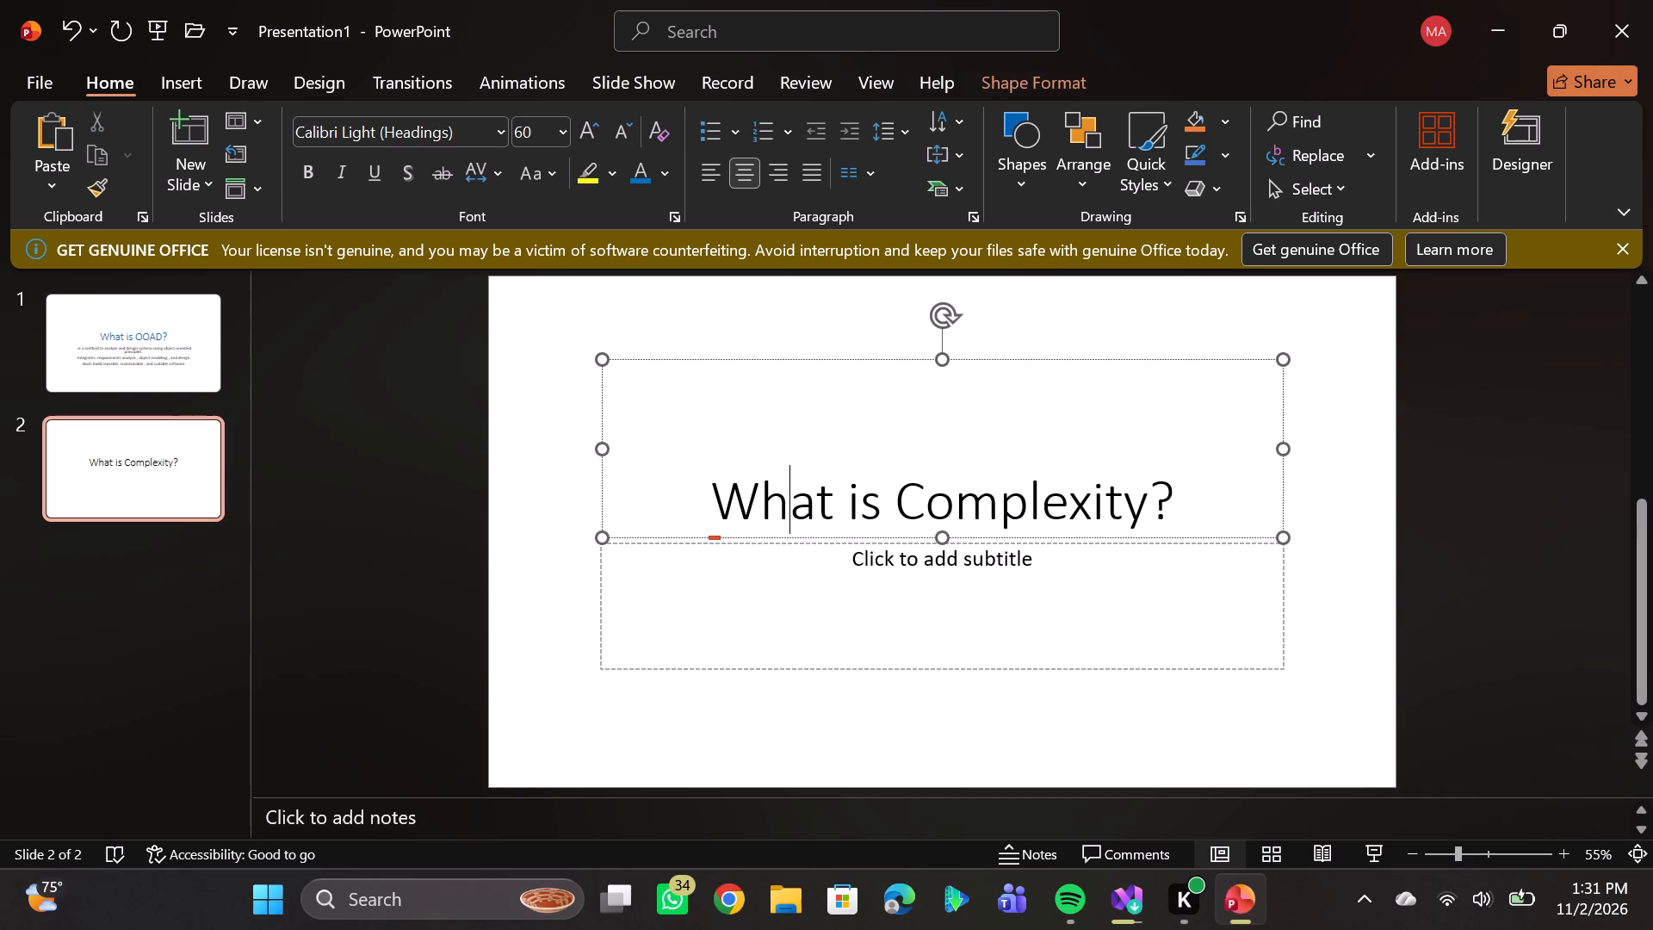
pyautogui.moveTo(709, 494); pyautogui.dragTo(997, 500)
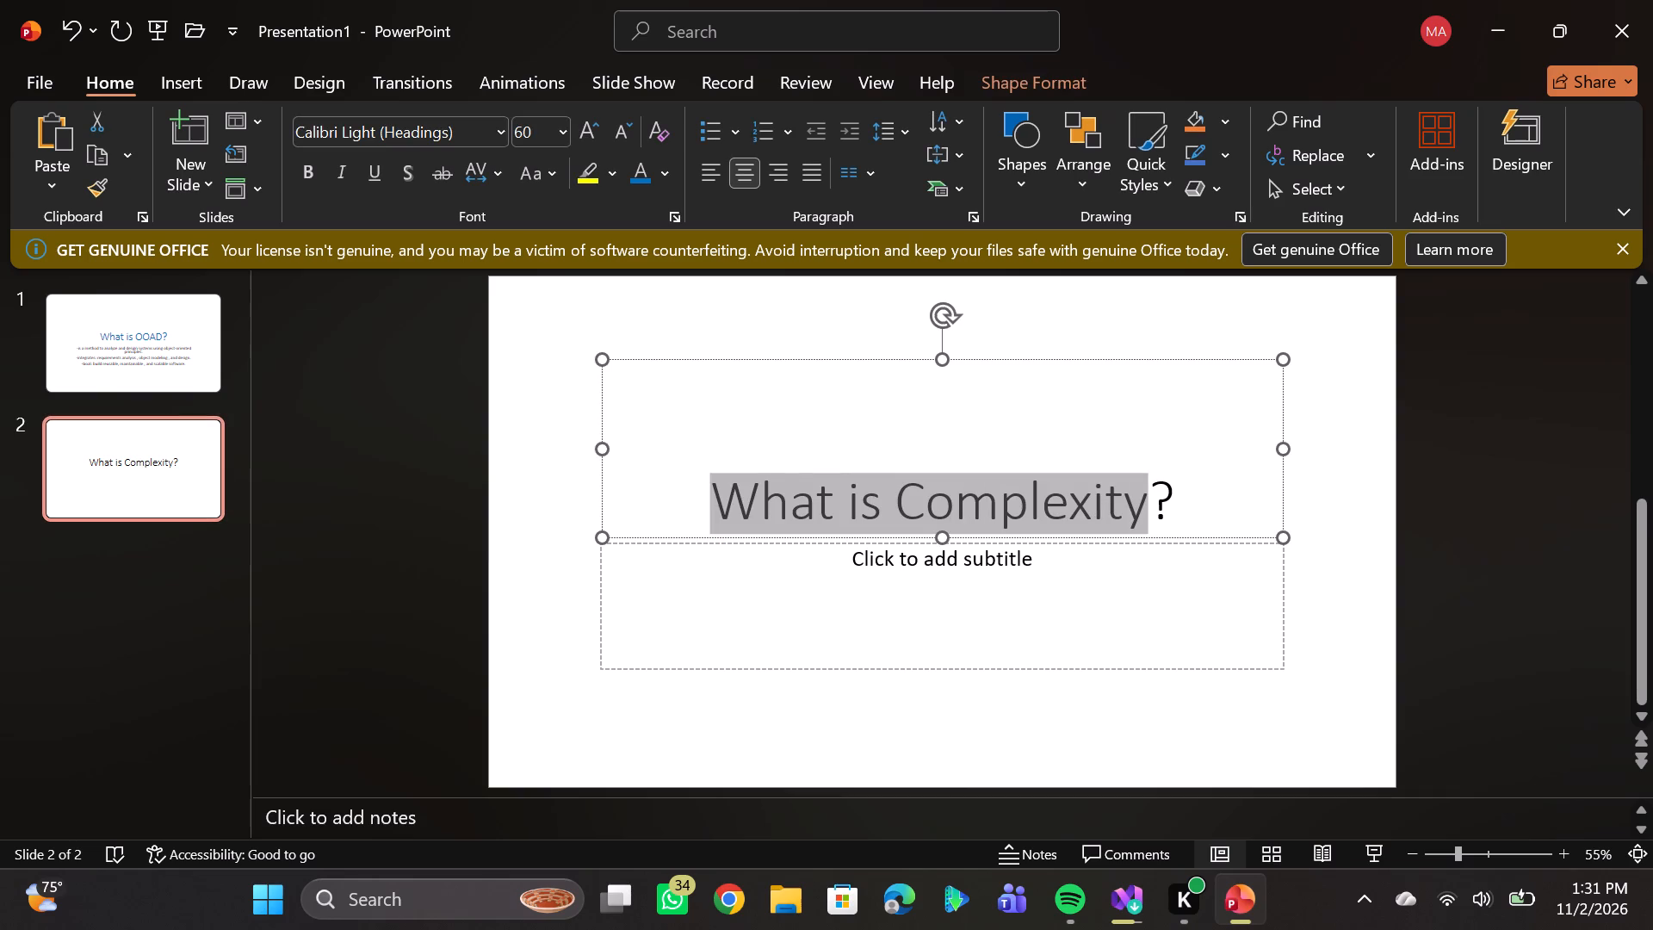
pyautogui.moveTo(997, 500); pyautogui.dragTo(1027, 505)
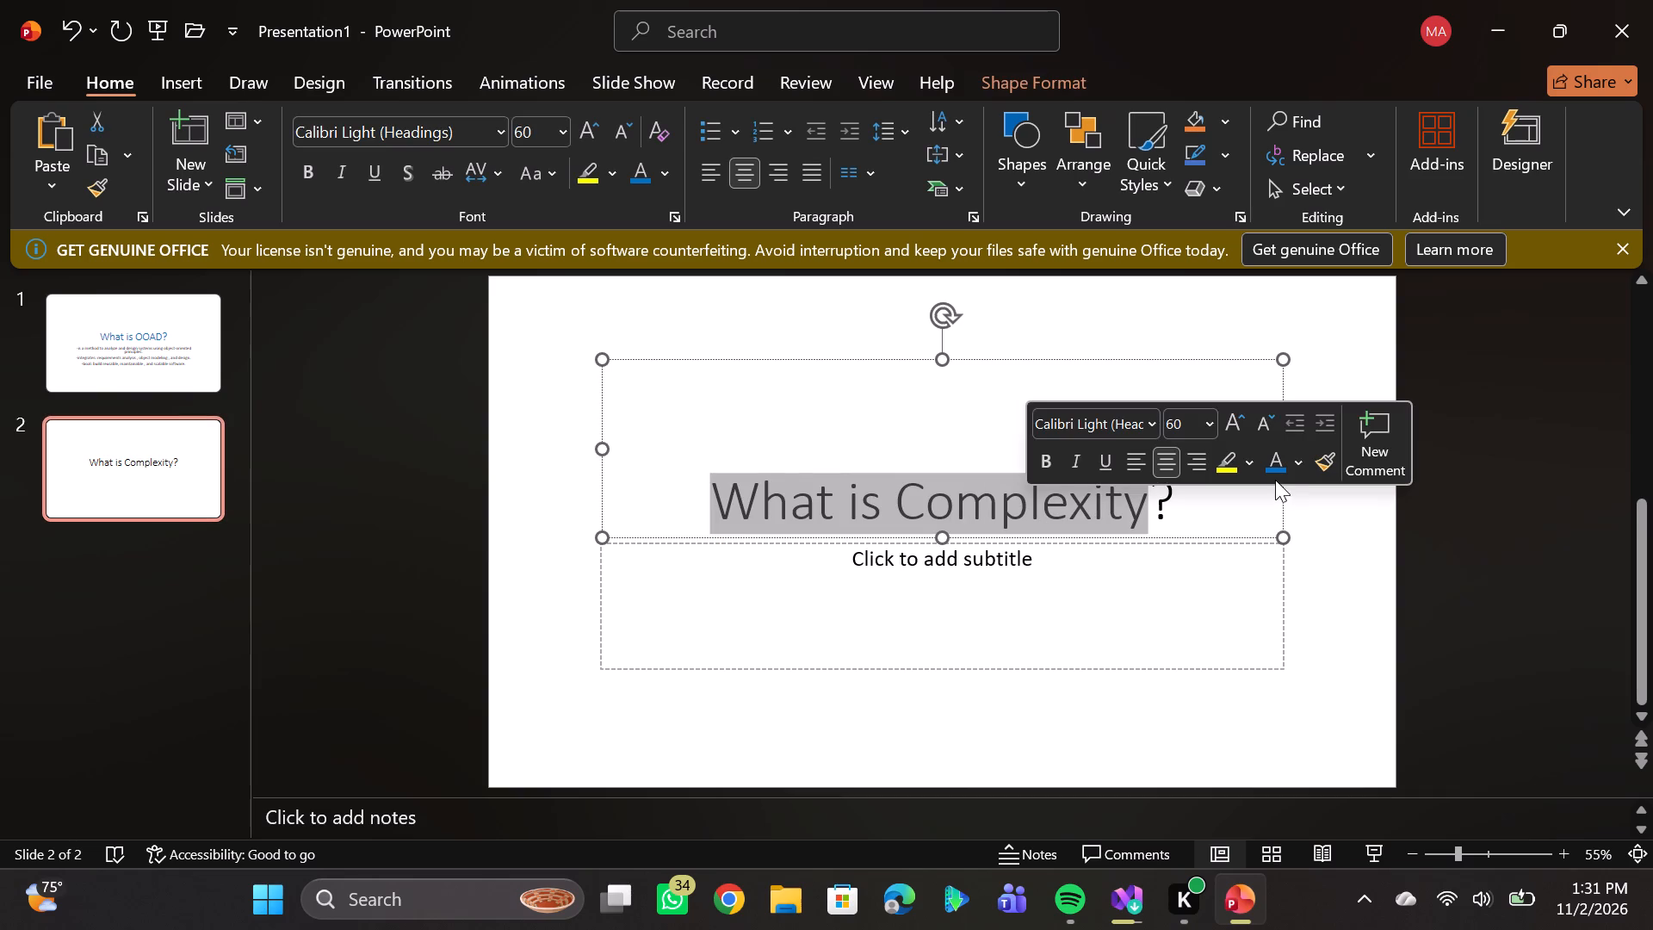
pyautogui.click(1275, 474)
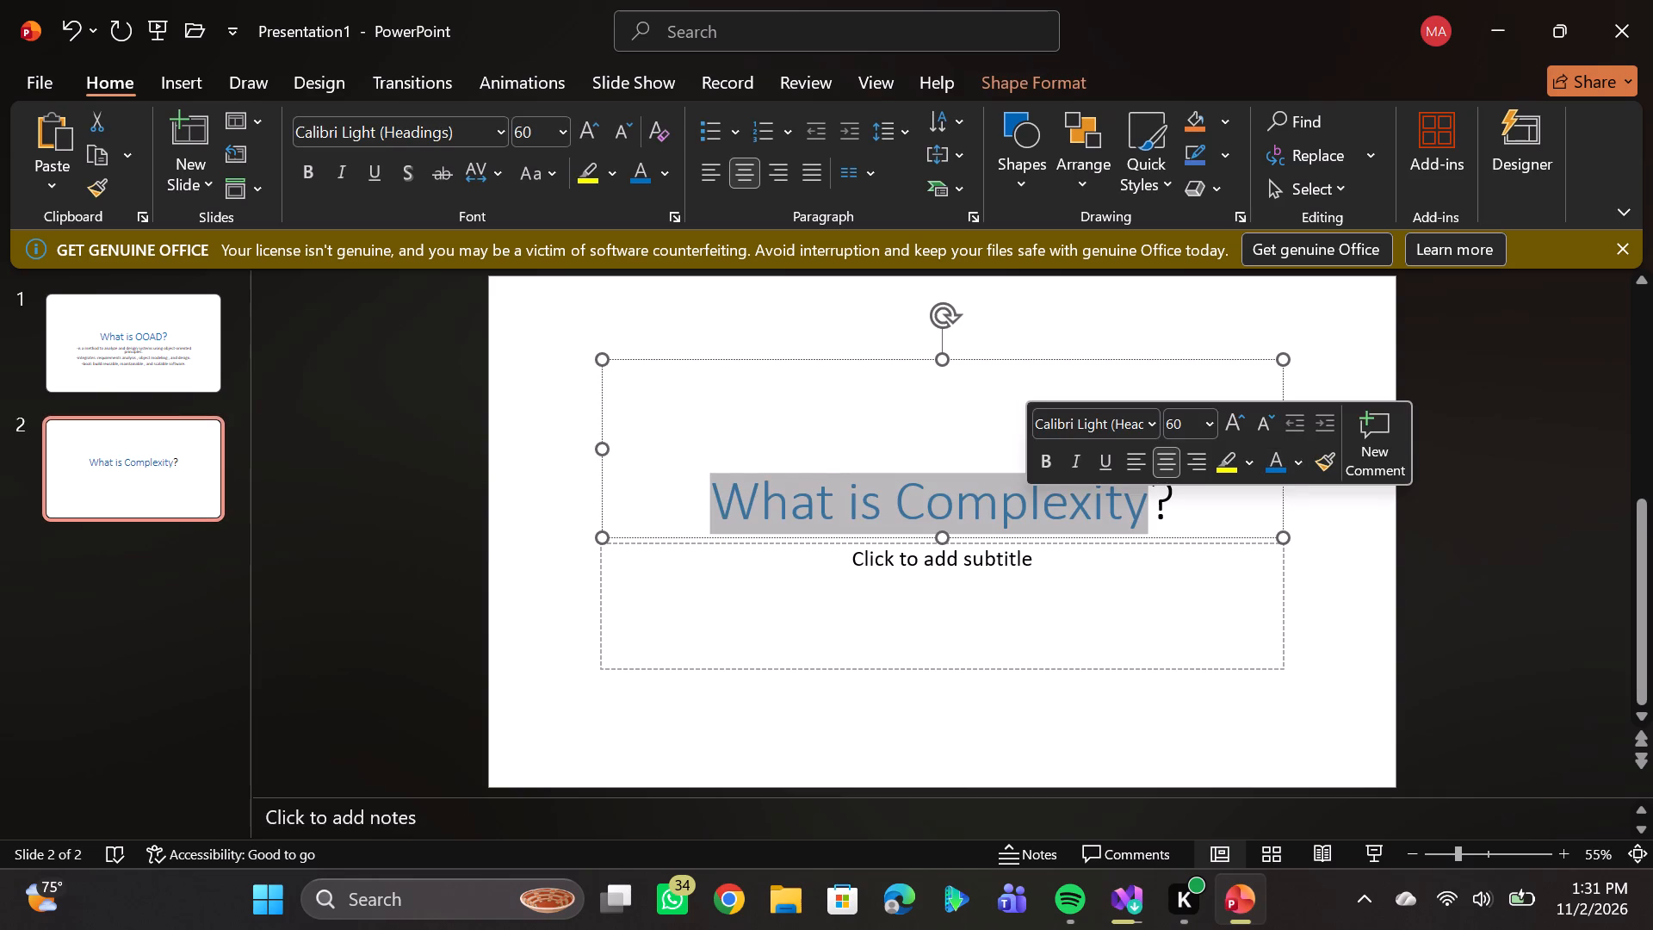
pyautogui.click(1167, 511)
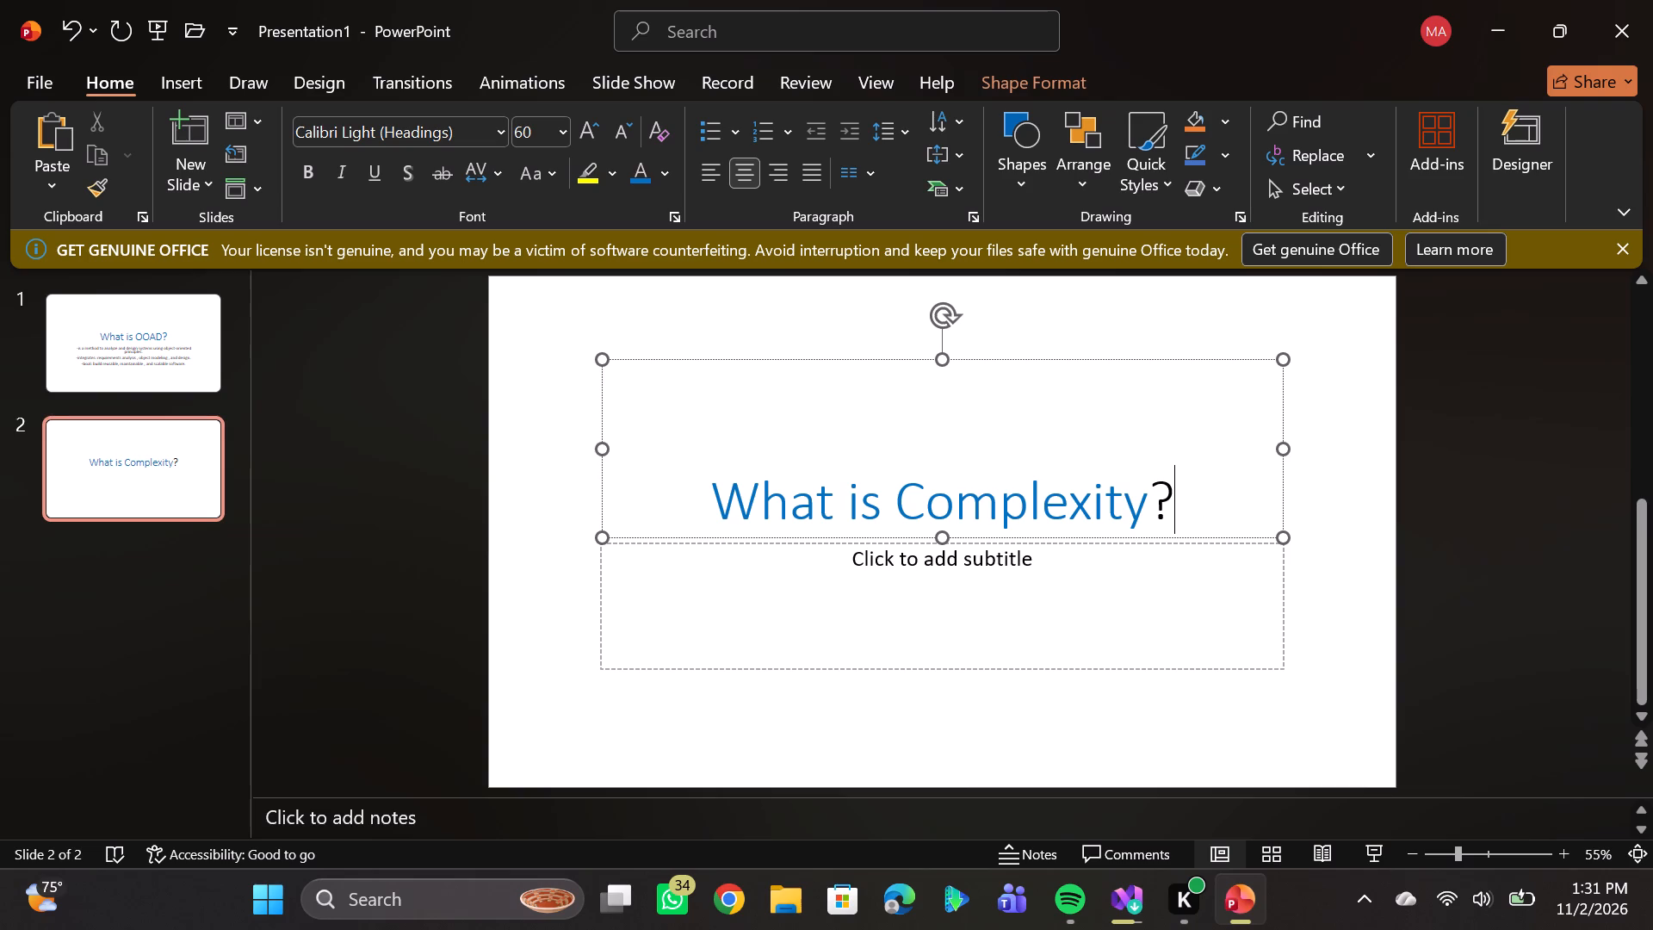
# Colour the question mark in slide 1's title with the darkest black theme shade, keeping "What is OOAD" blue.
pyautogui.click(95, 344)
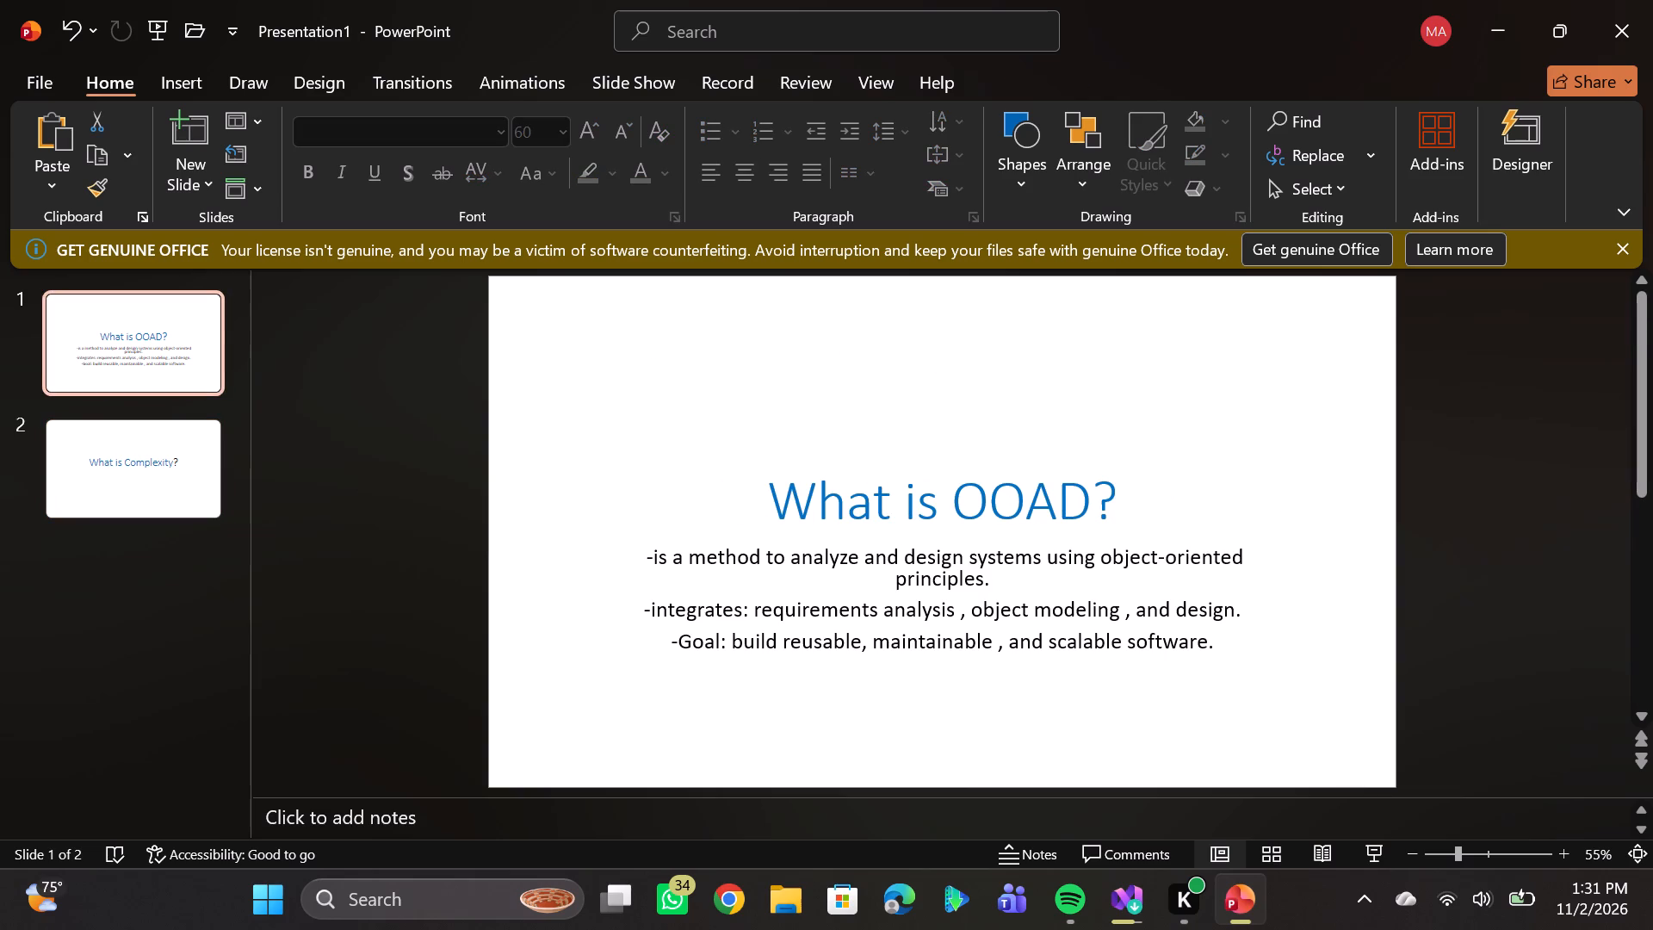
pyautogui.moveTo(769, 492); pyautogui.dragTo(1038, 499)
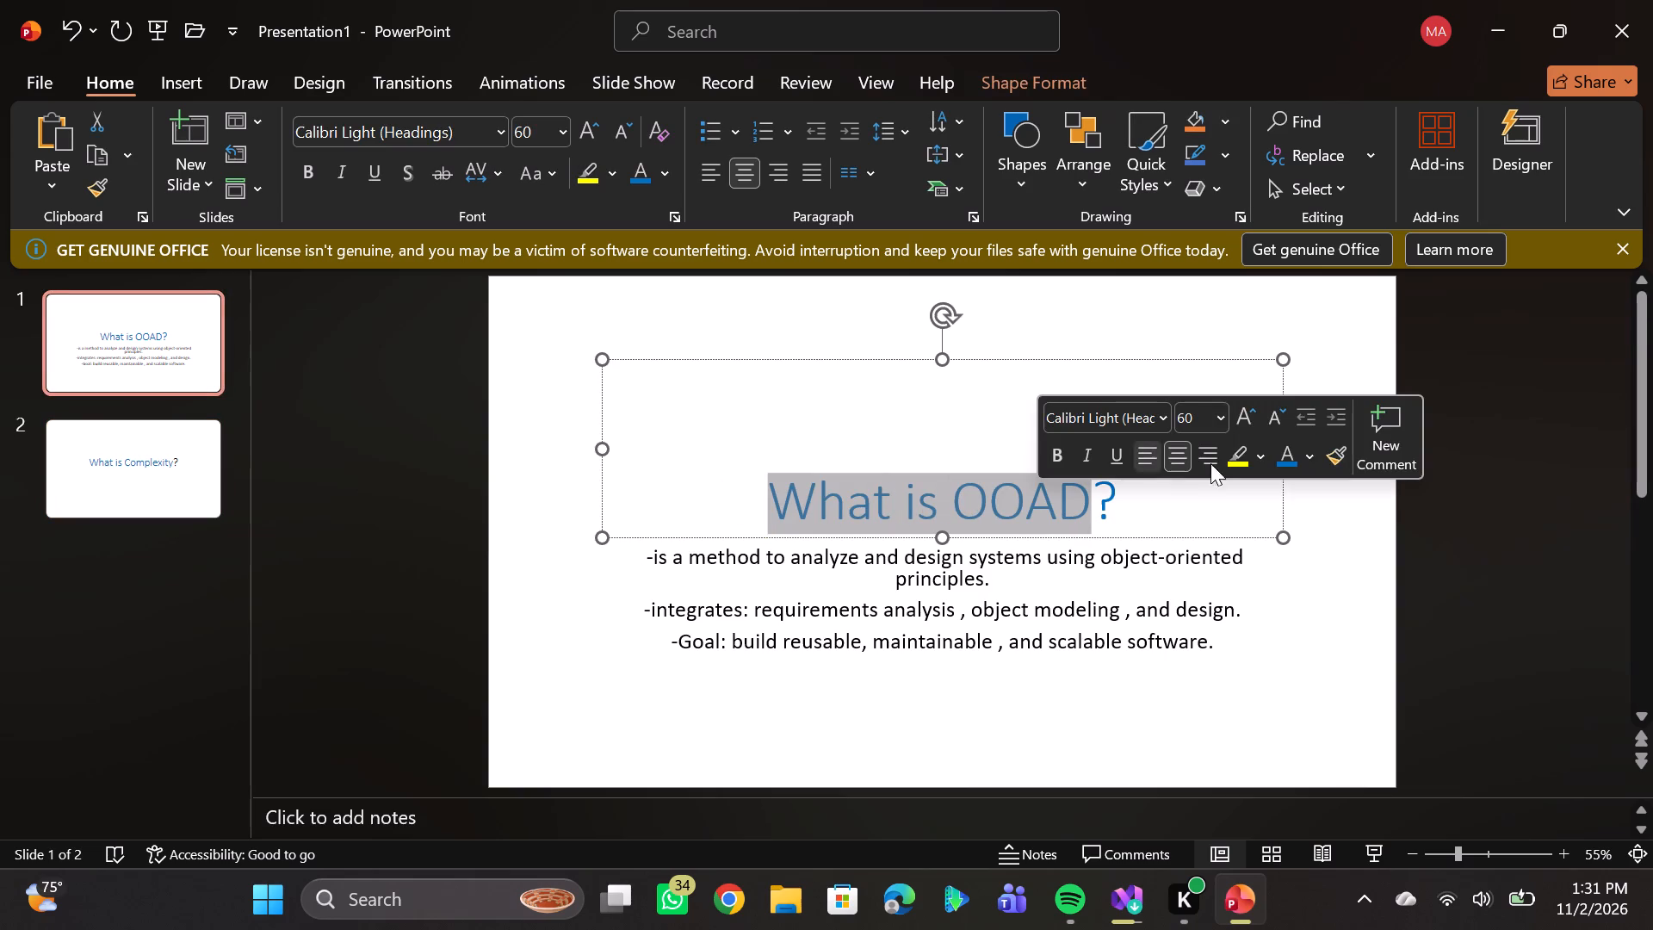
pyautogui.click(1301, 459)
pyautogui.click(1285, 459)
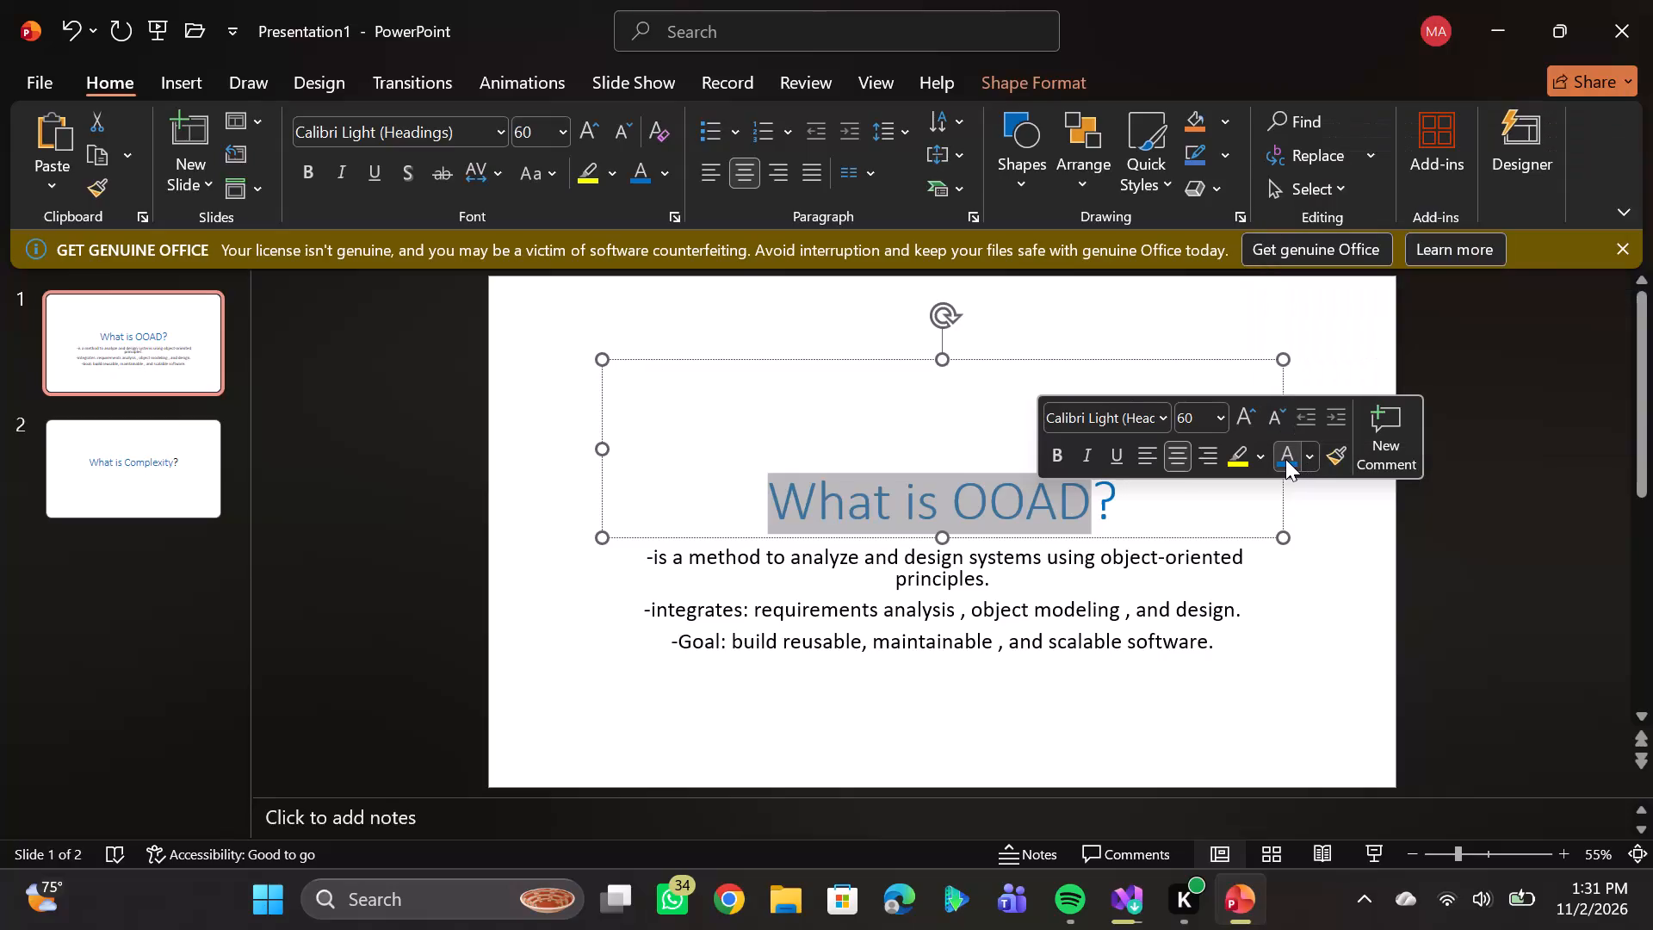
pyautogui.click(1285, 459)
pyautogui.click(1174, 500)
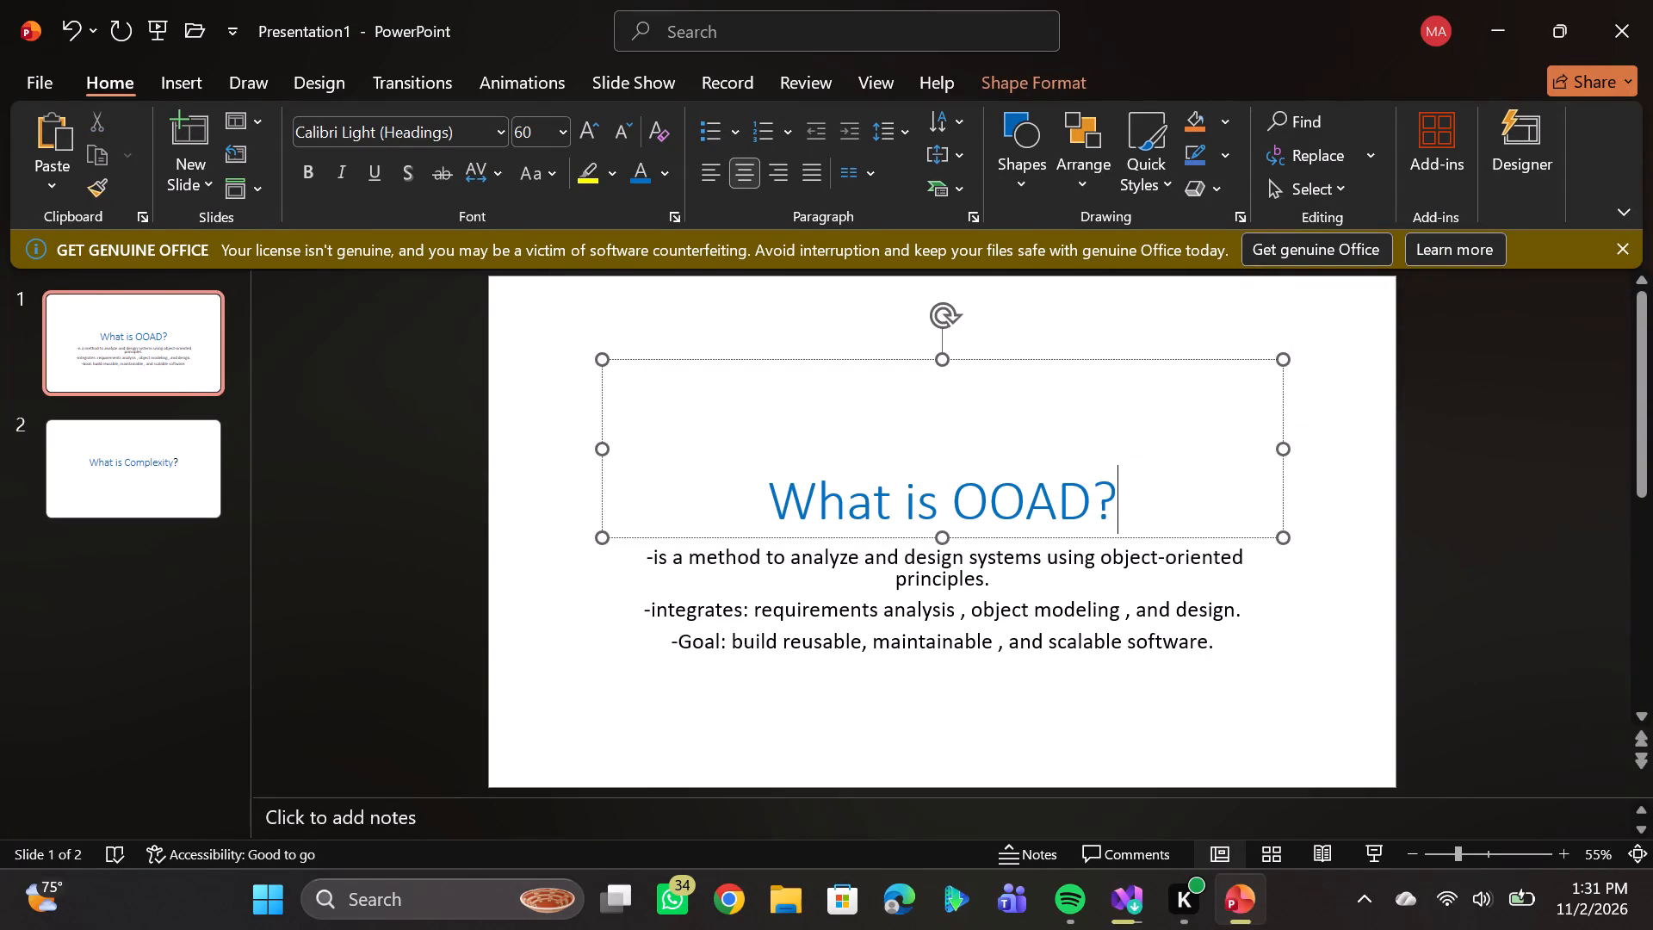
pyautogui.moveTo(1094, 493); pyautogui.dragTo(1119, 513)
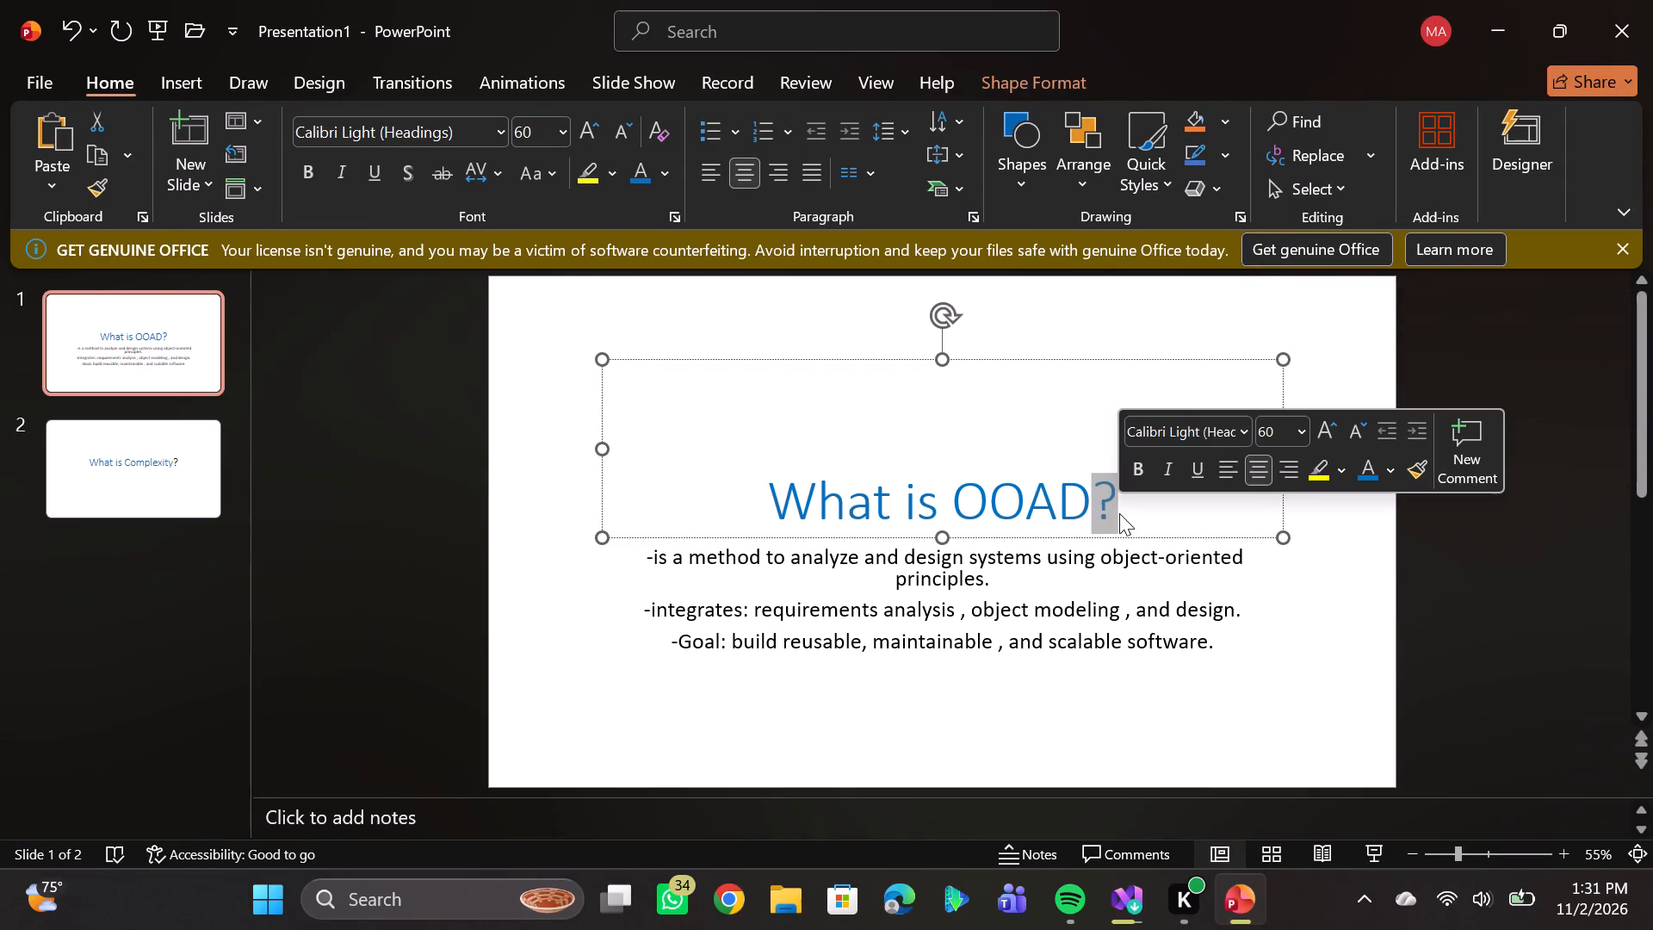
pyautogui.click(1365, 475)
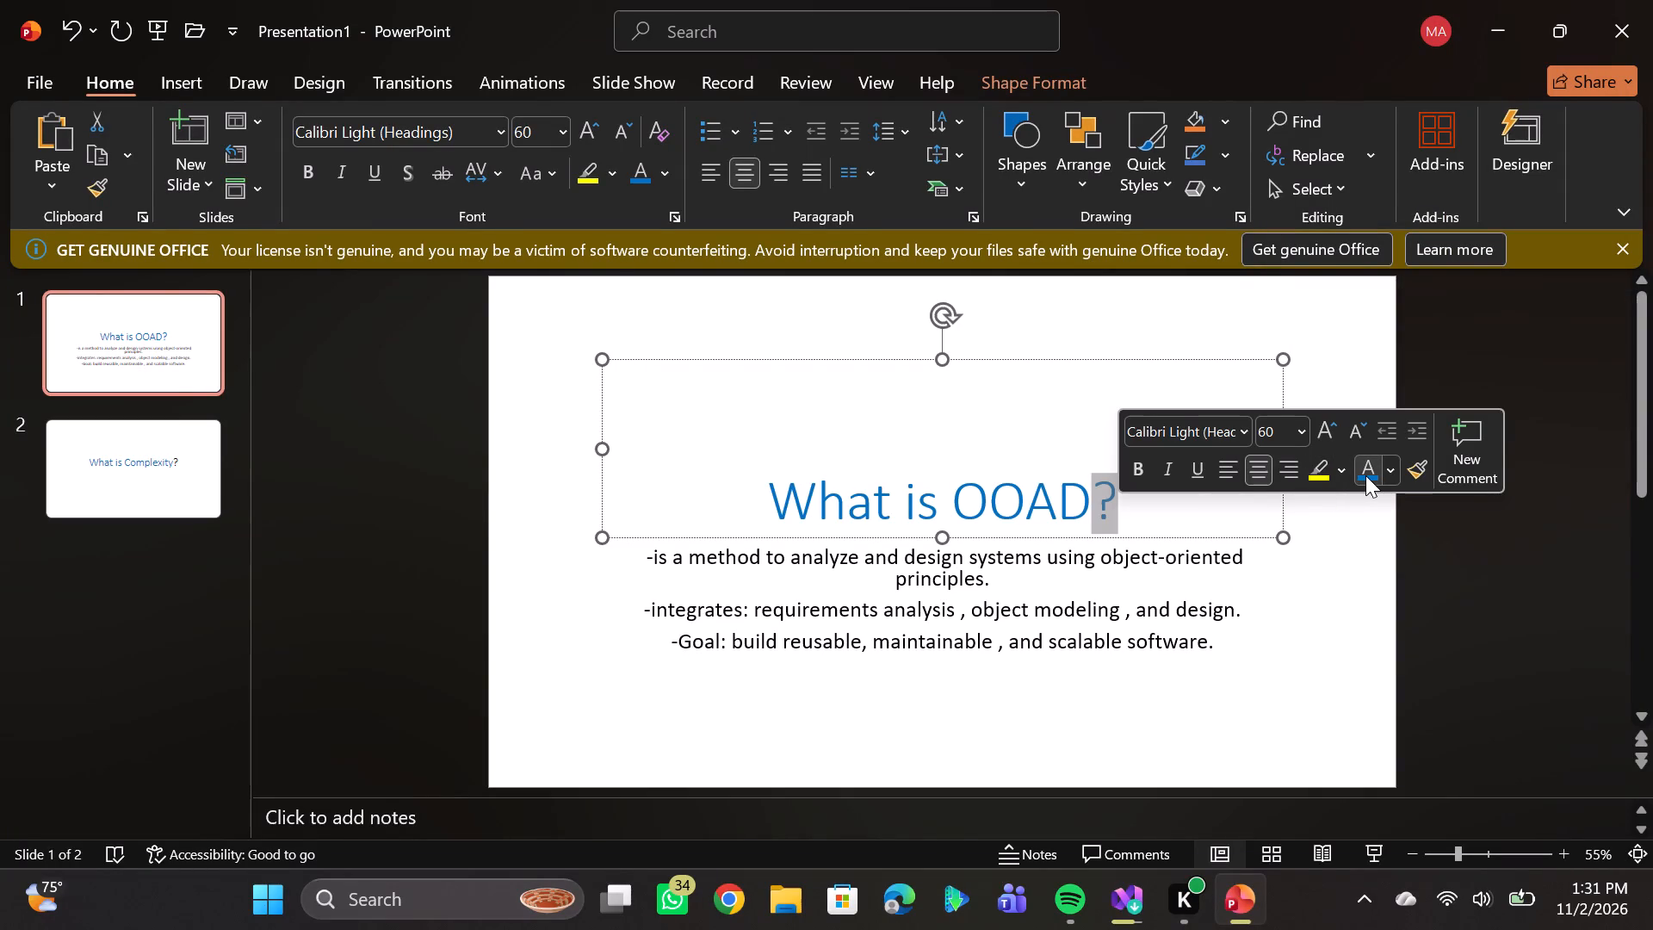
pyautogui.click(1382, 471)
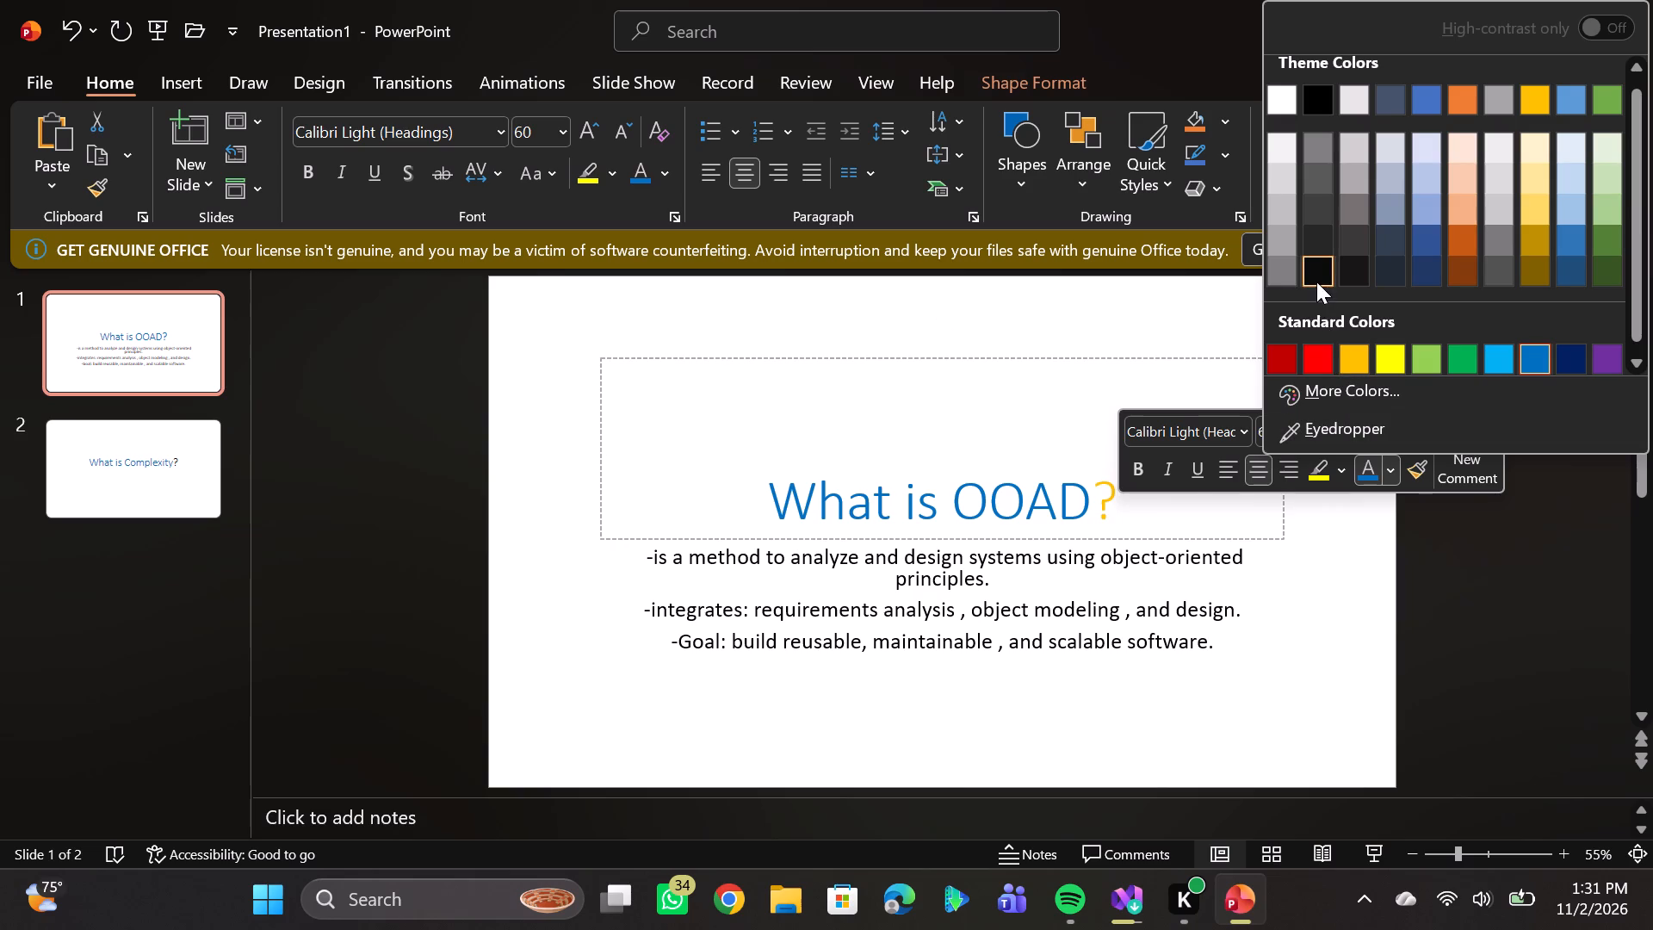
pyautogui.click(1314, 278)
pyautogui.click(1007, 418)
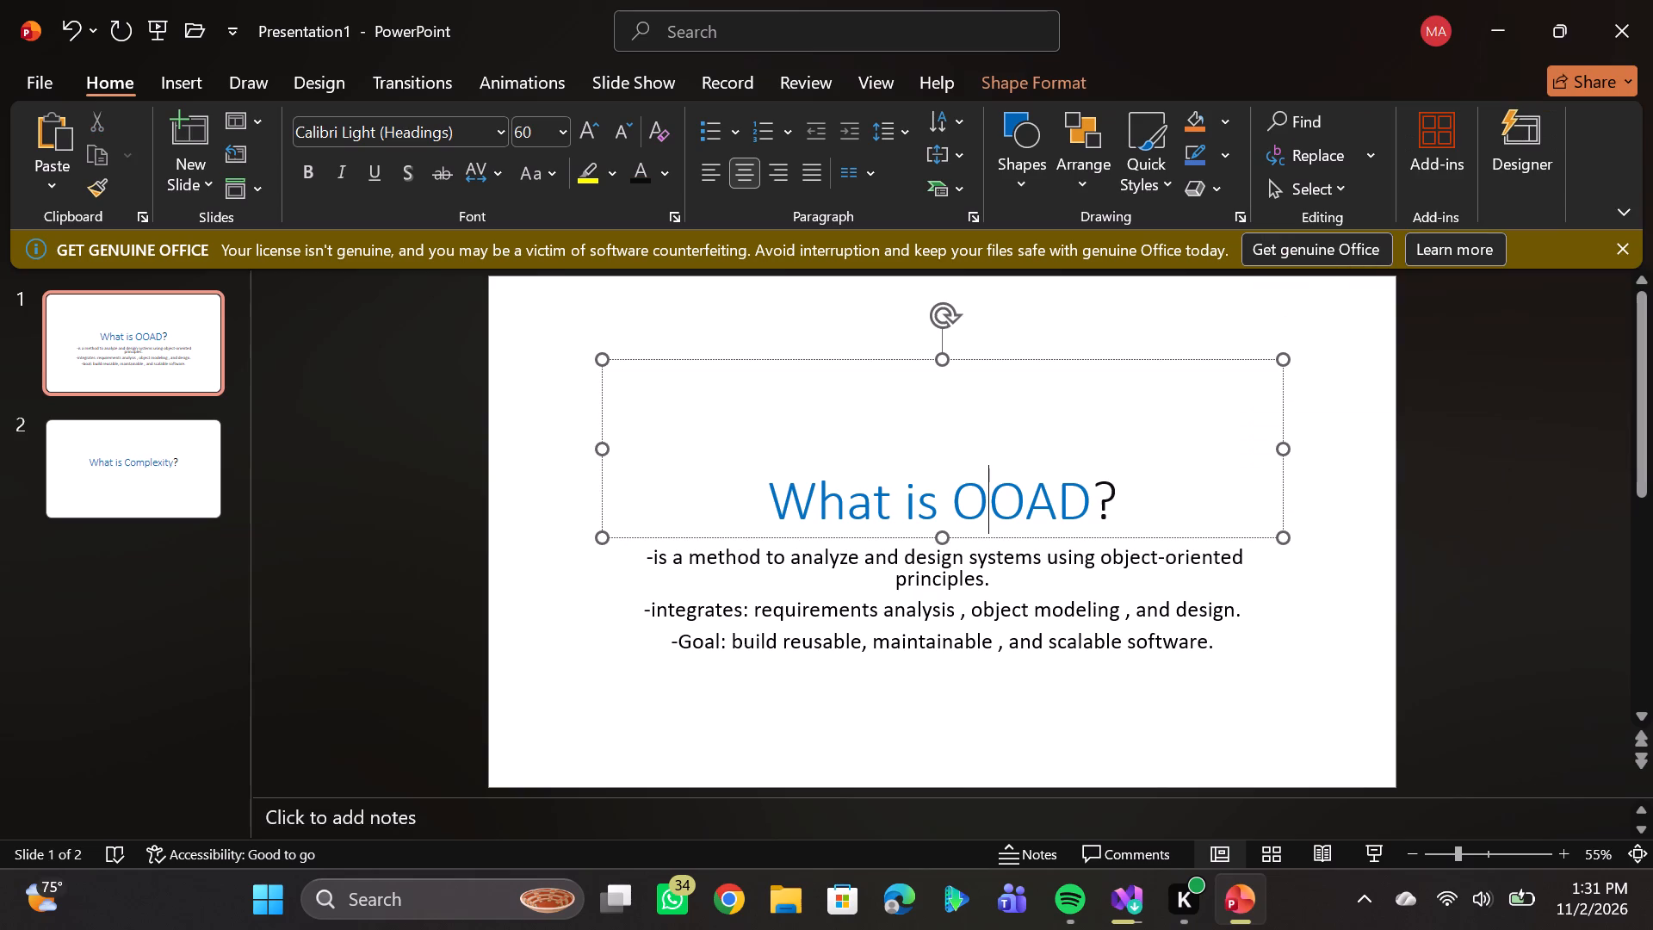
# Enter "-the degree of difficulty in understanding ,designing, and maintain a system" as the subtitle of slide 2.
pyautogui.click(94, 474)
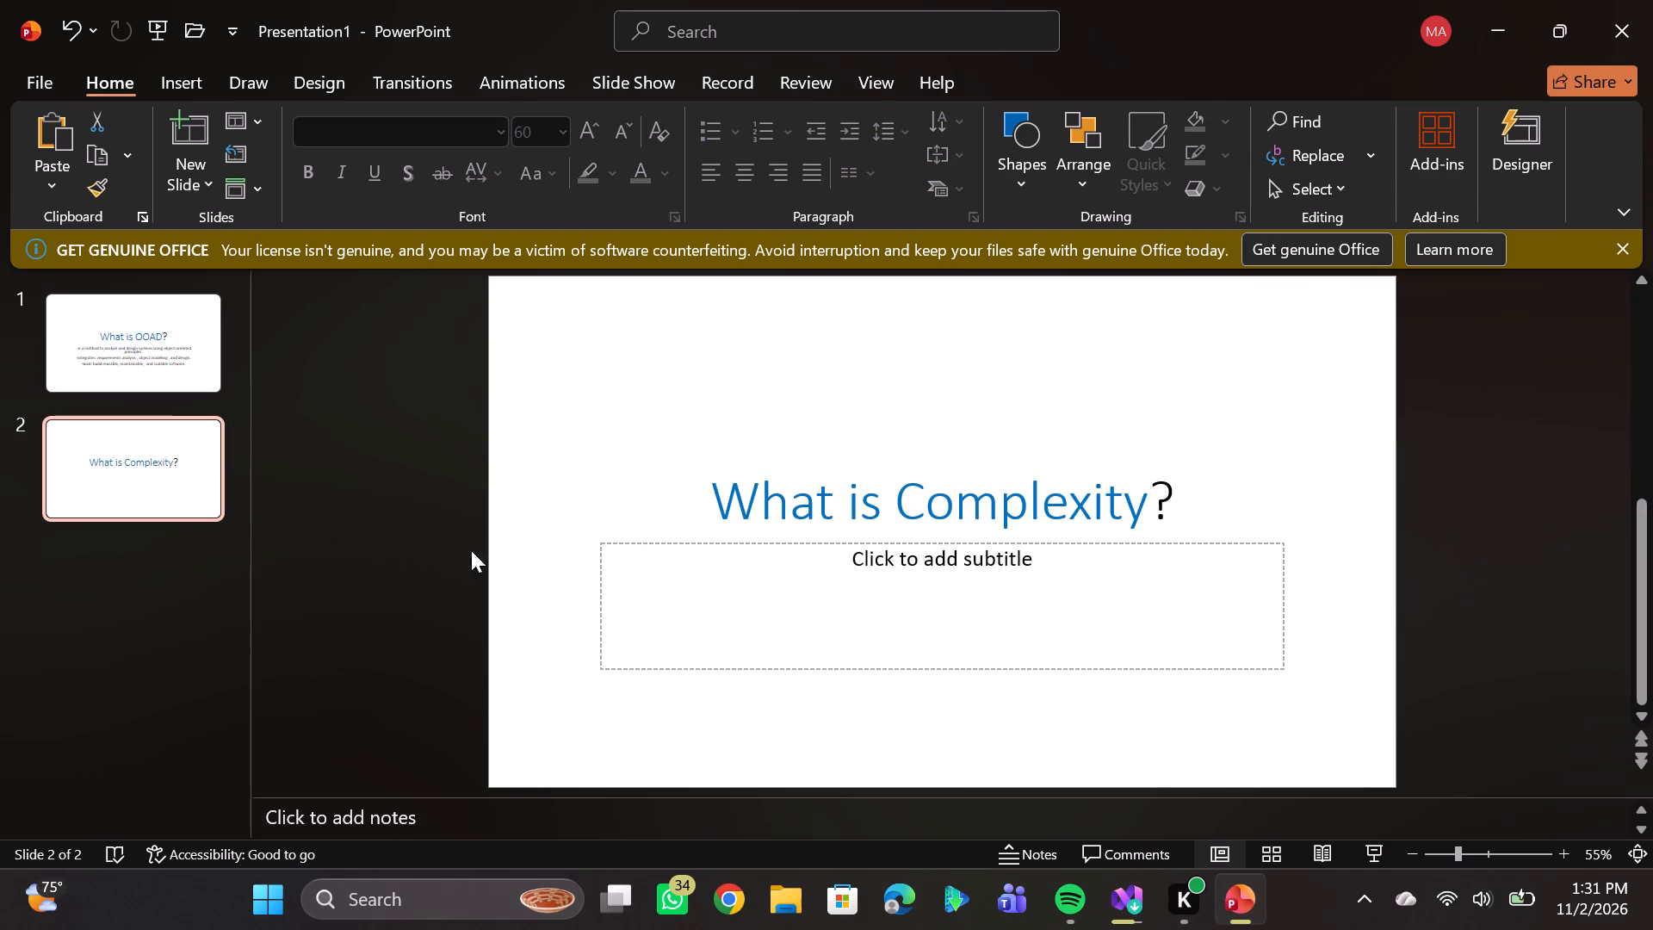
pyautogui.click(627, 586)
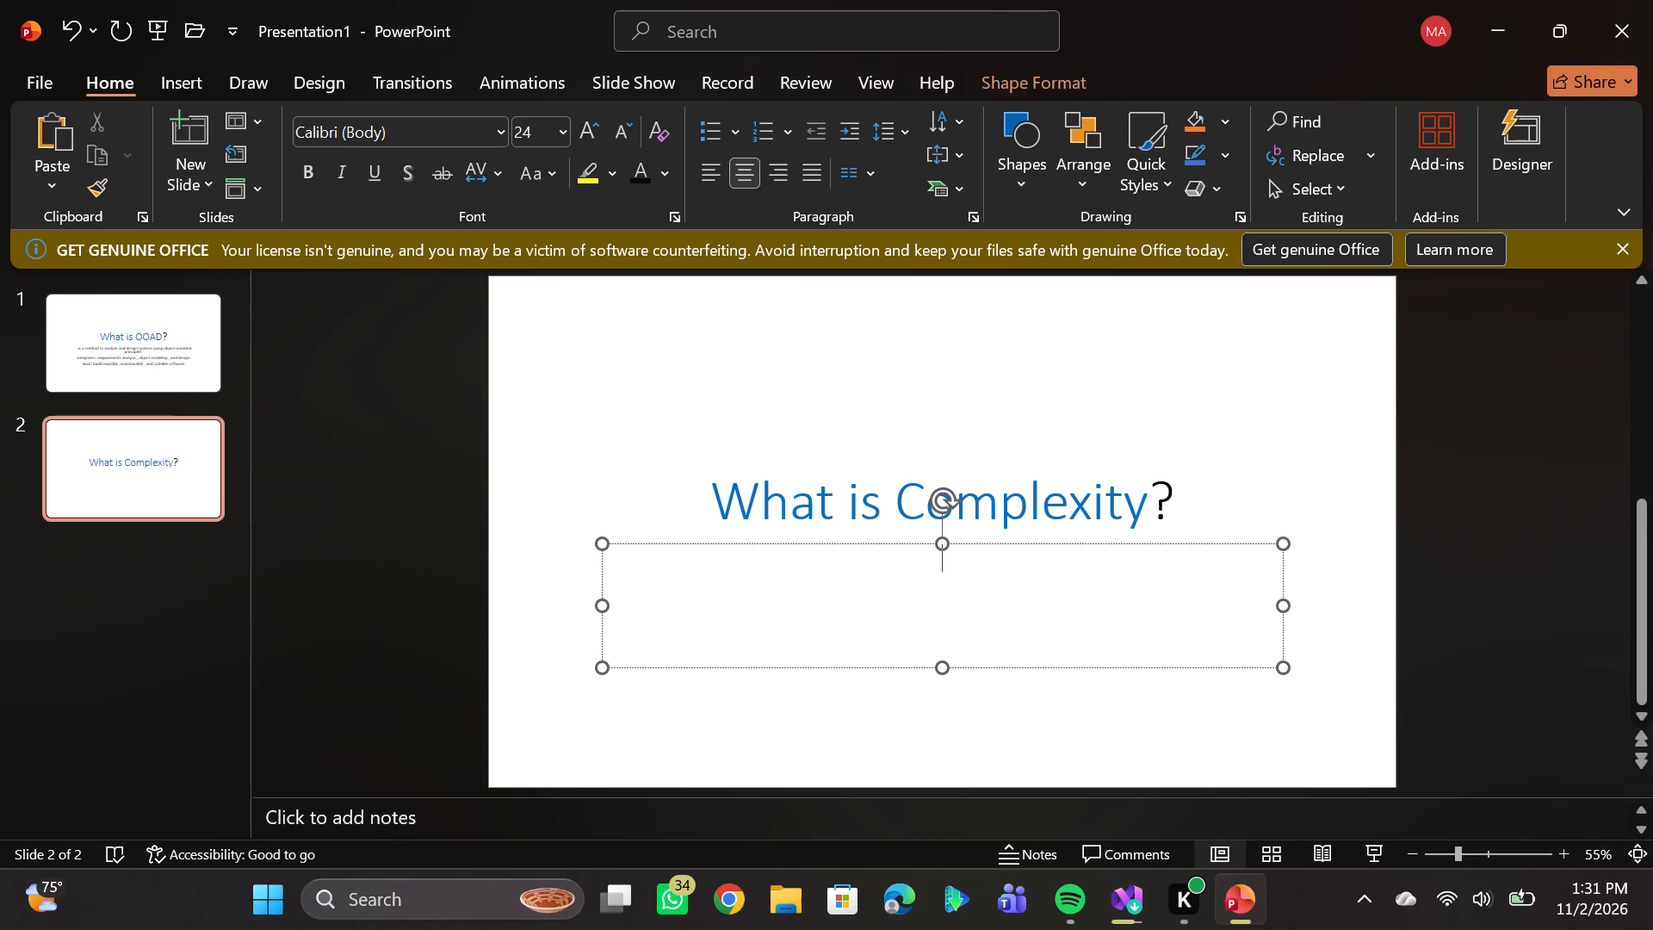
pyautogui.press('-')
pyautogui.write('the')
pyautogui.press('space')
pyautogui.write('degree of di')
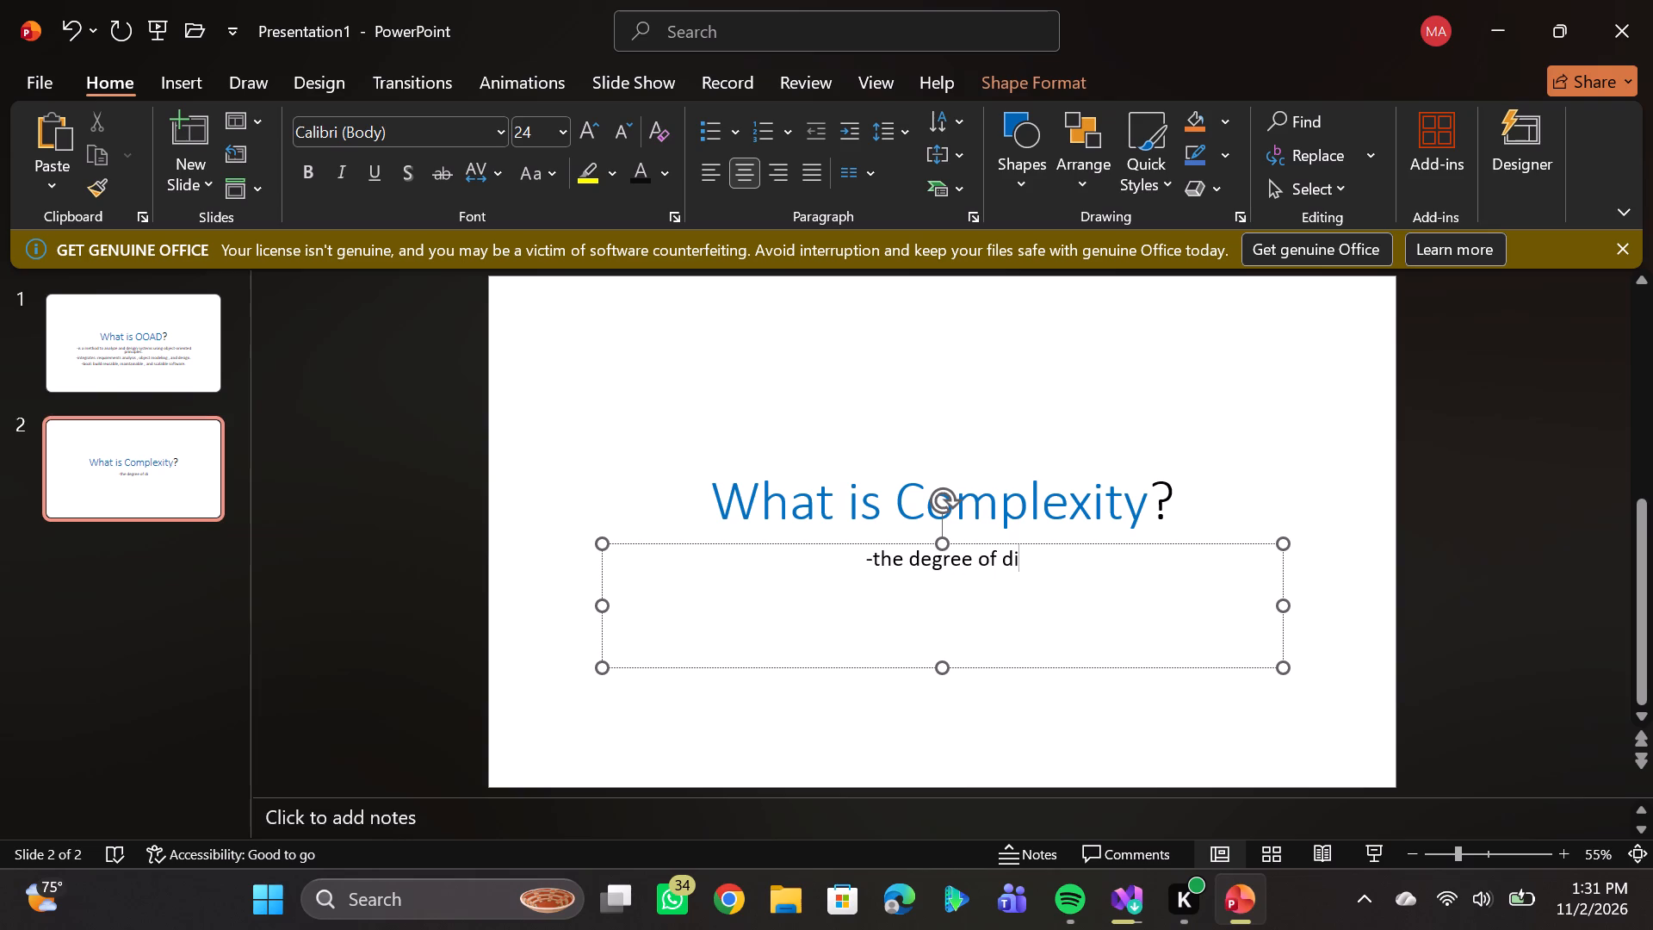
pyautogui.write('fficul')
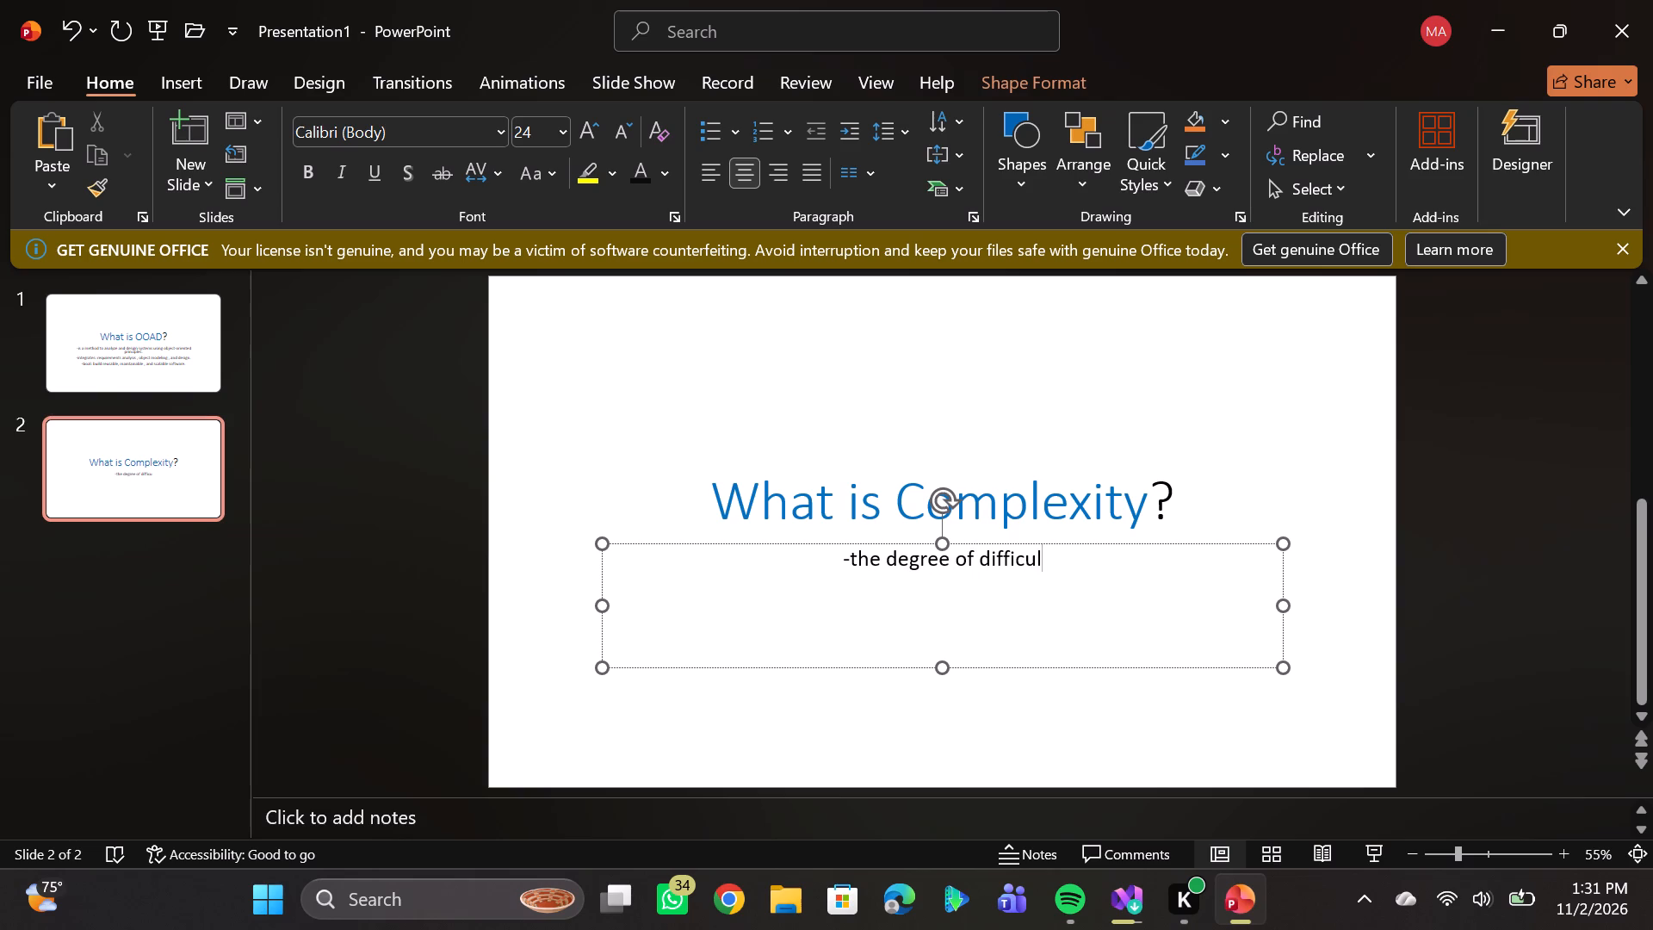
pyautogui.write('ty')
pyautogui.press('space')
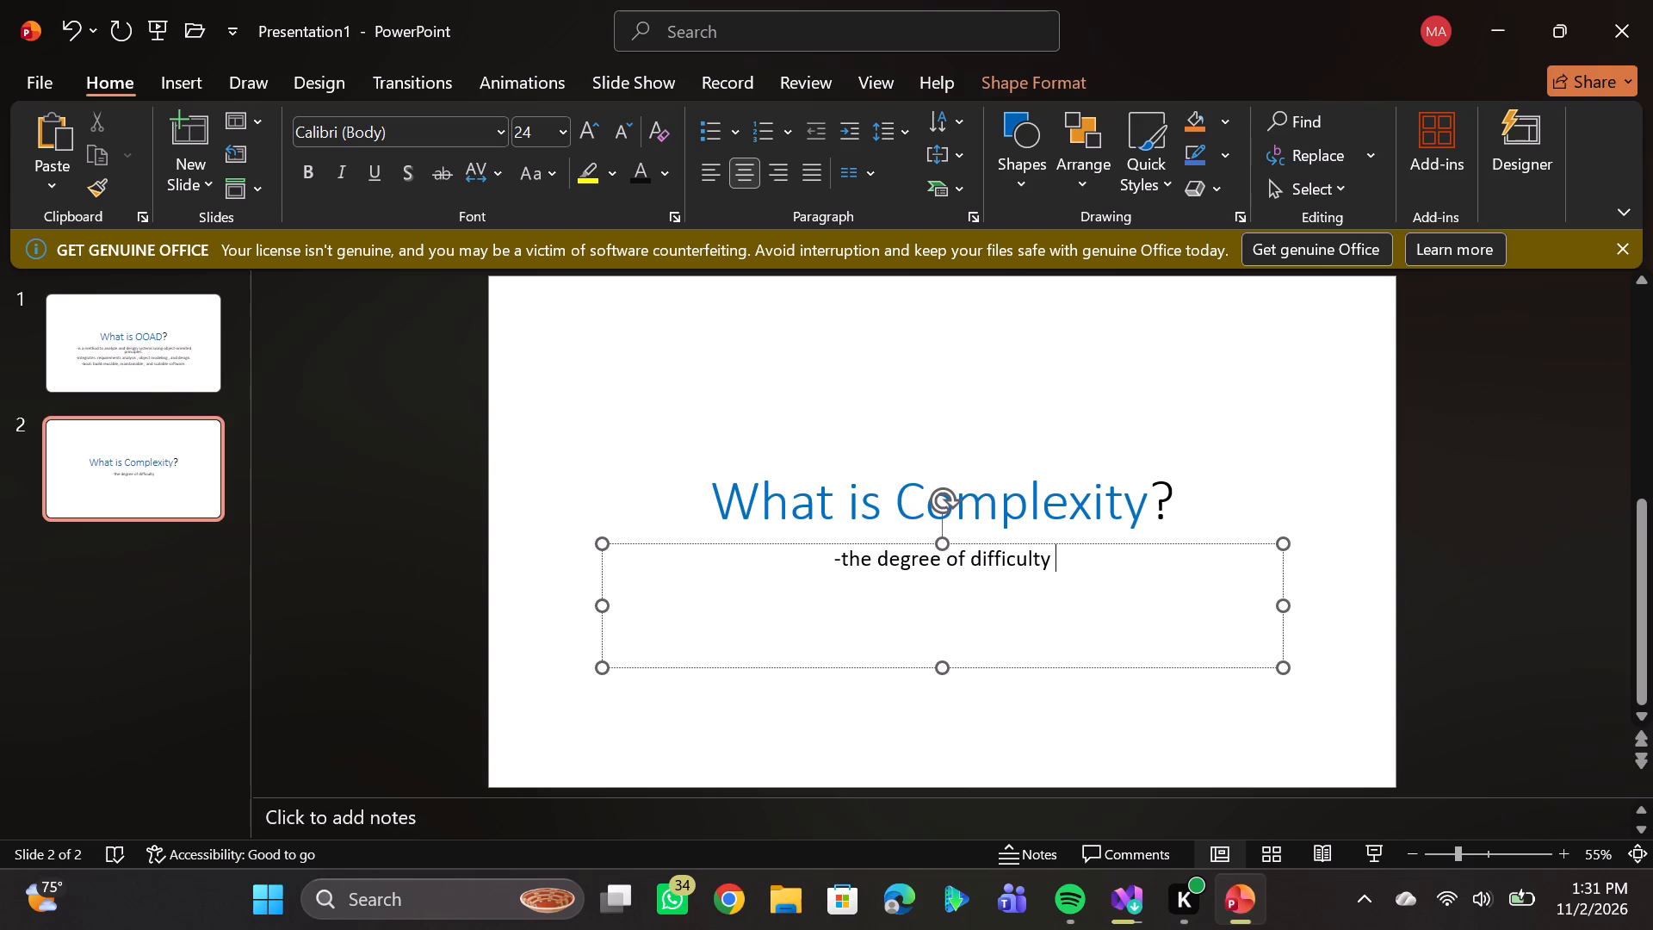
pyautogui.write('in')
pyautogui.press('space')
pyautogui.write('unde')
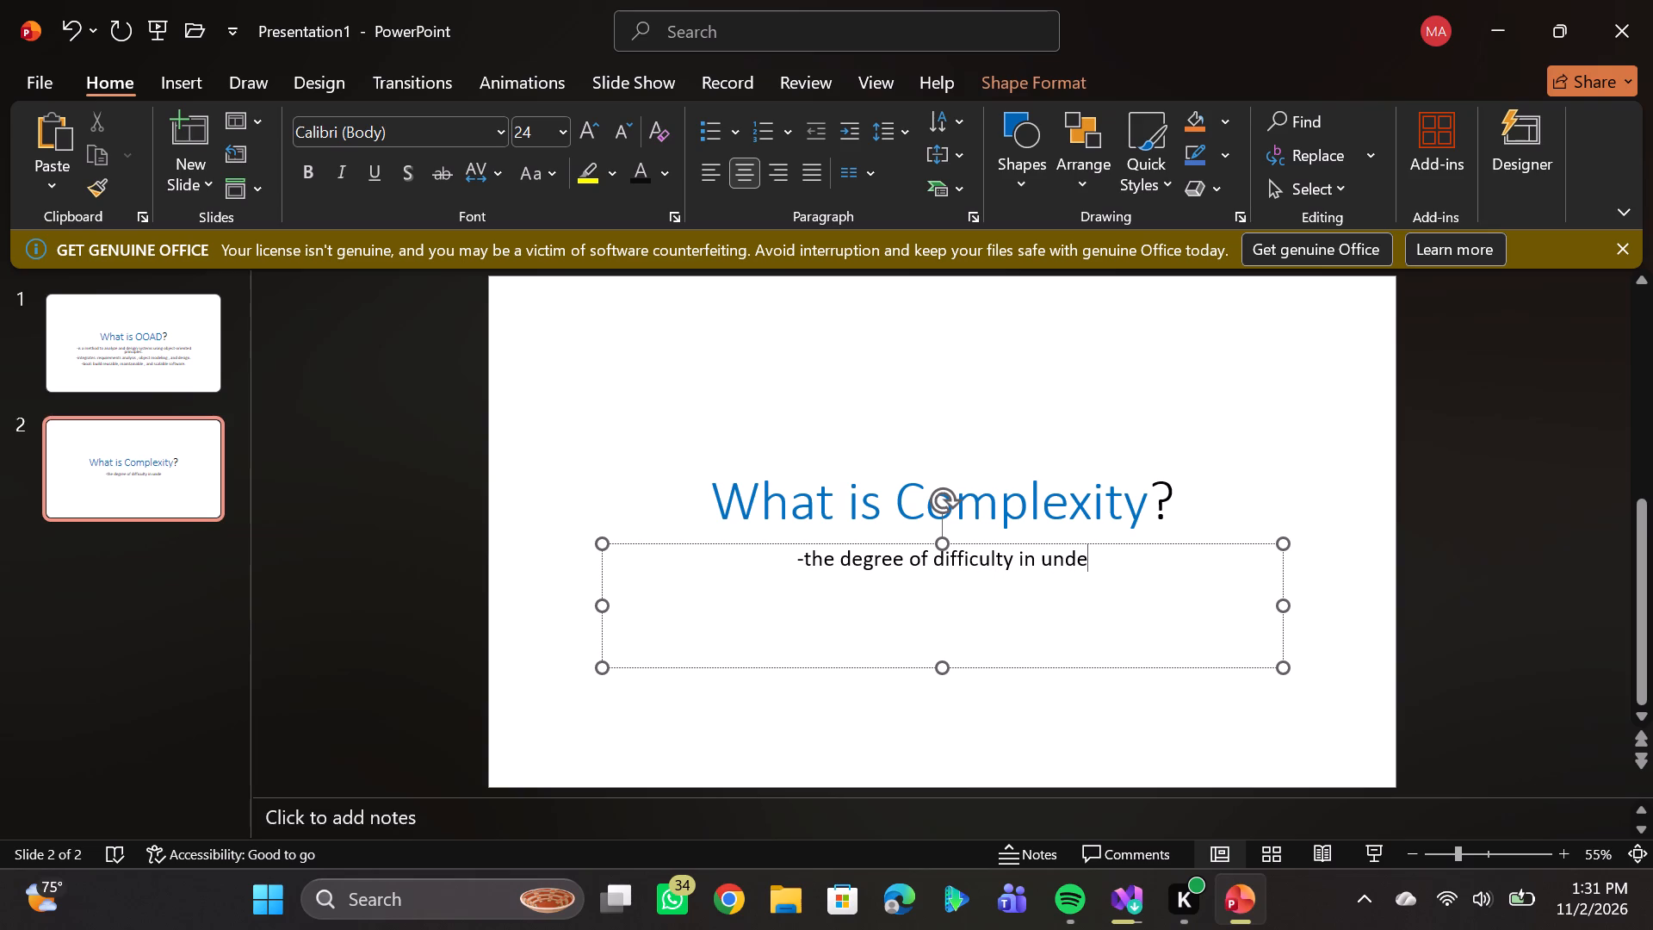
pyautogui.write('rstanding')
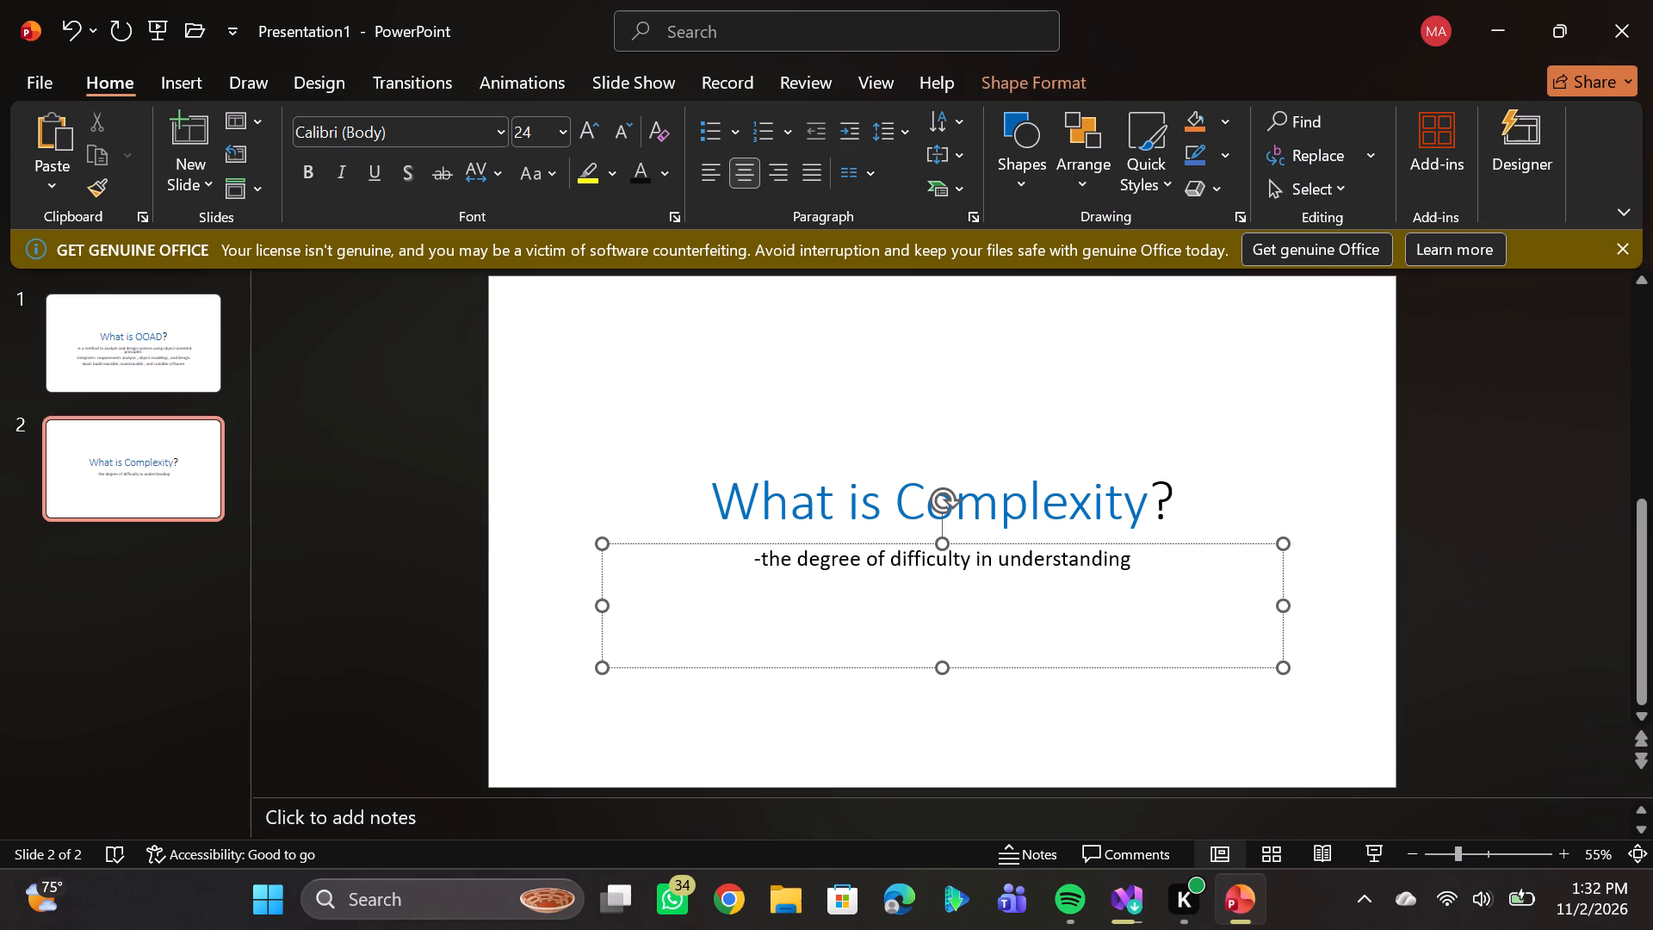
pyautogui.press('space')
pyautogui.write(',')
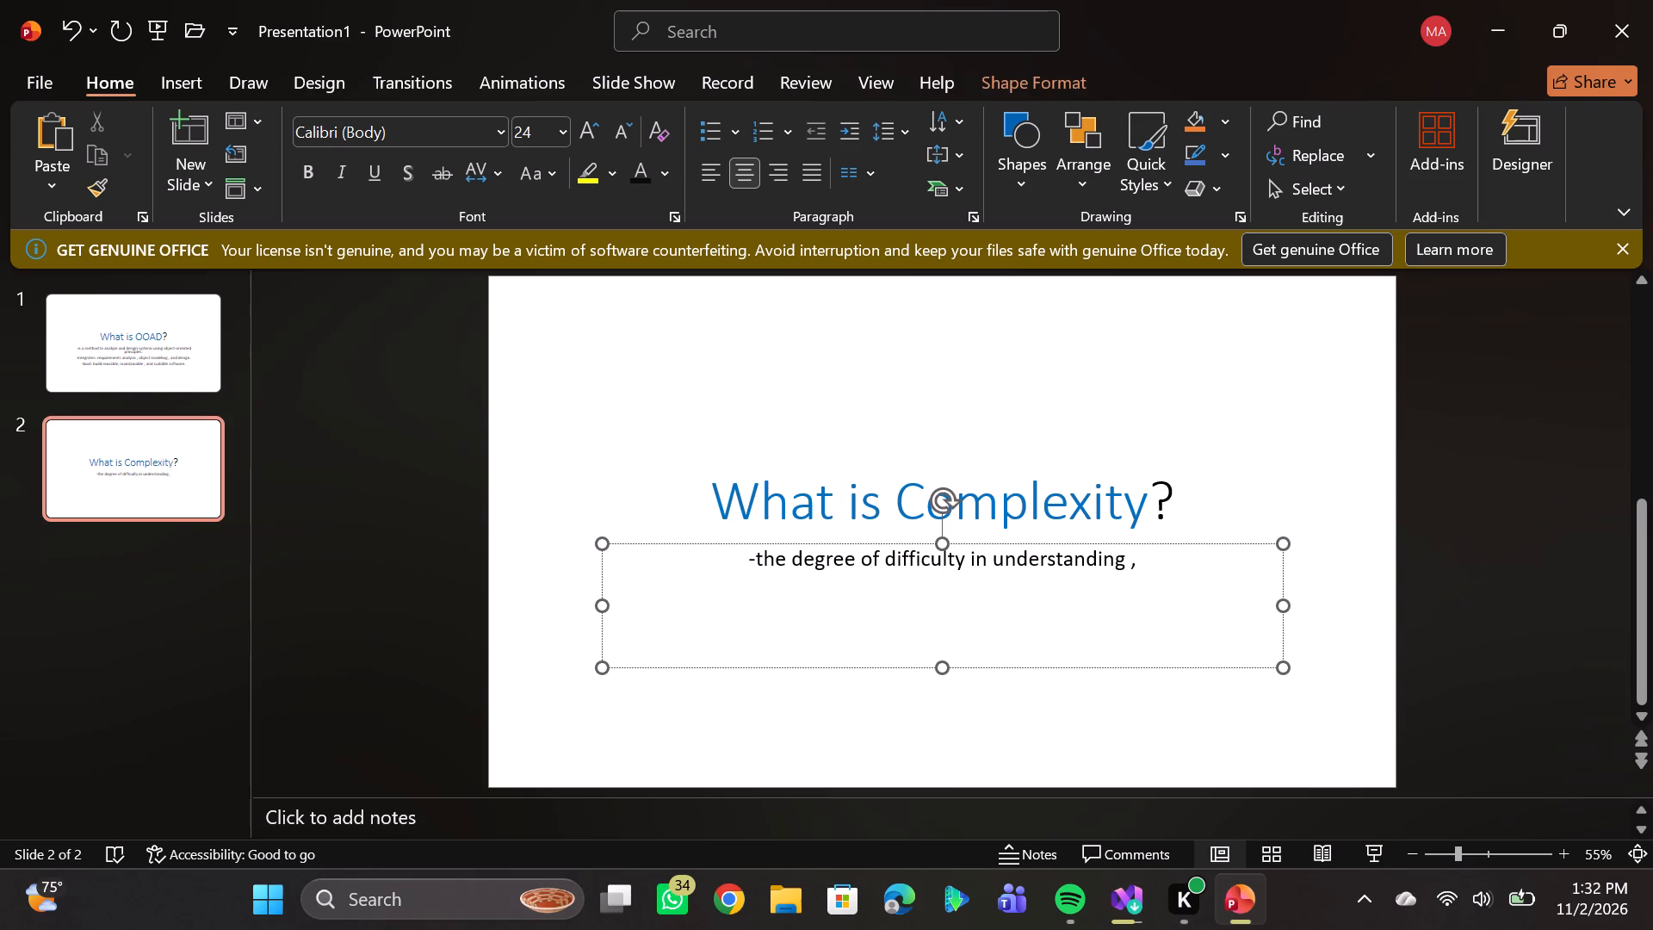
pyautogui.write('desi')
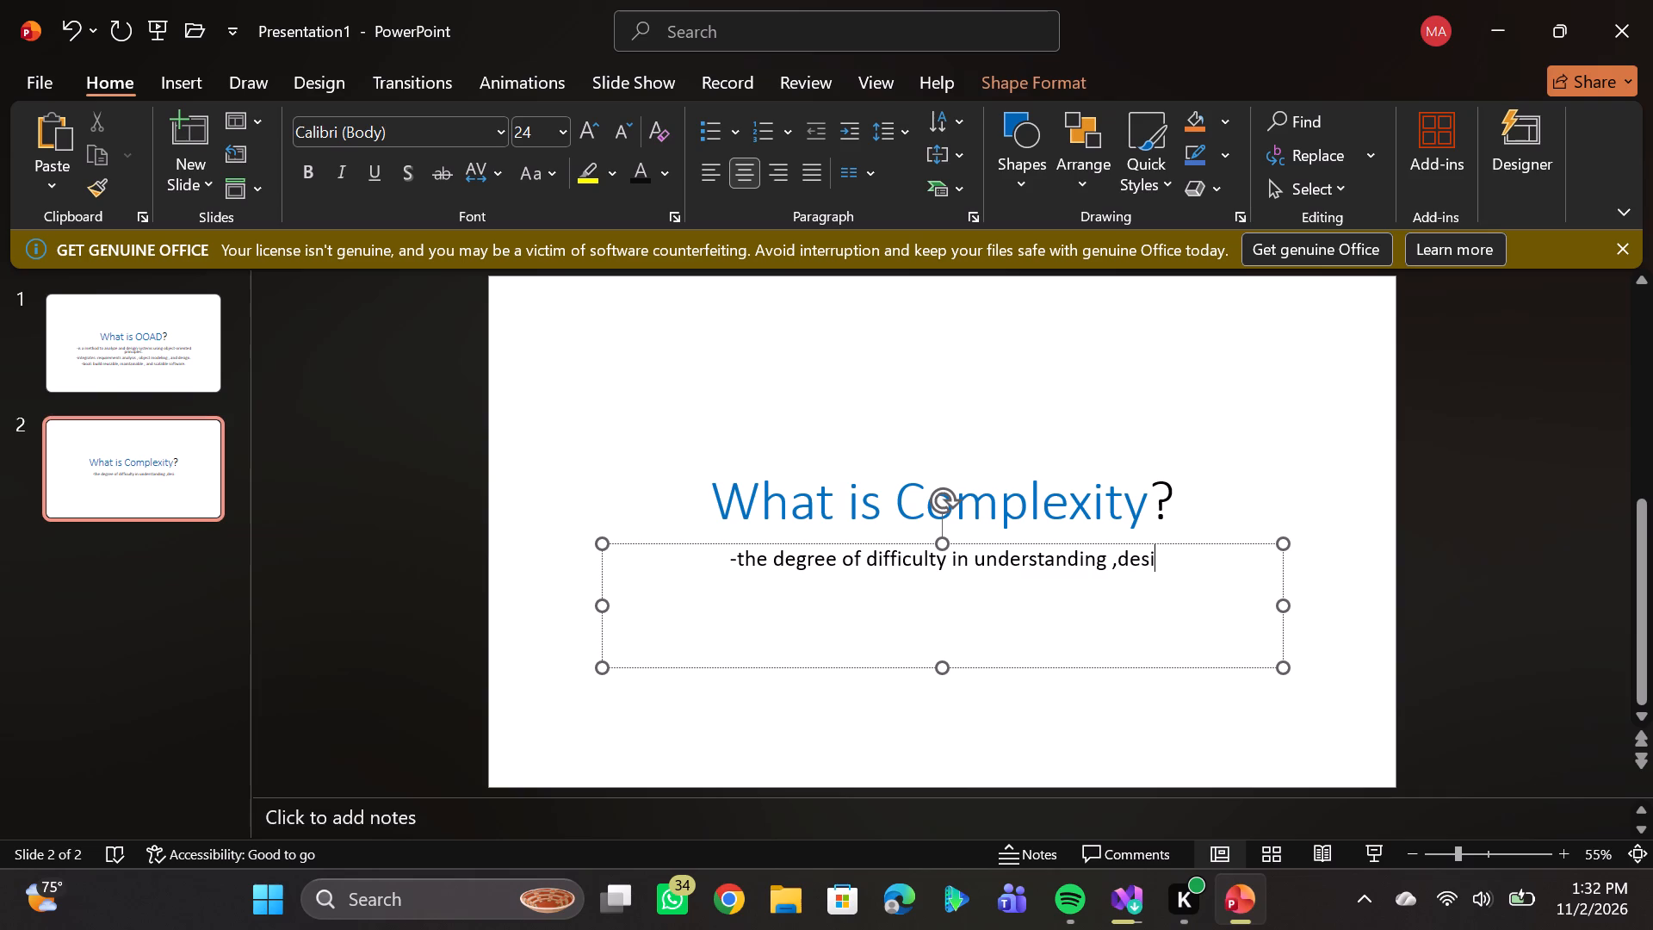
pyautogui.write('gning')
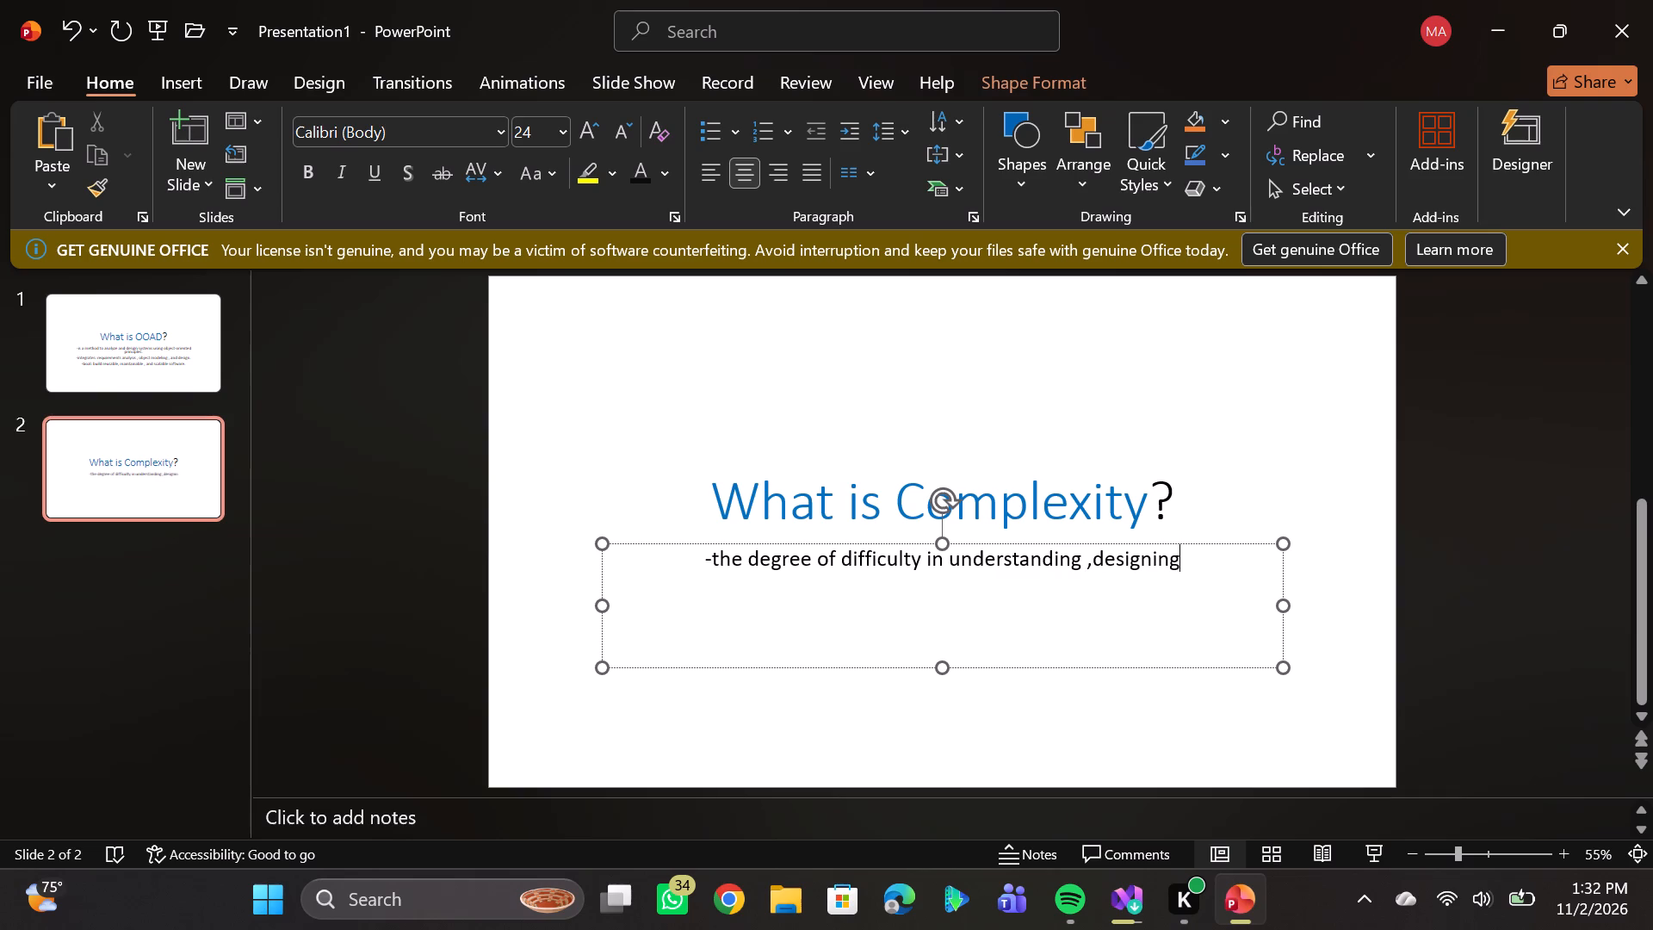
pyautogui.write(', and')
pyautogui.press('space')
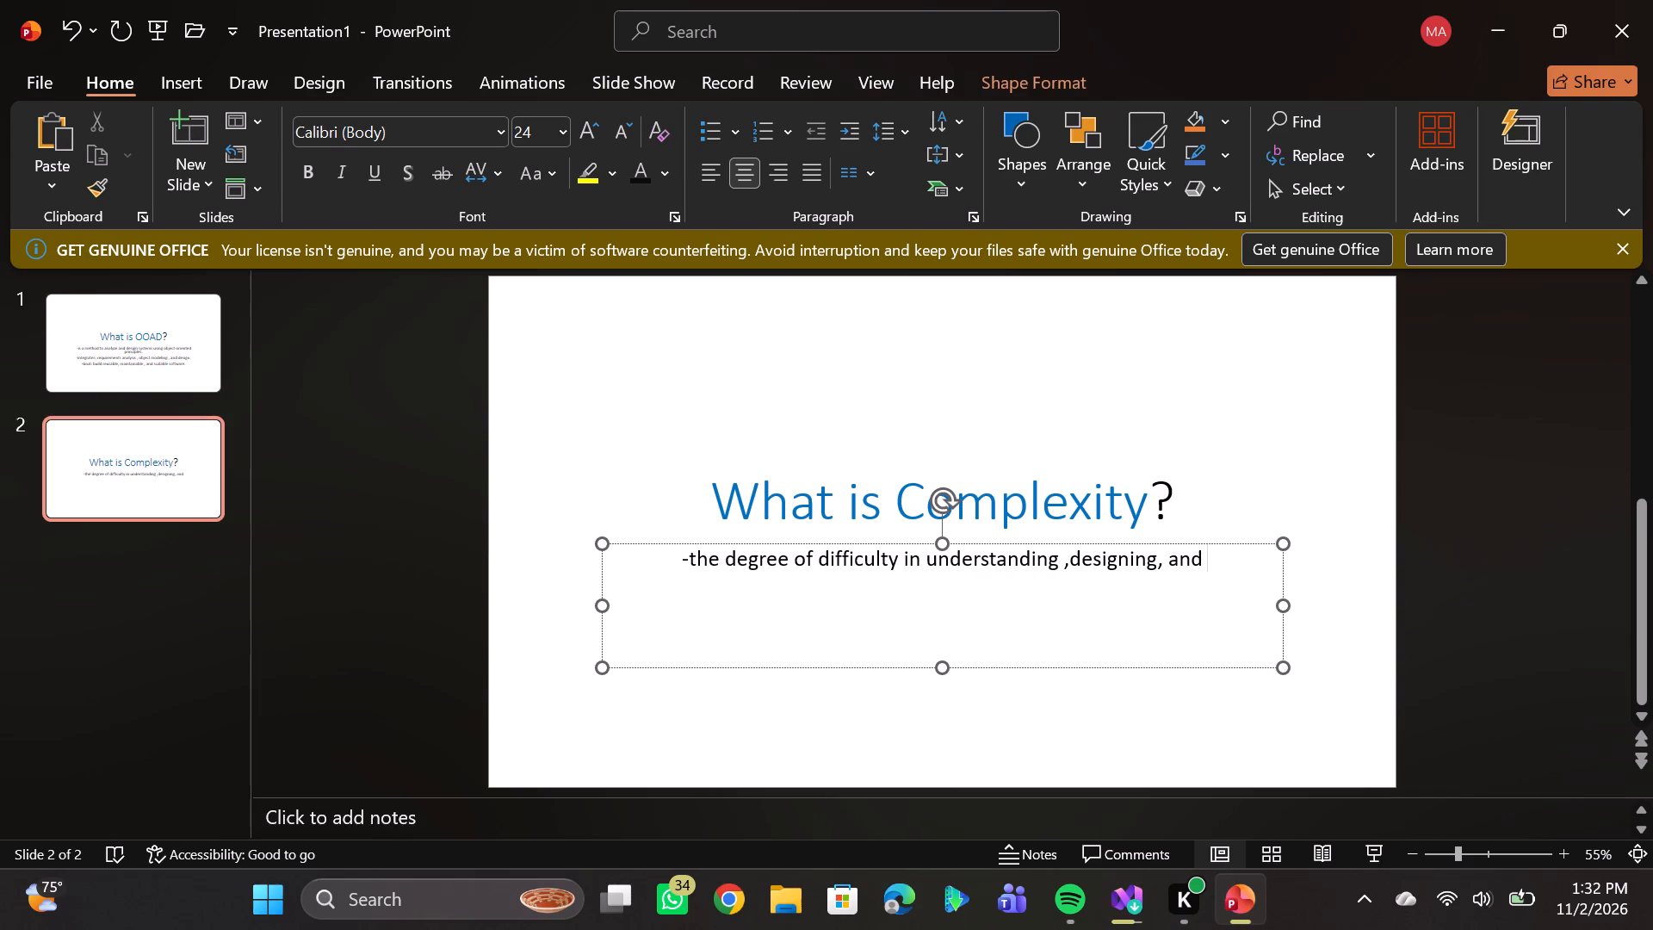
pyautogui.write('main')
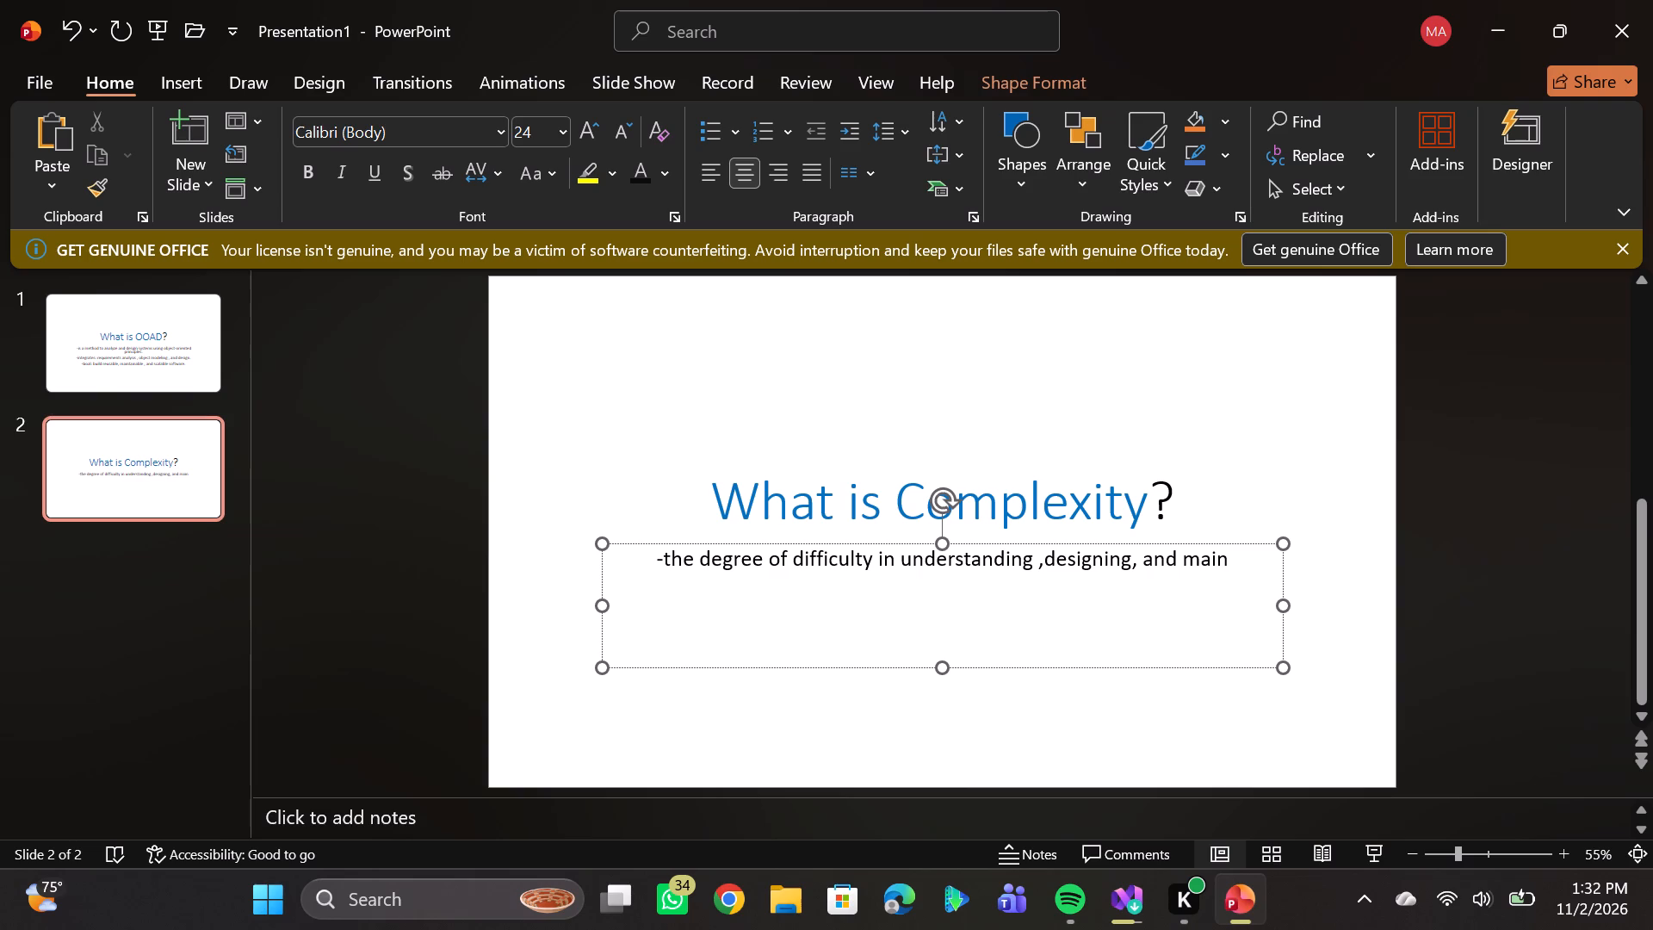
pyautogui.write('taing')
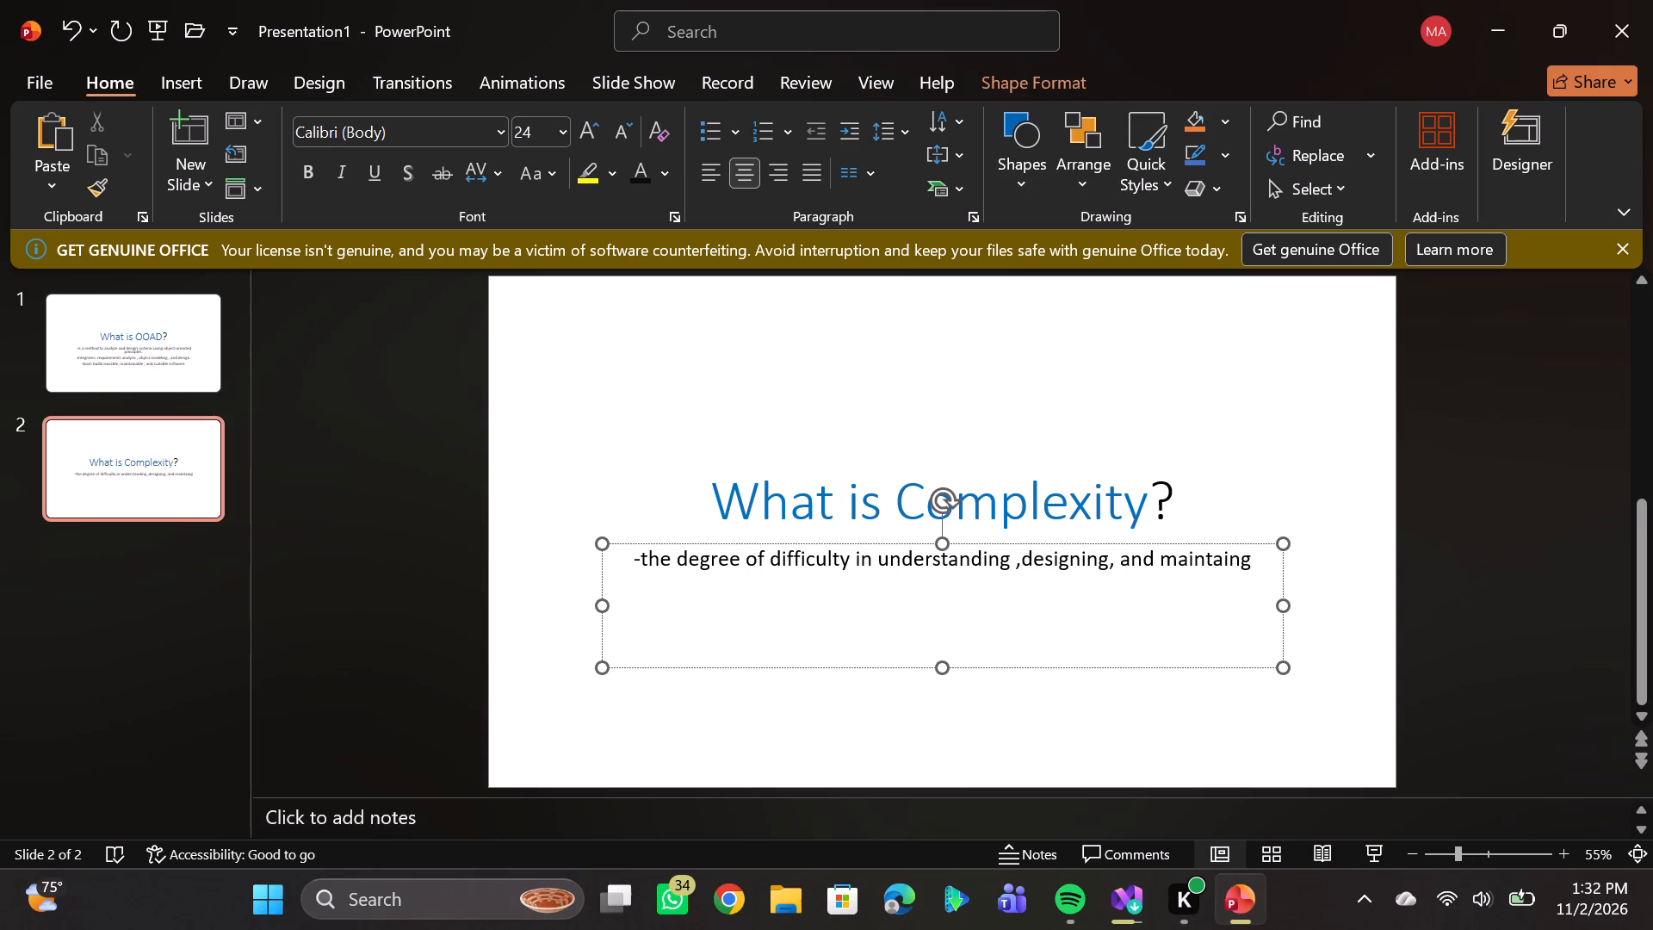
pyautogui.press('space')
pyautogui.write('a')
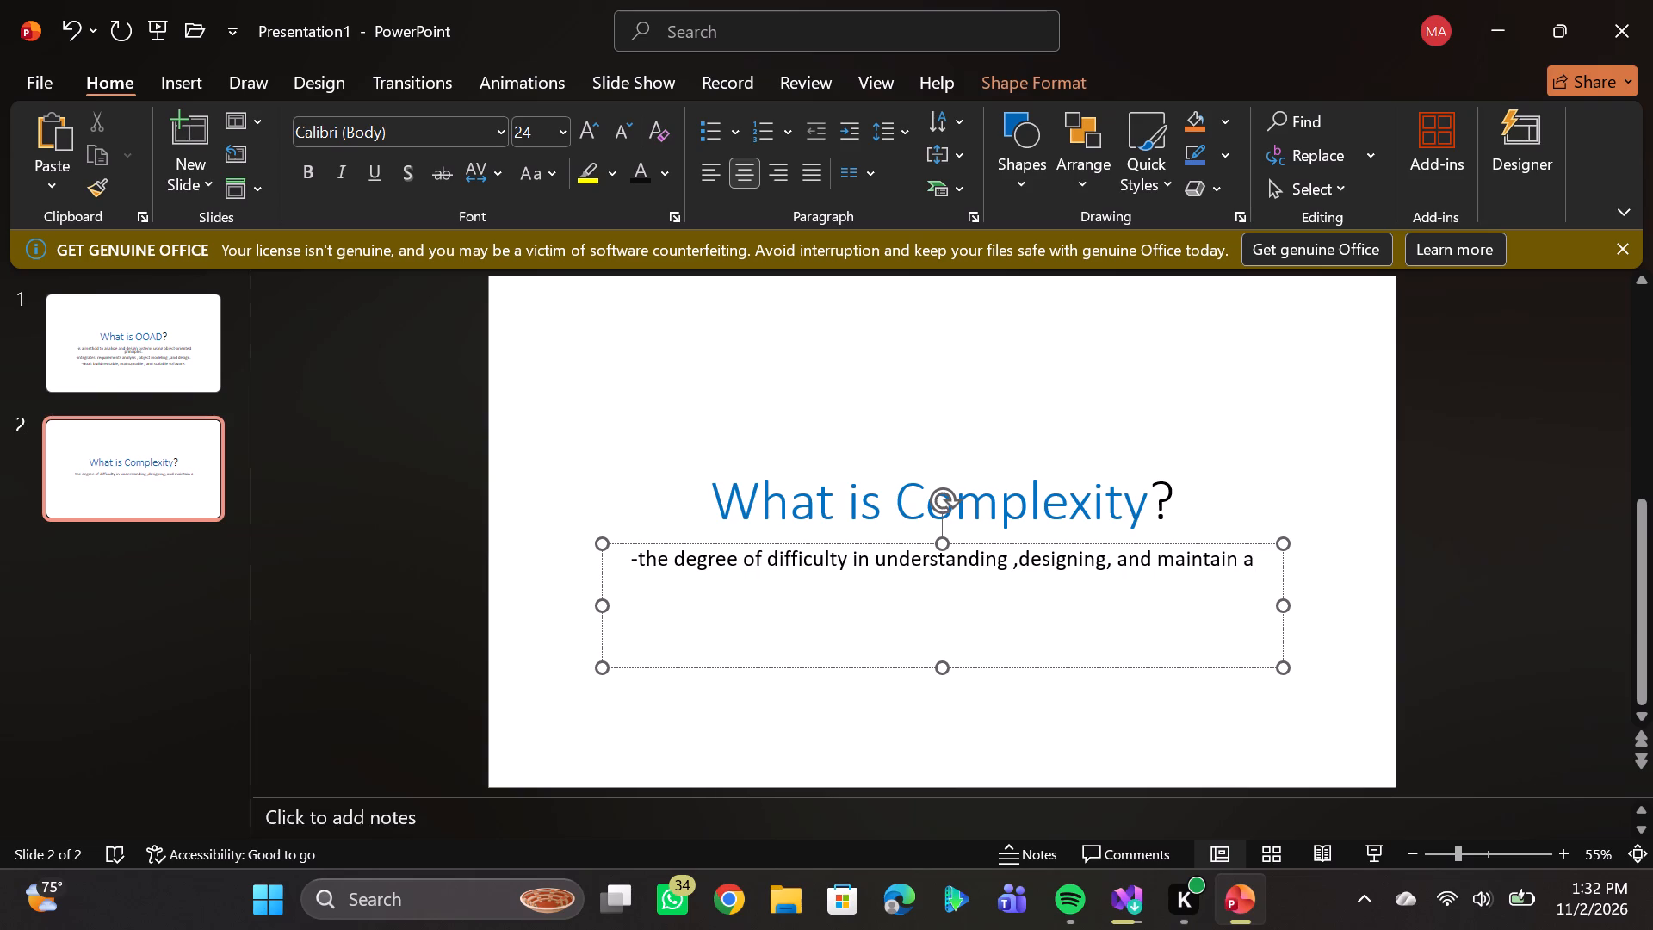
pyautogui.write('sysy')
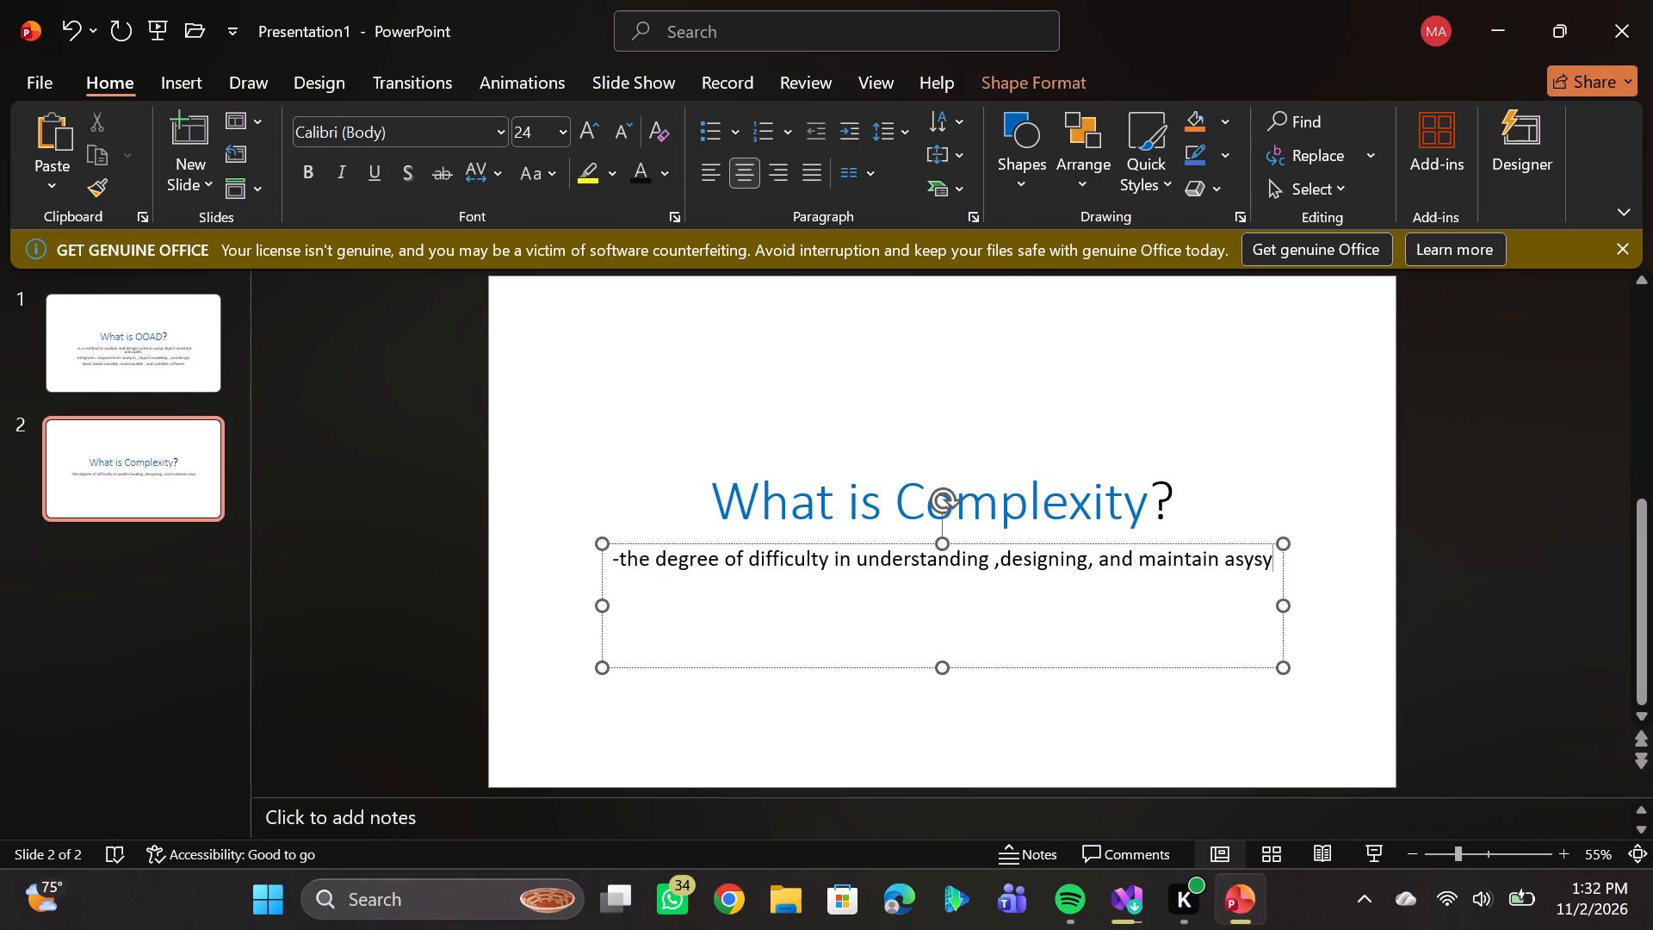
pyautogui.press('BackSpace')
pyautogui.press('BackSpace')
pyautogui.press('BackSpace')
pyautogui.press('BackSpace')
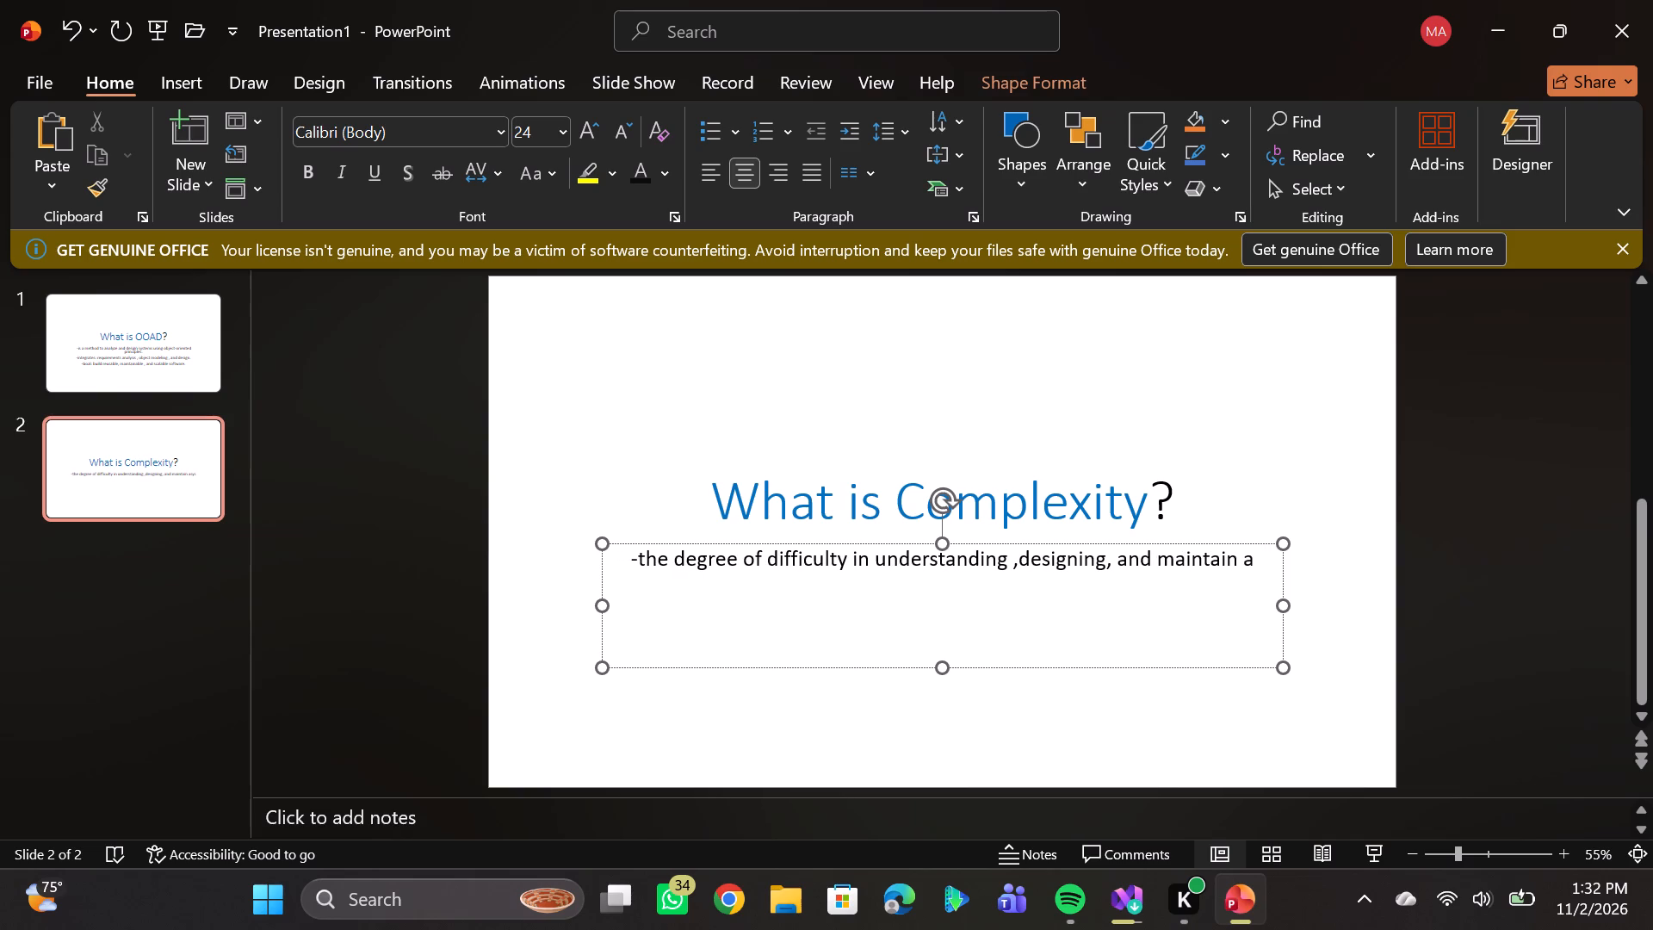
pyautogui.press('space')
pyautogui.write('sysy')
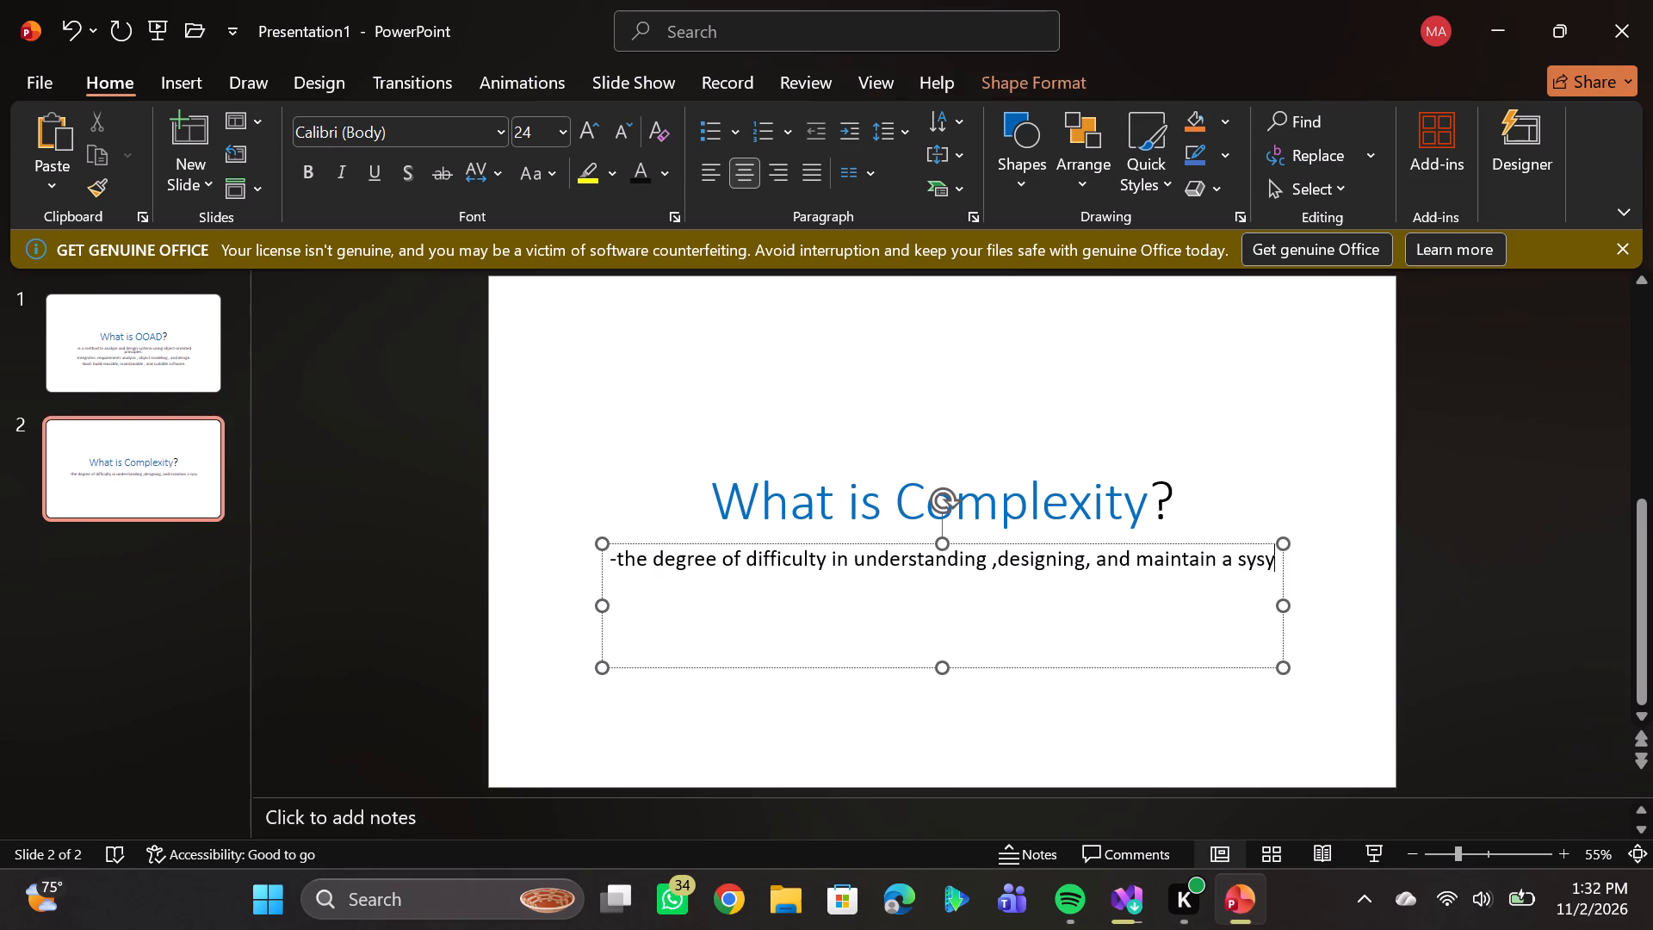
pyautogui.press('BackSpace')
pyautogui.press('BackSpace')
pyautogui.press('s')
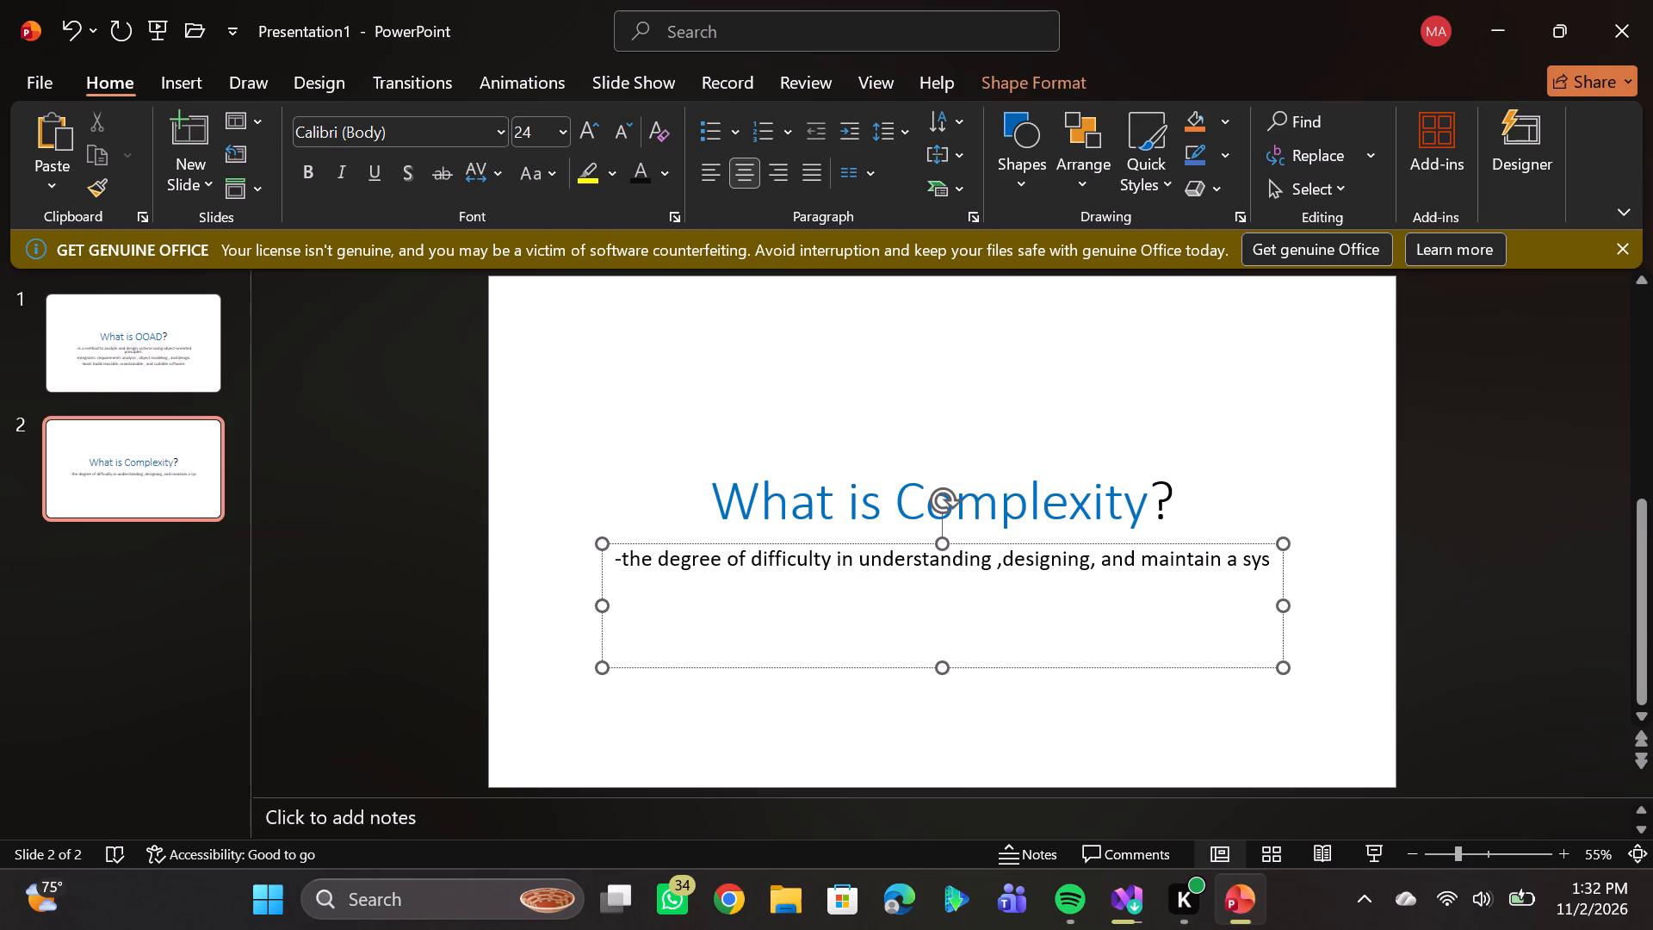
pyautogui.write('tem')
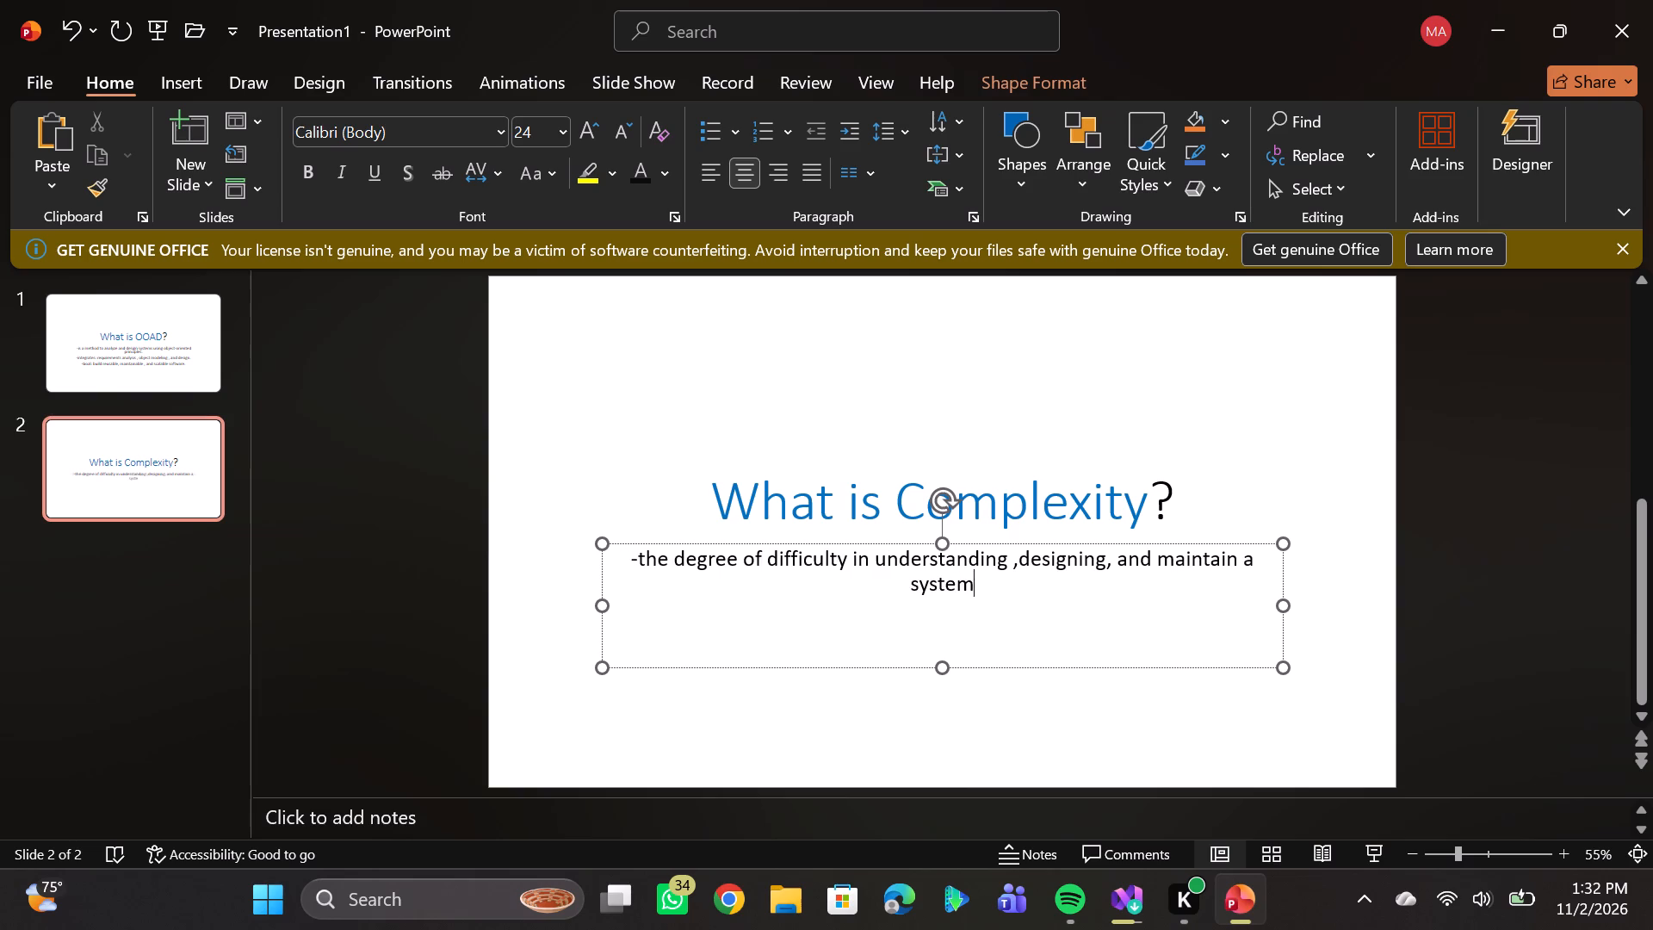
# Change the word "maintain" to "maintaining" in slide 2's subtitle.
pyautogui.click(158, 349)
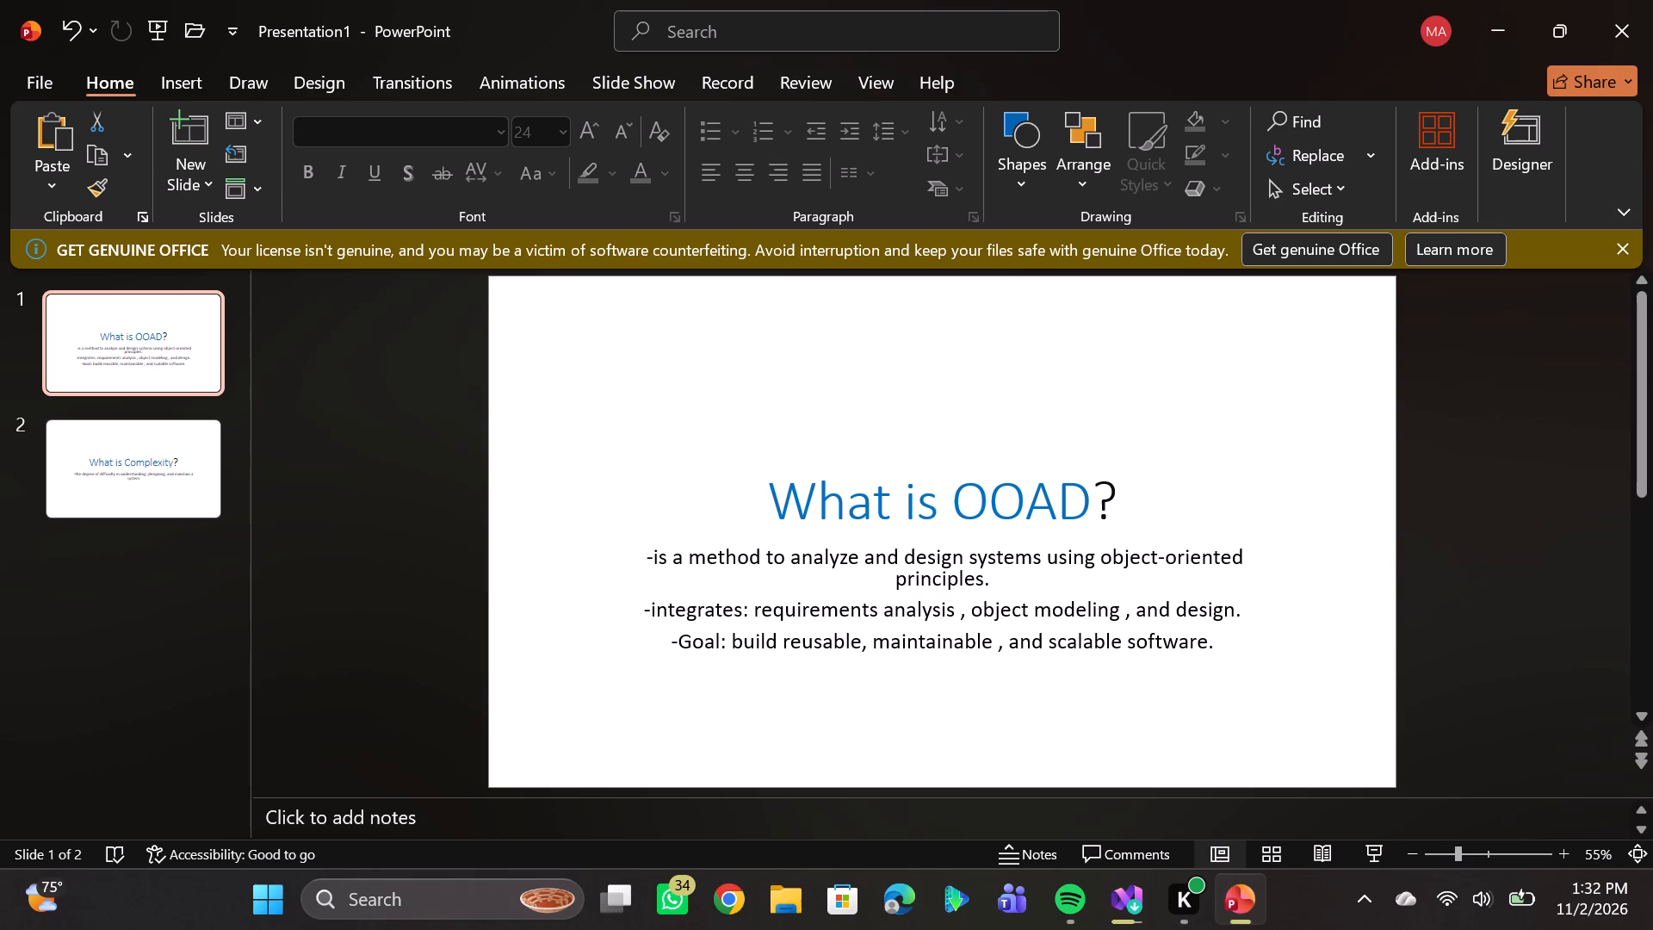
pyautogui.click(100, 446)
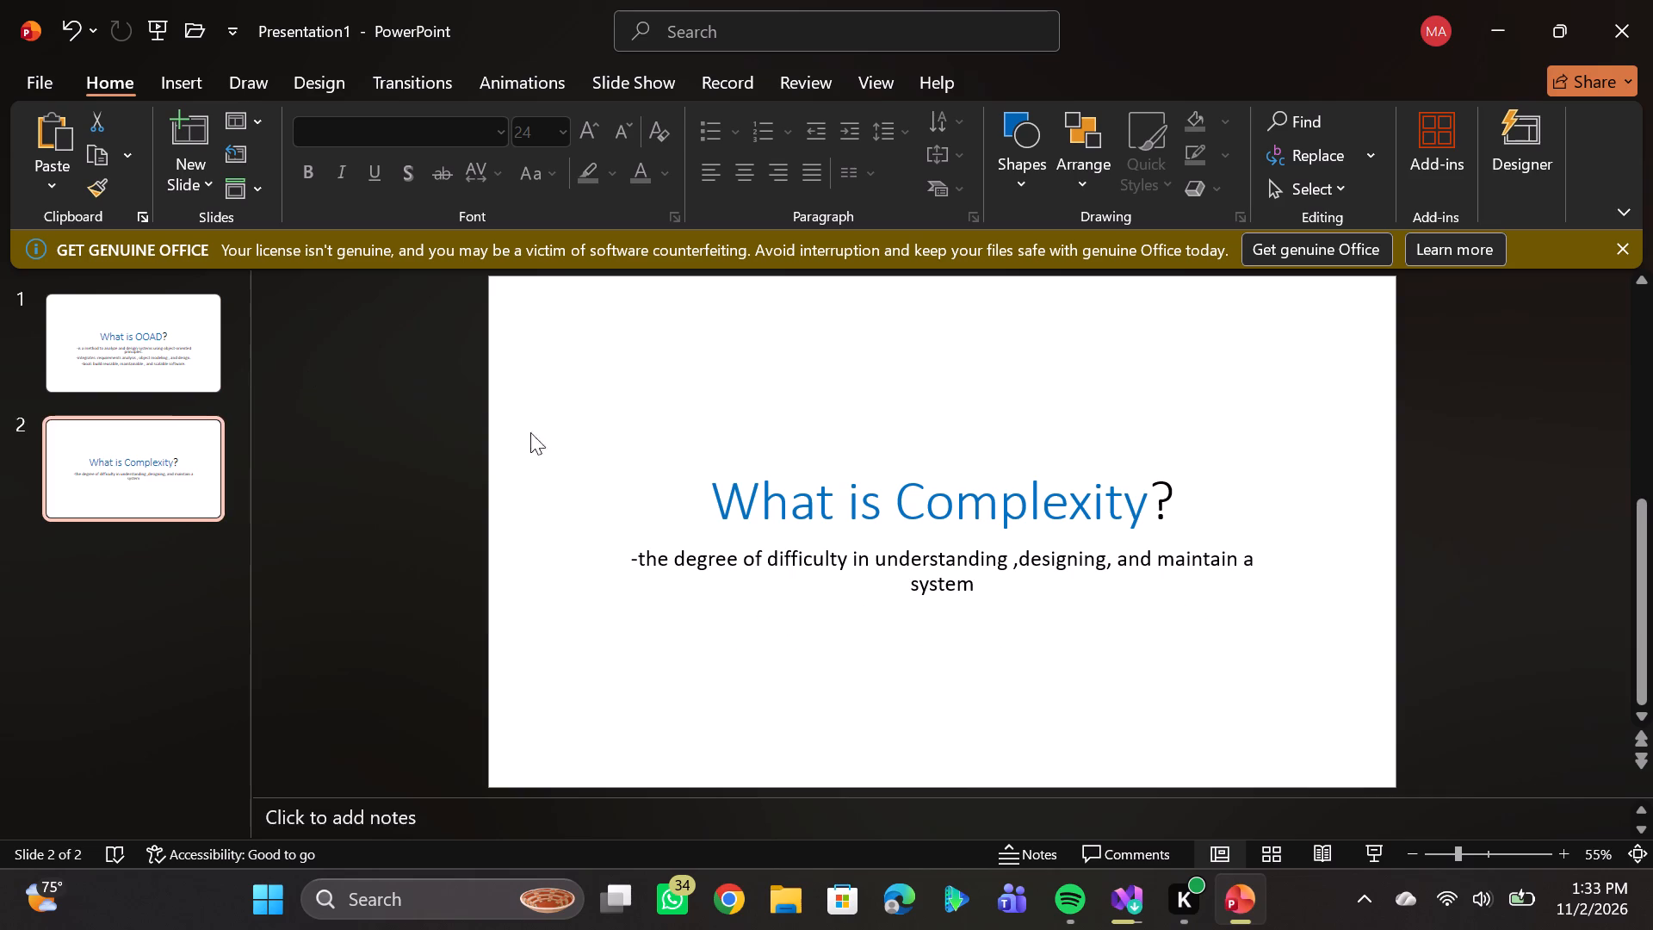
pyautogui.click(1237, 556)
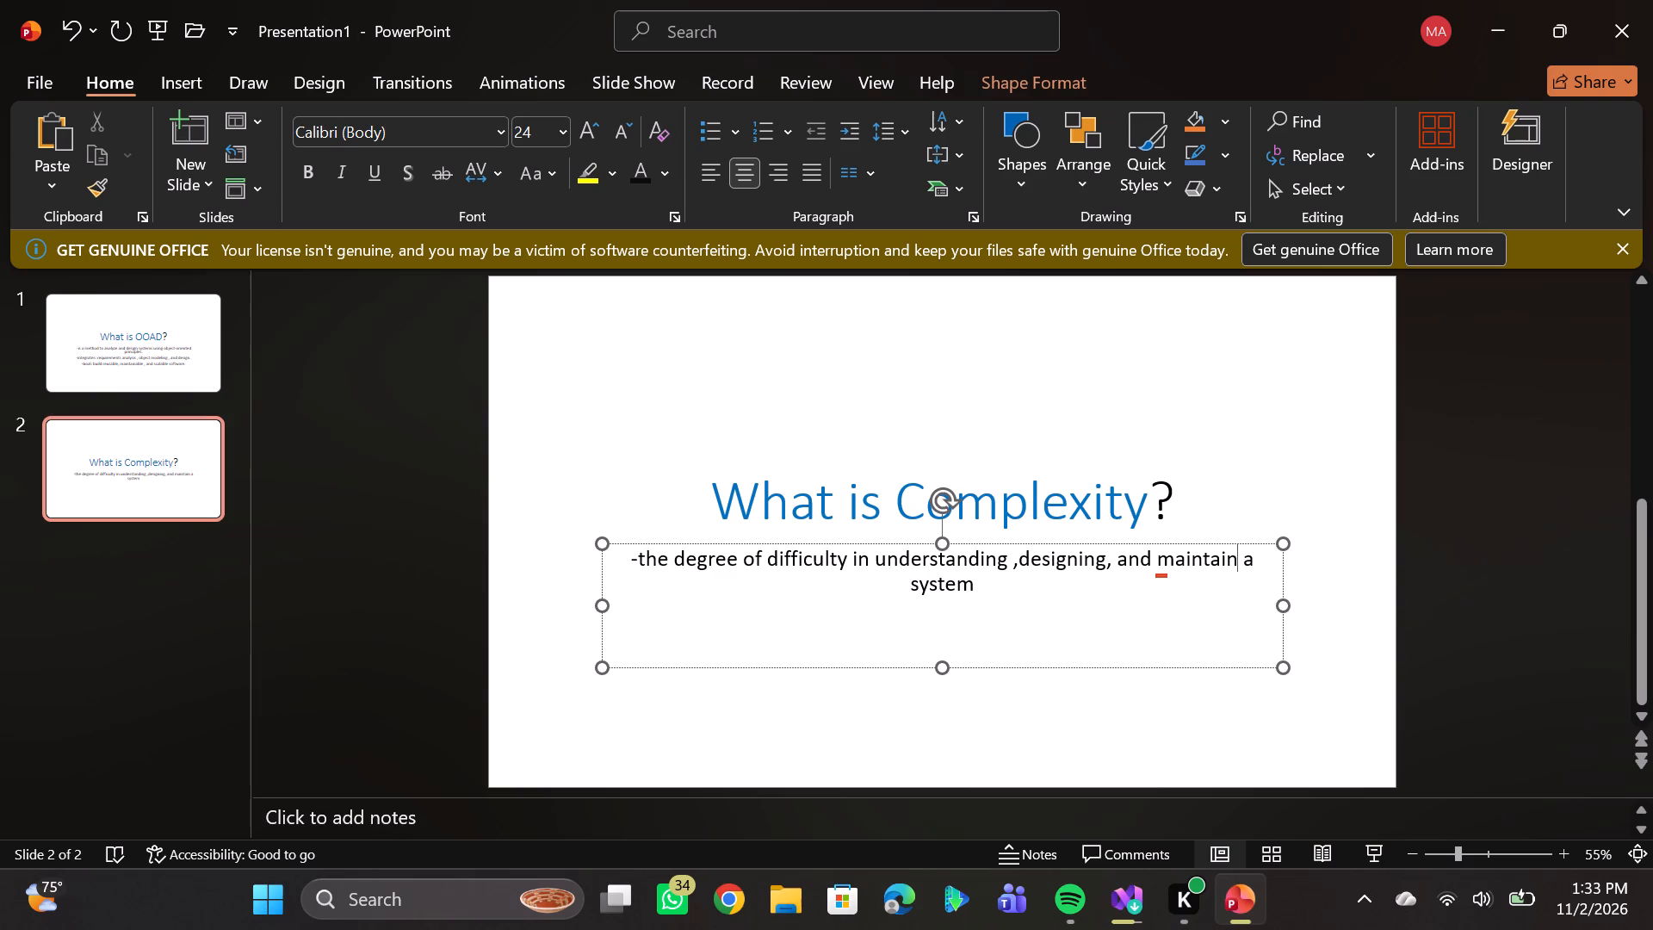
pyautogui.write('ing')
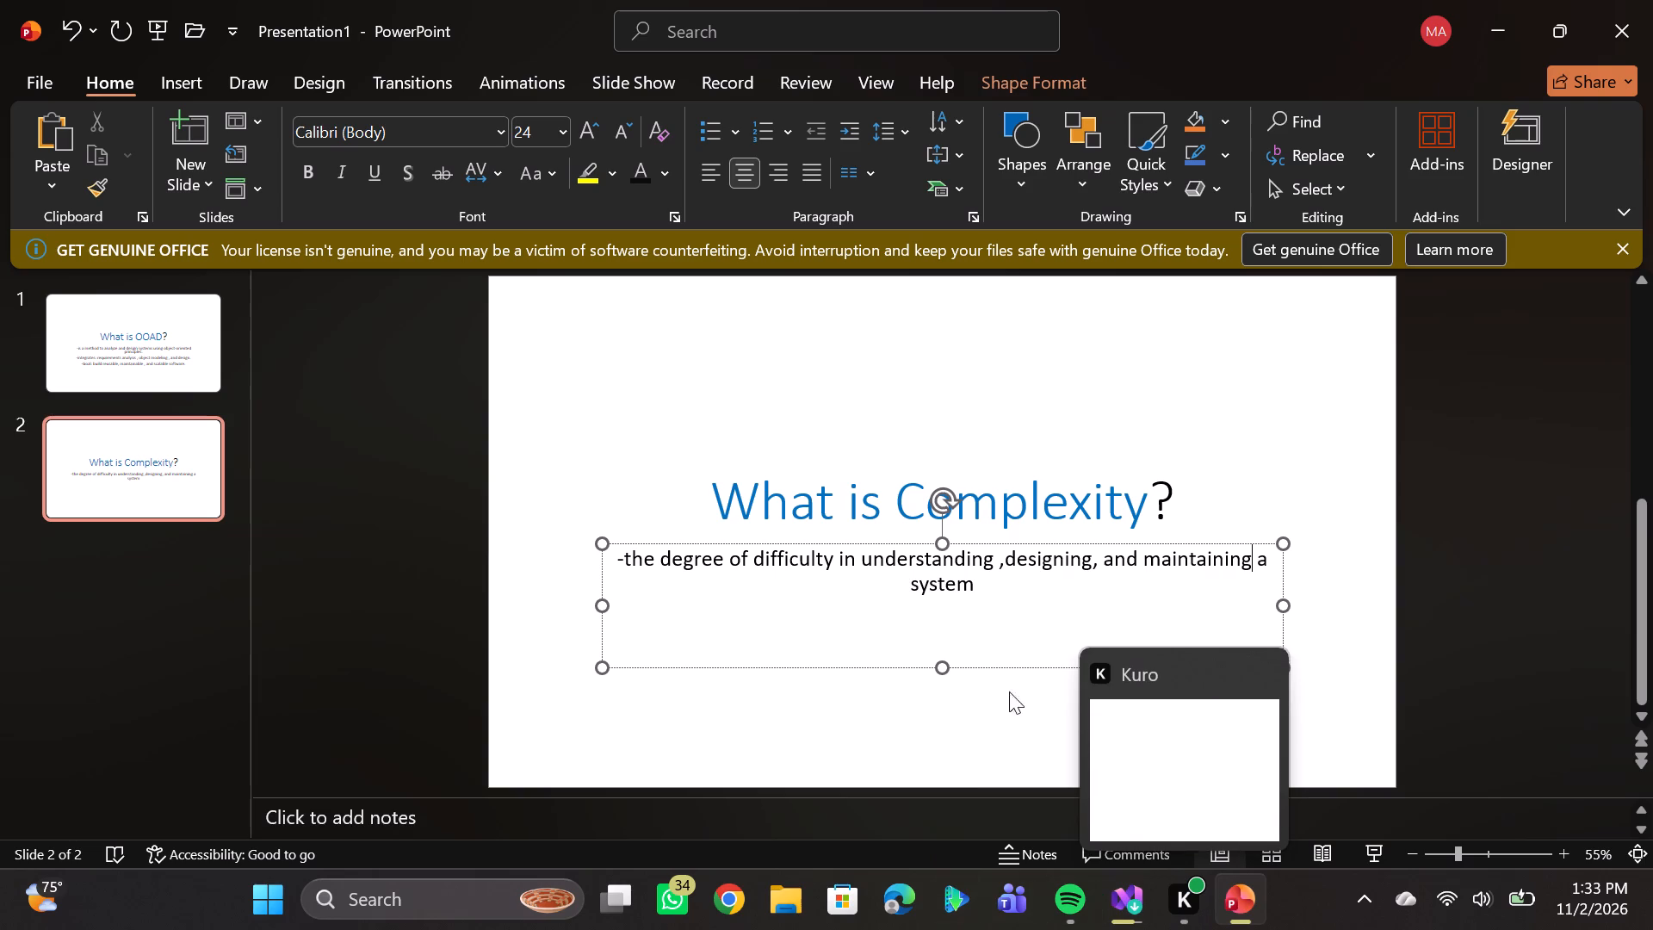
pyautogui.click(1003, 595)
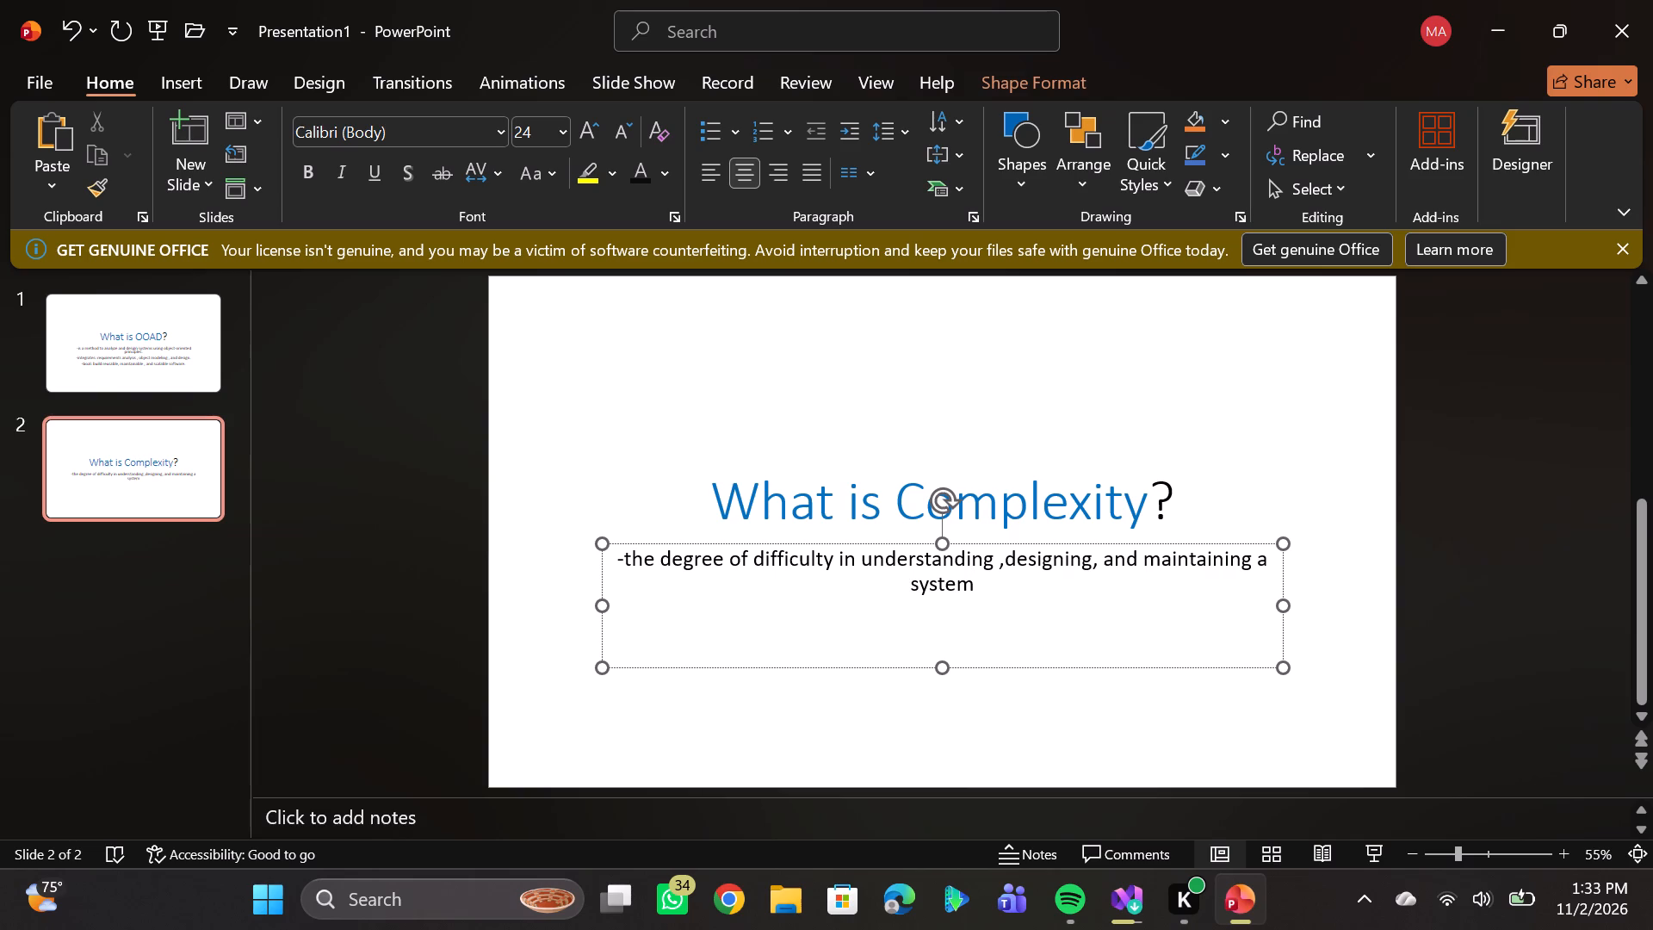
# Add a third slide after slide 2, using the layout with a title and a subtitle.
pyautogui.click(177, 179)
pyautogui.click(237, 256)
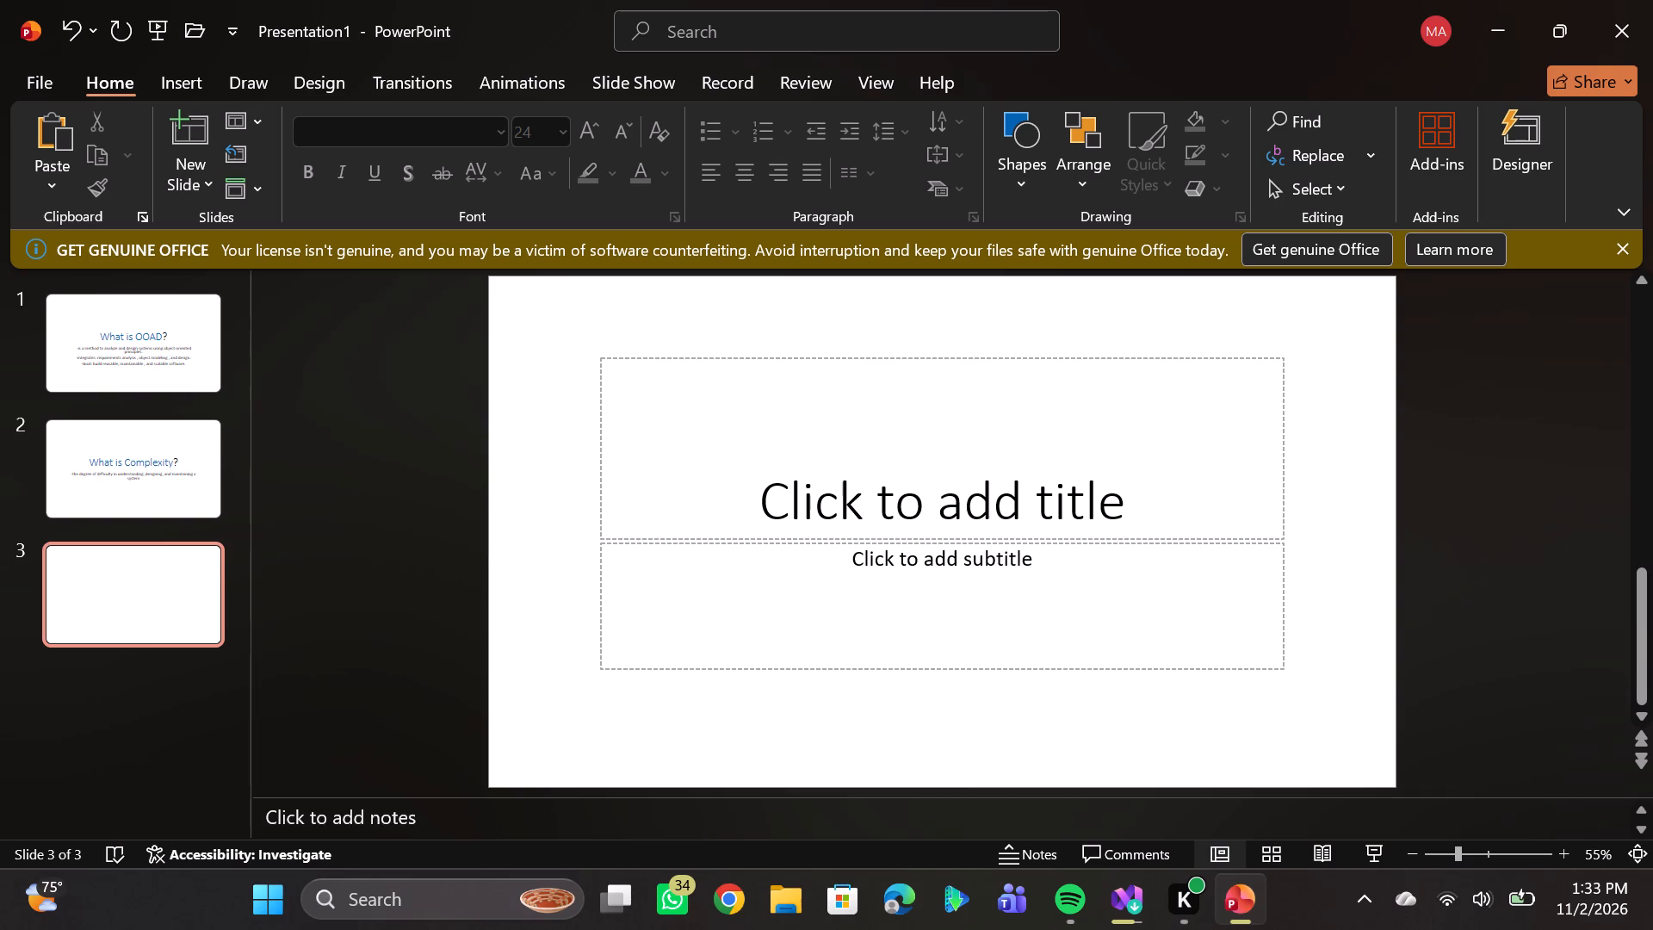
# Enter "Why software is complex" as the title of slide 3.
pyautogui.write('why')
pyautogui.press('space')
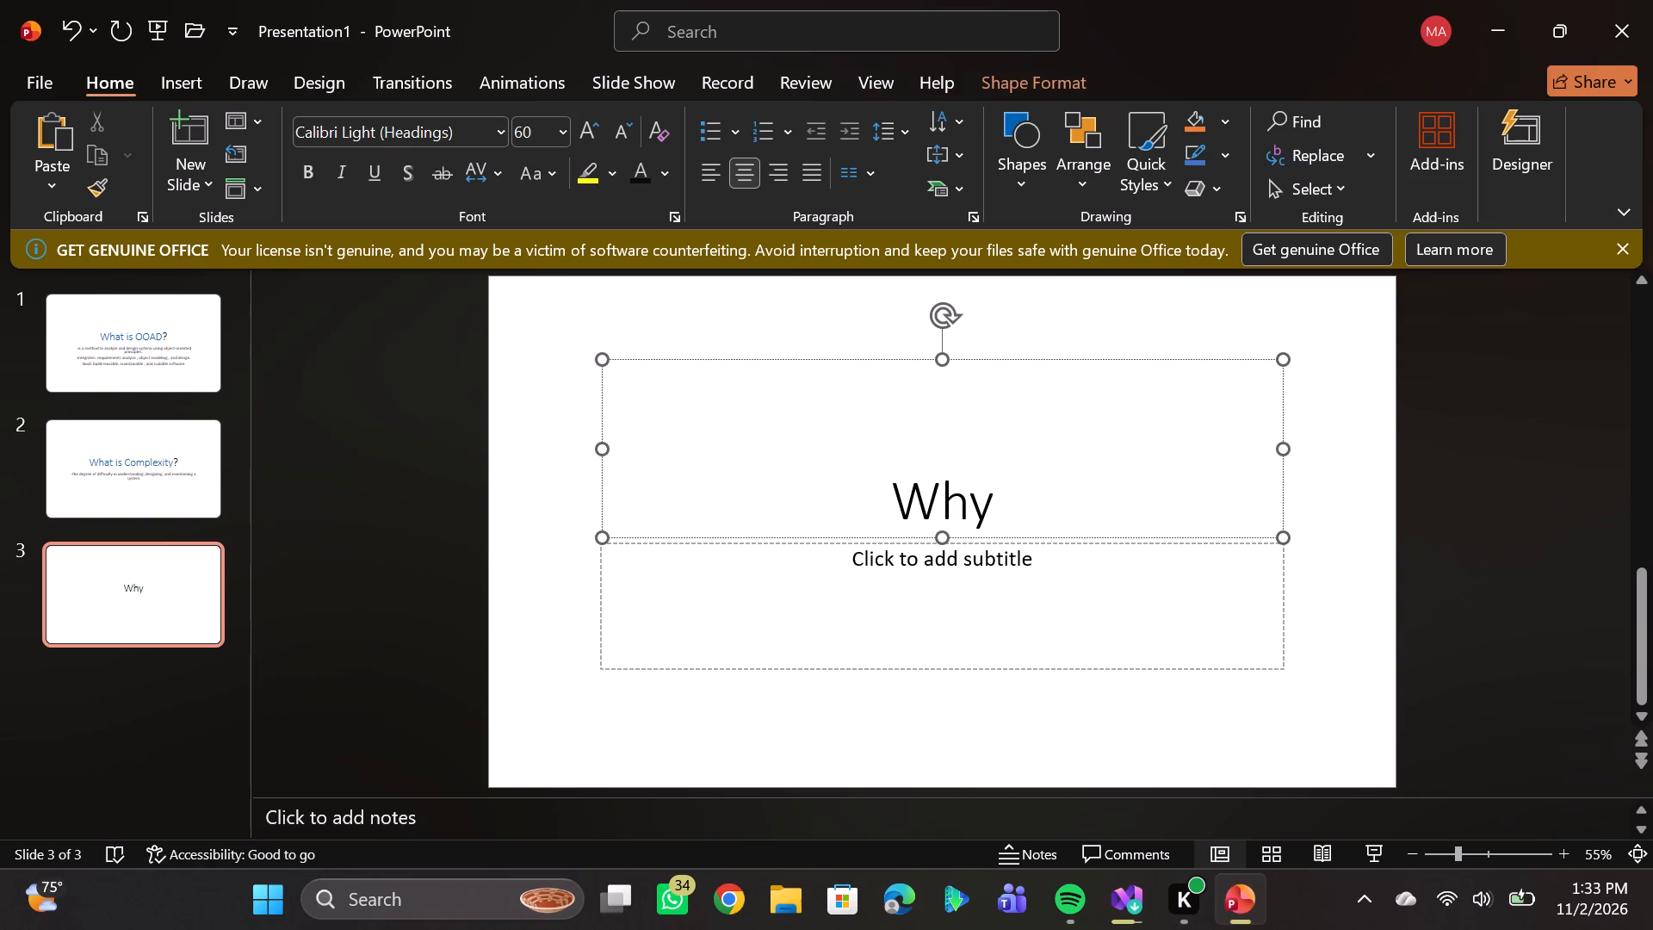
pyautogui.write('soft')
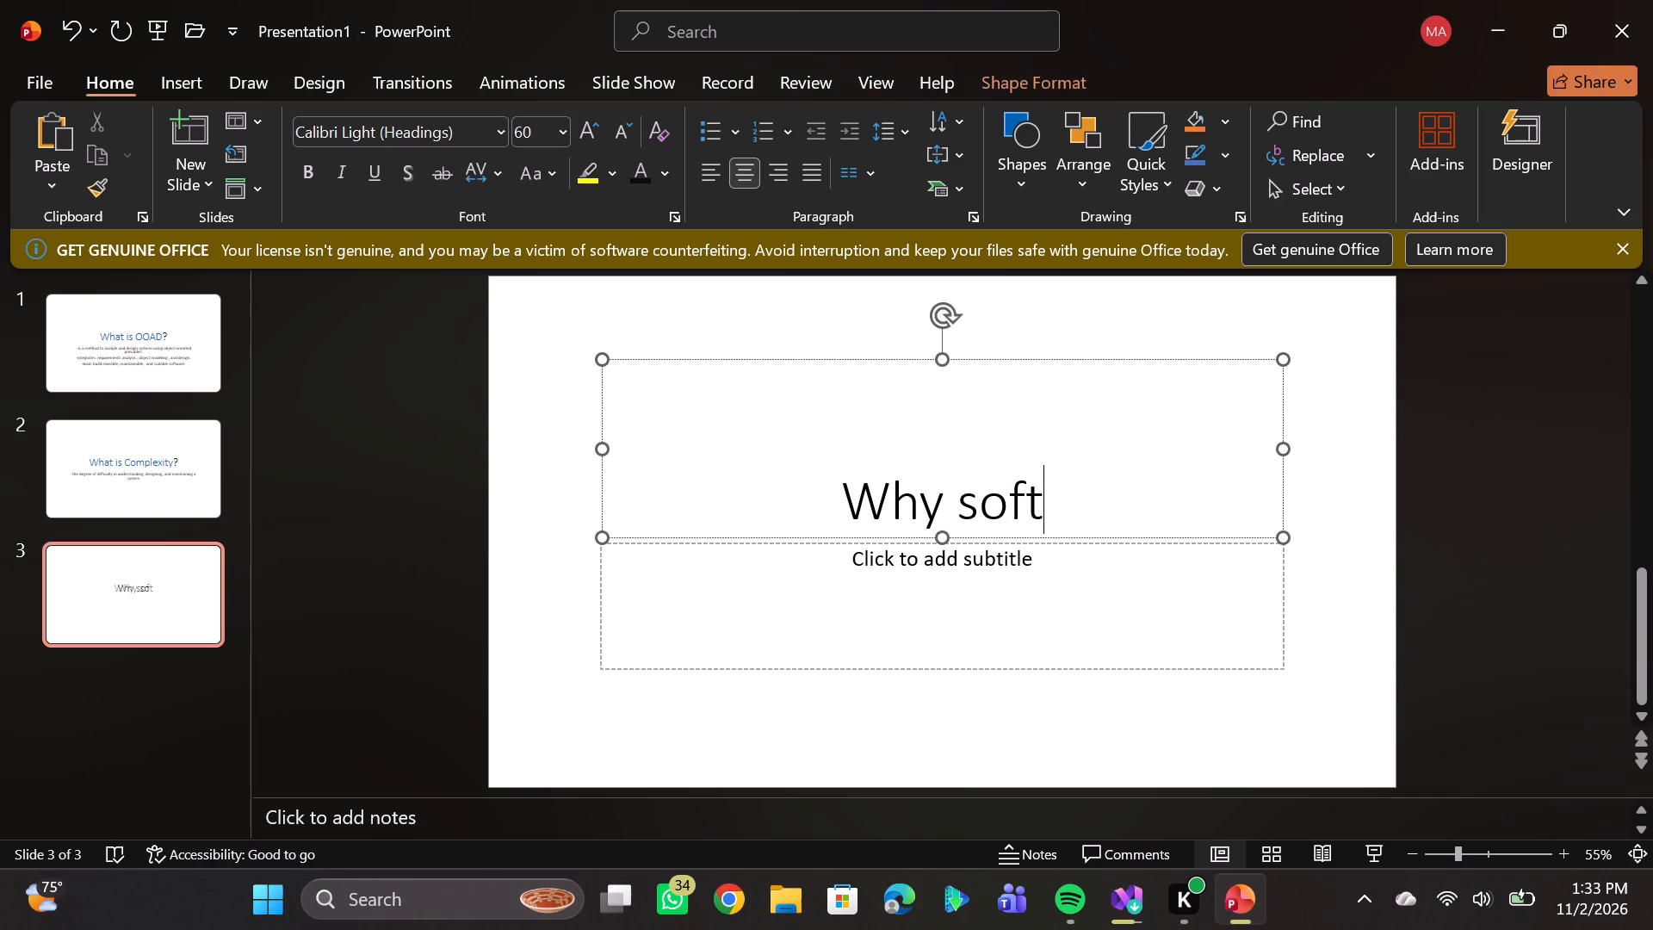
pyautogui.write('ware is complex')
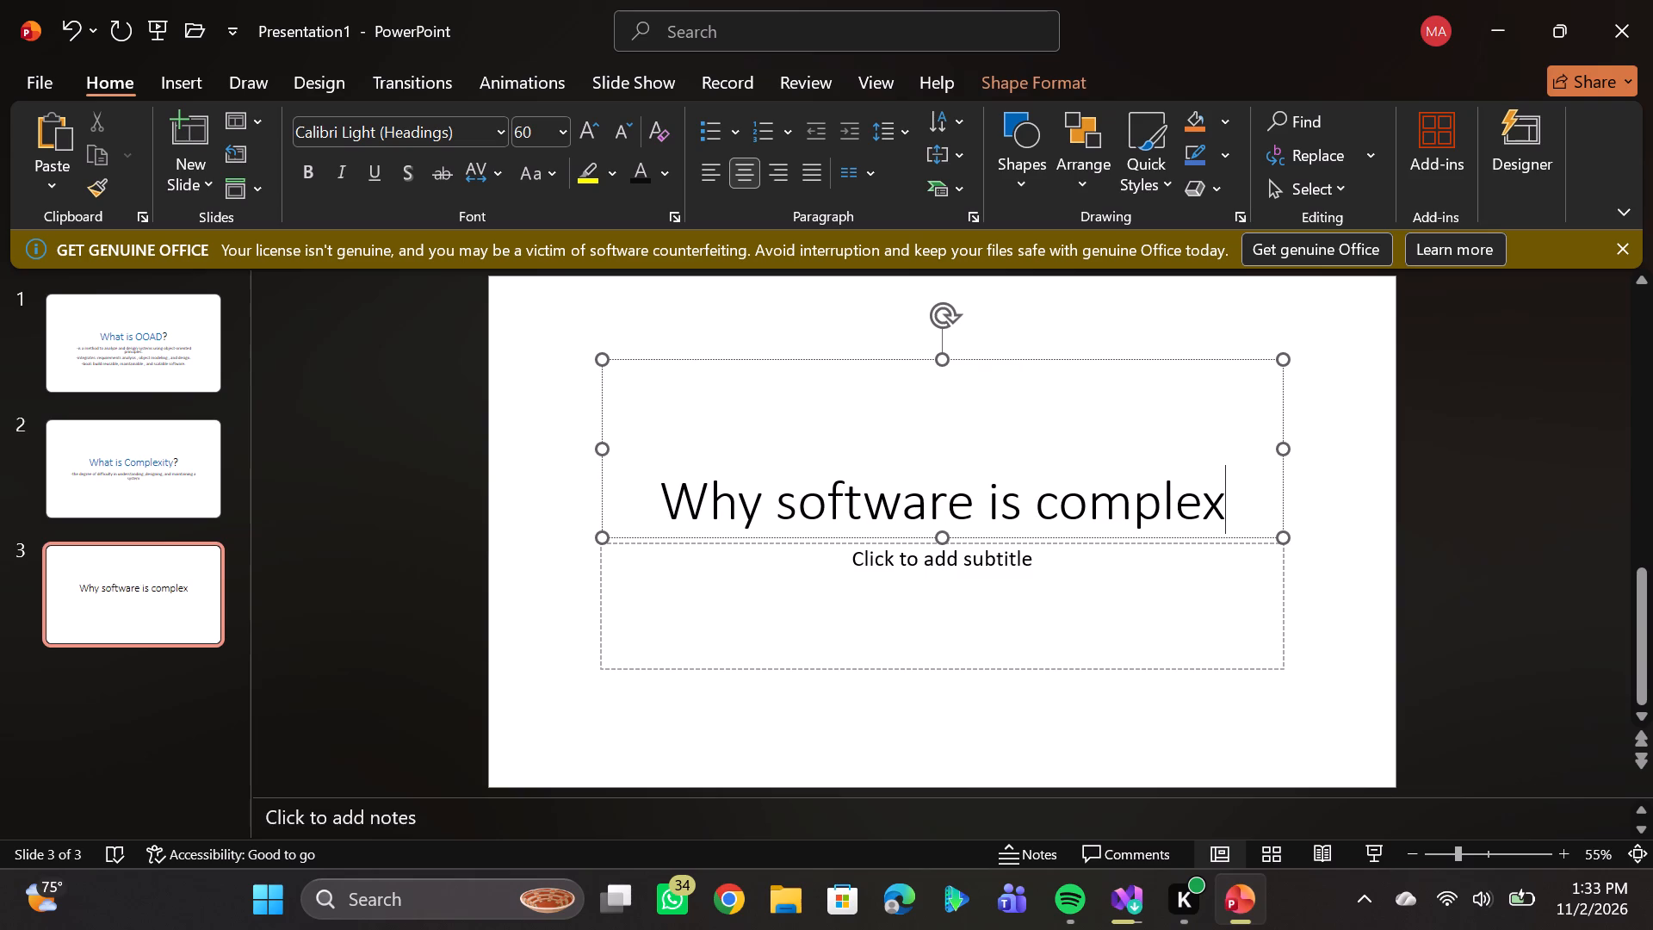
# Colour slide 3's whole title "Why software is complex" with the same standard blue as the other titles.
pyautogui.moveTo(655, 490); pyautogui.dragTo(1167, 510)
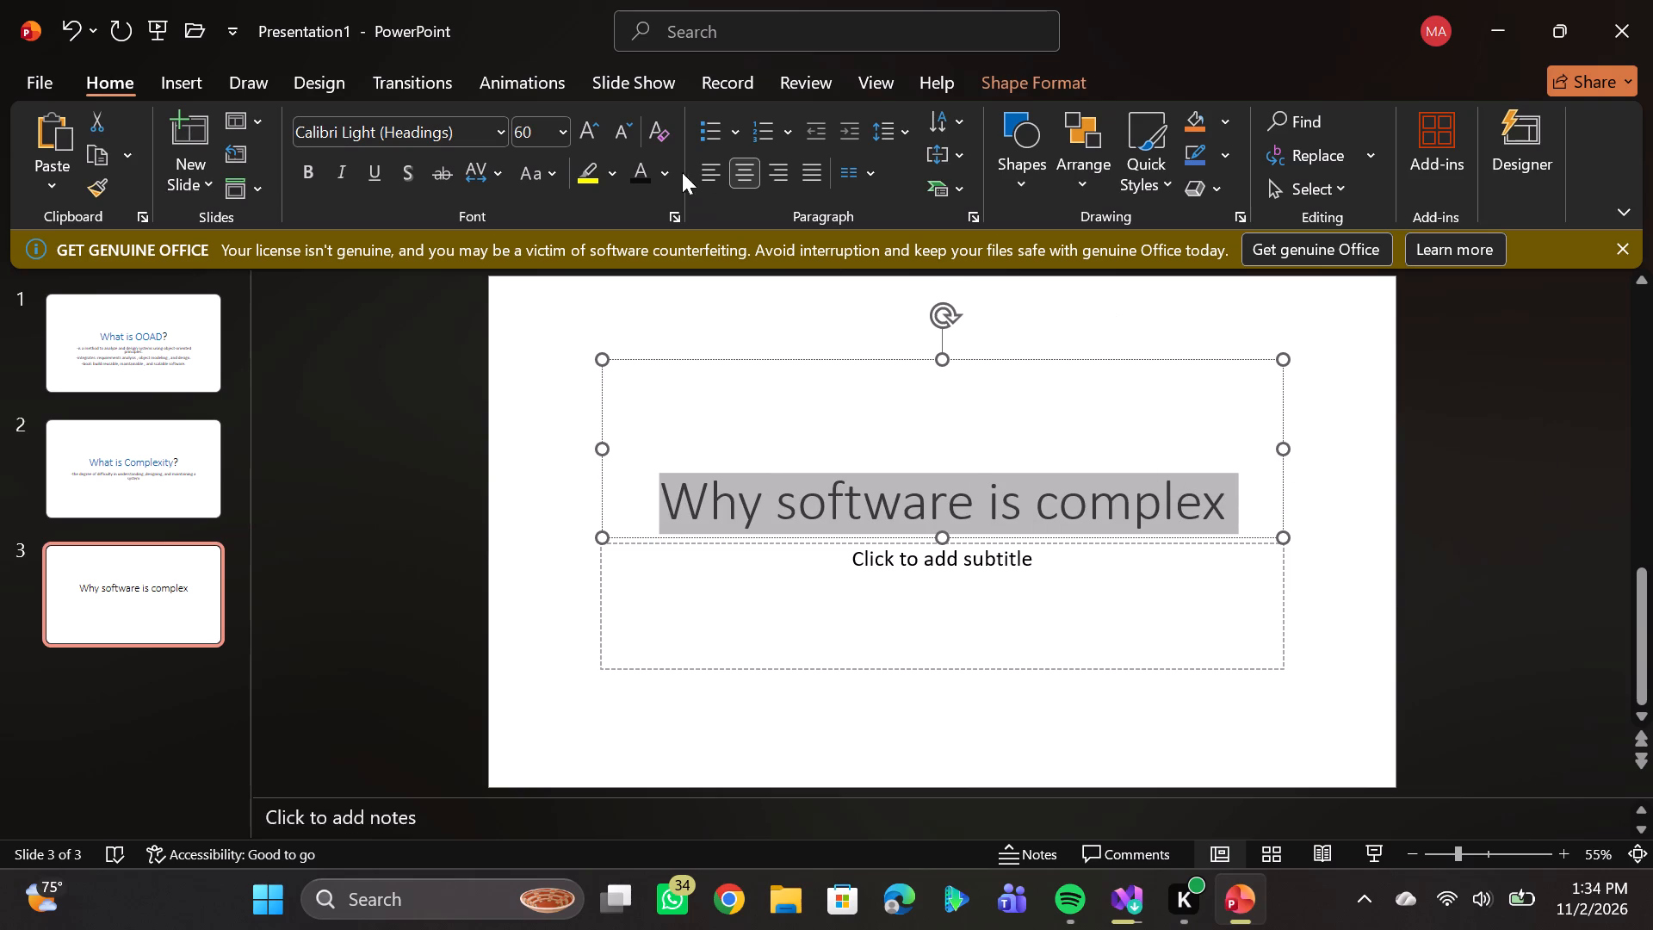
pyautogui.click(649, 168)
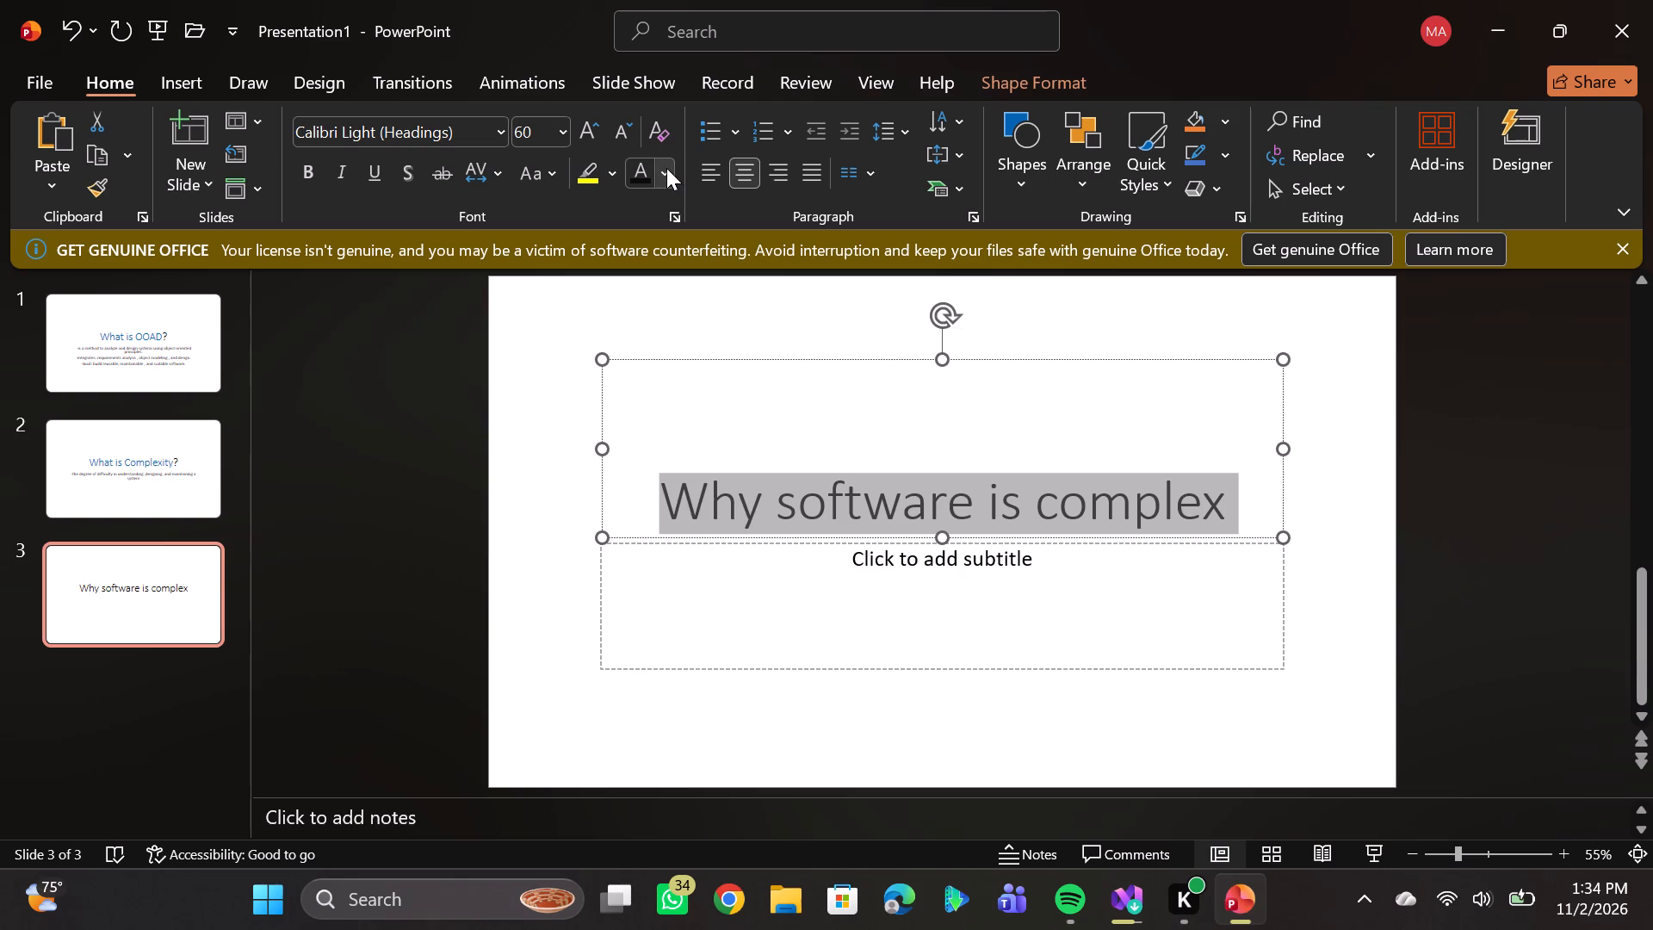
pyautogui.click(666, 168)
pyautogui.click(893, 565)
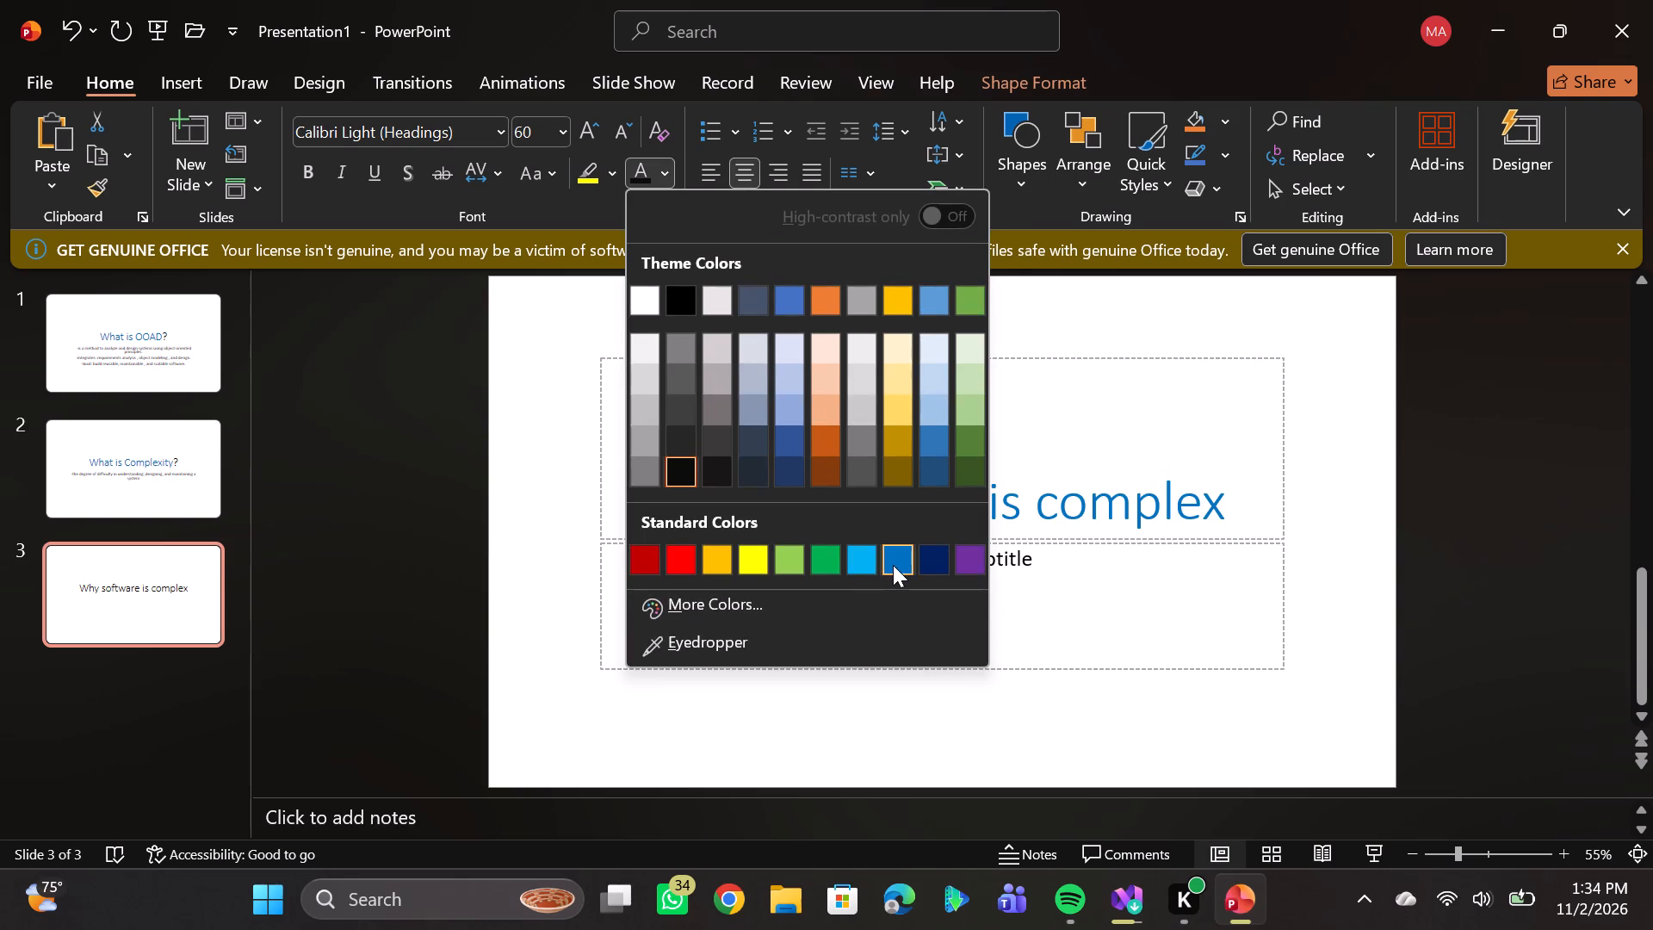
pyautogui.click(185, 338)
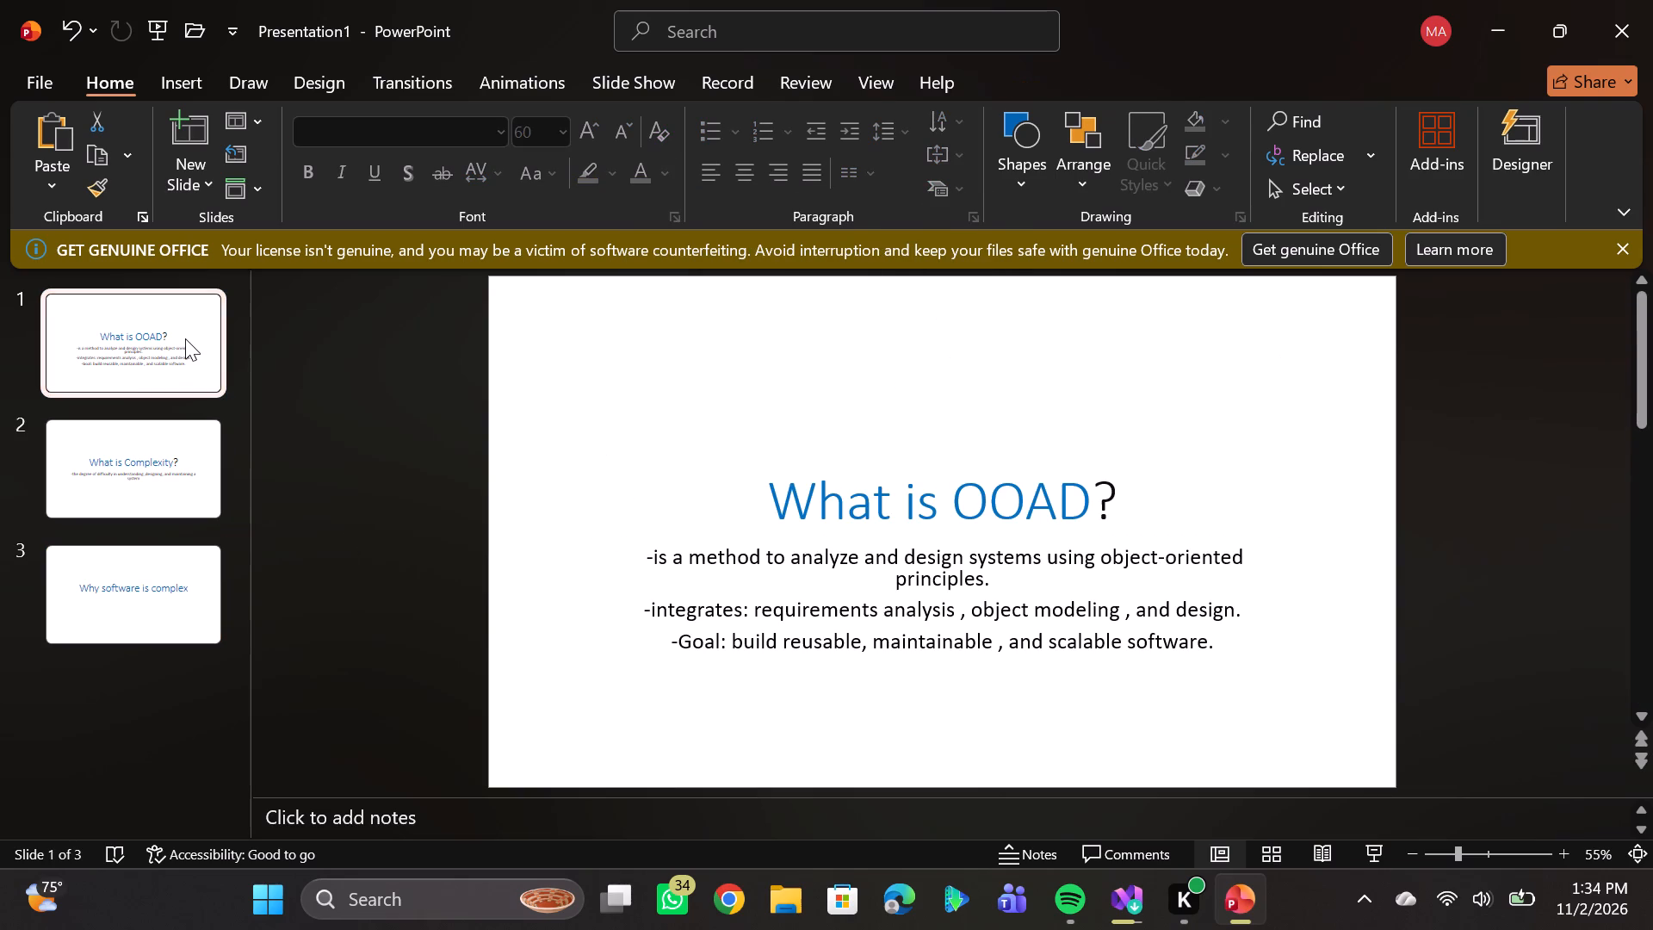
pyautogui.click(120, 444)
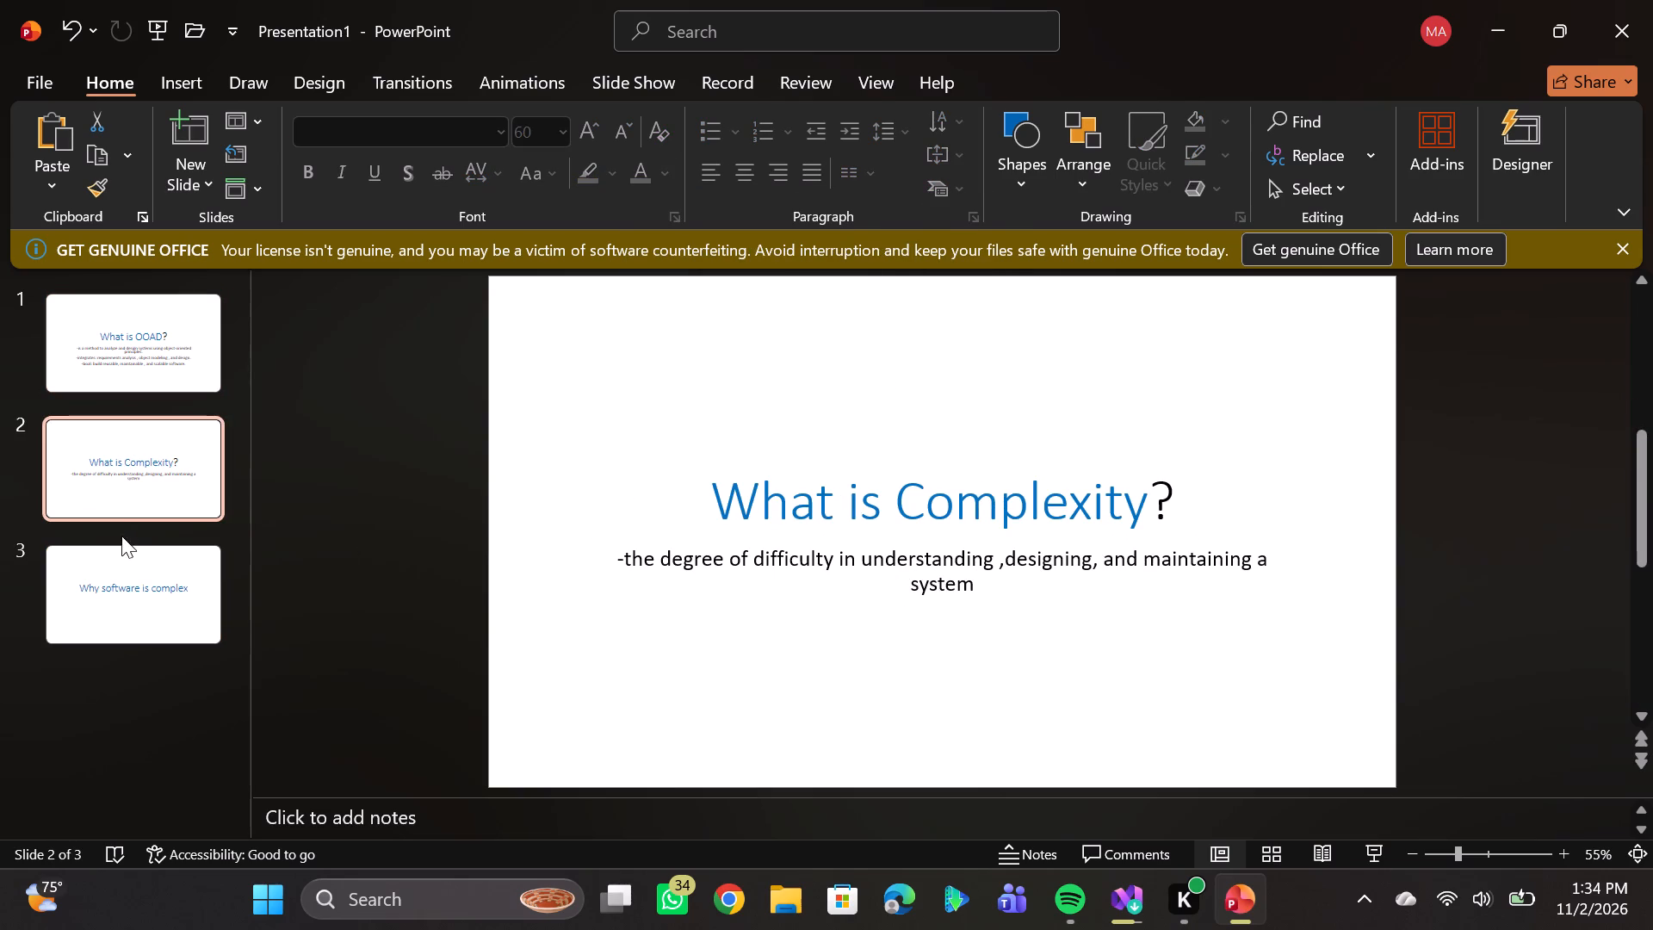
# Enter "Software complexity arises from:" as the first line of slide 3's subtitle.
pyautogui.click(134, 590)
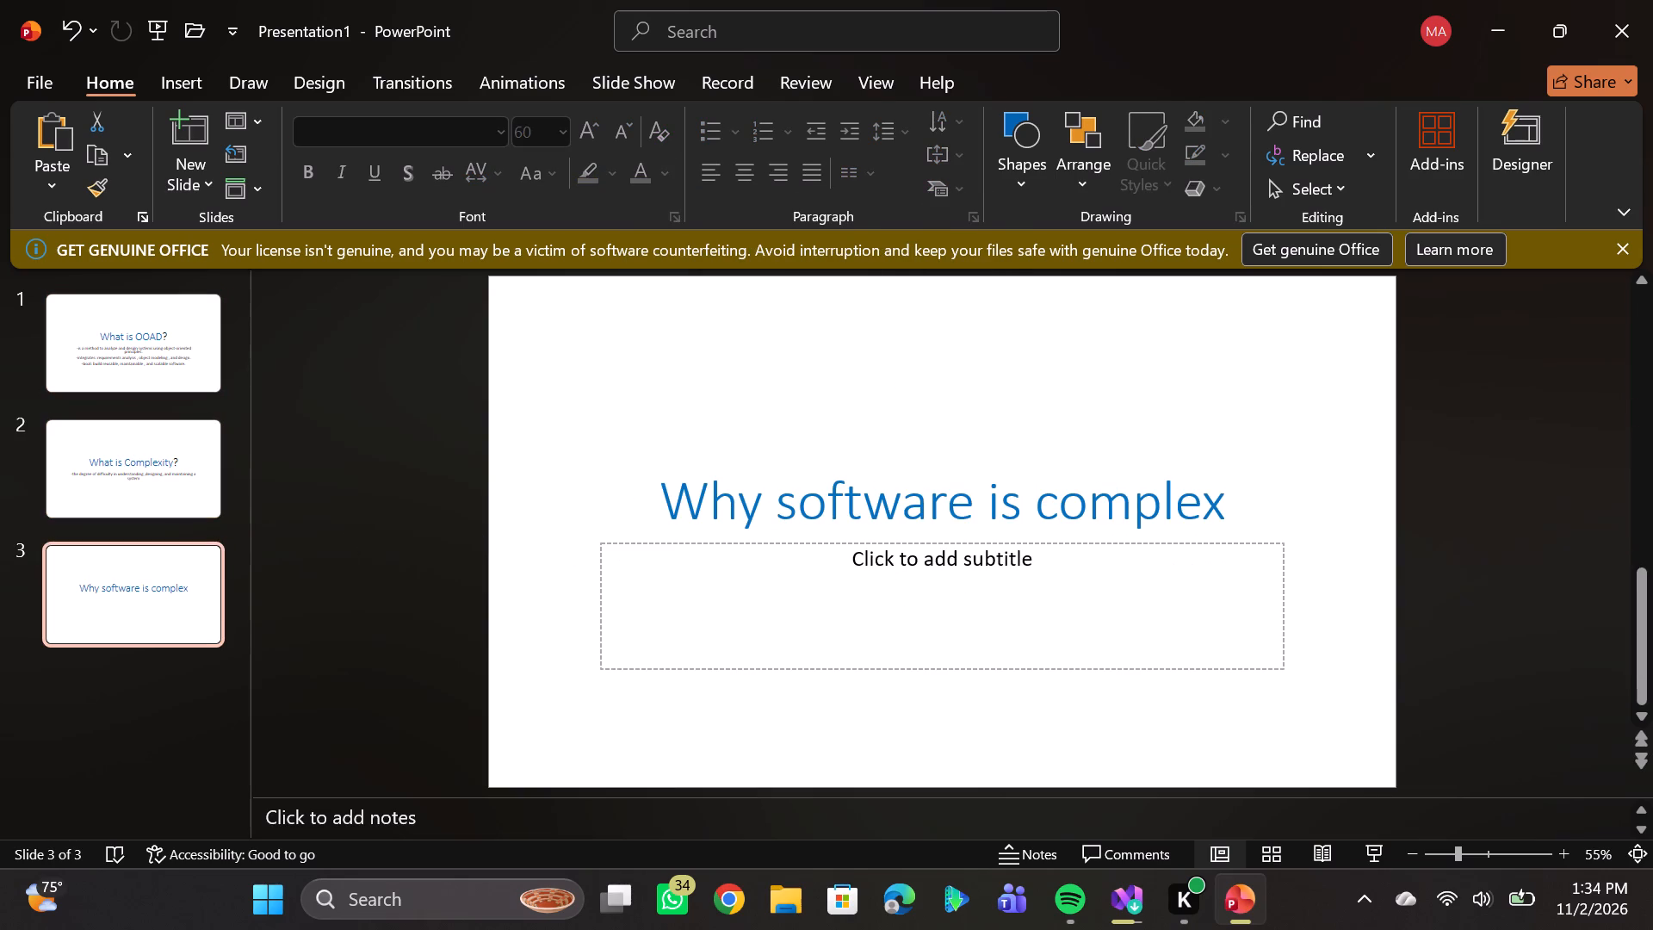
pyautogui.click(628, 583)
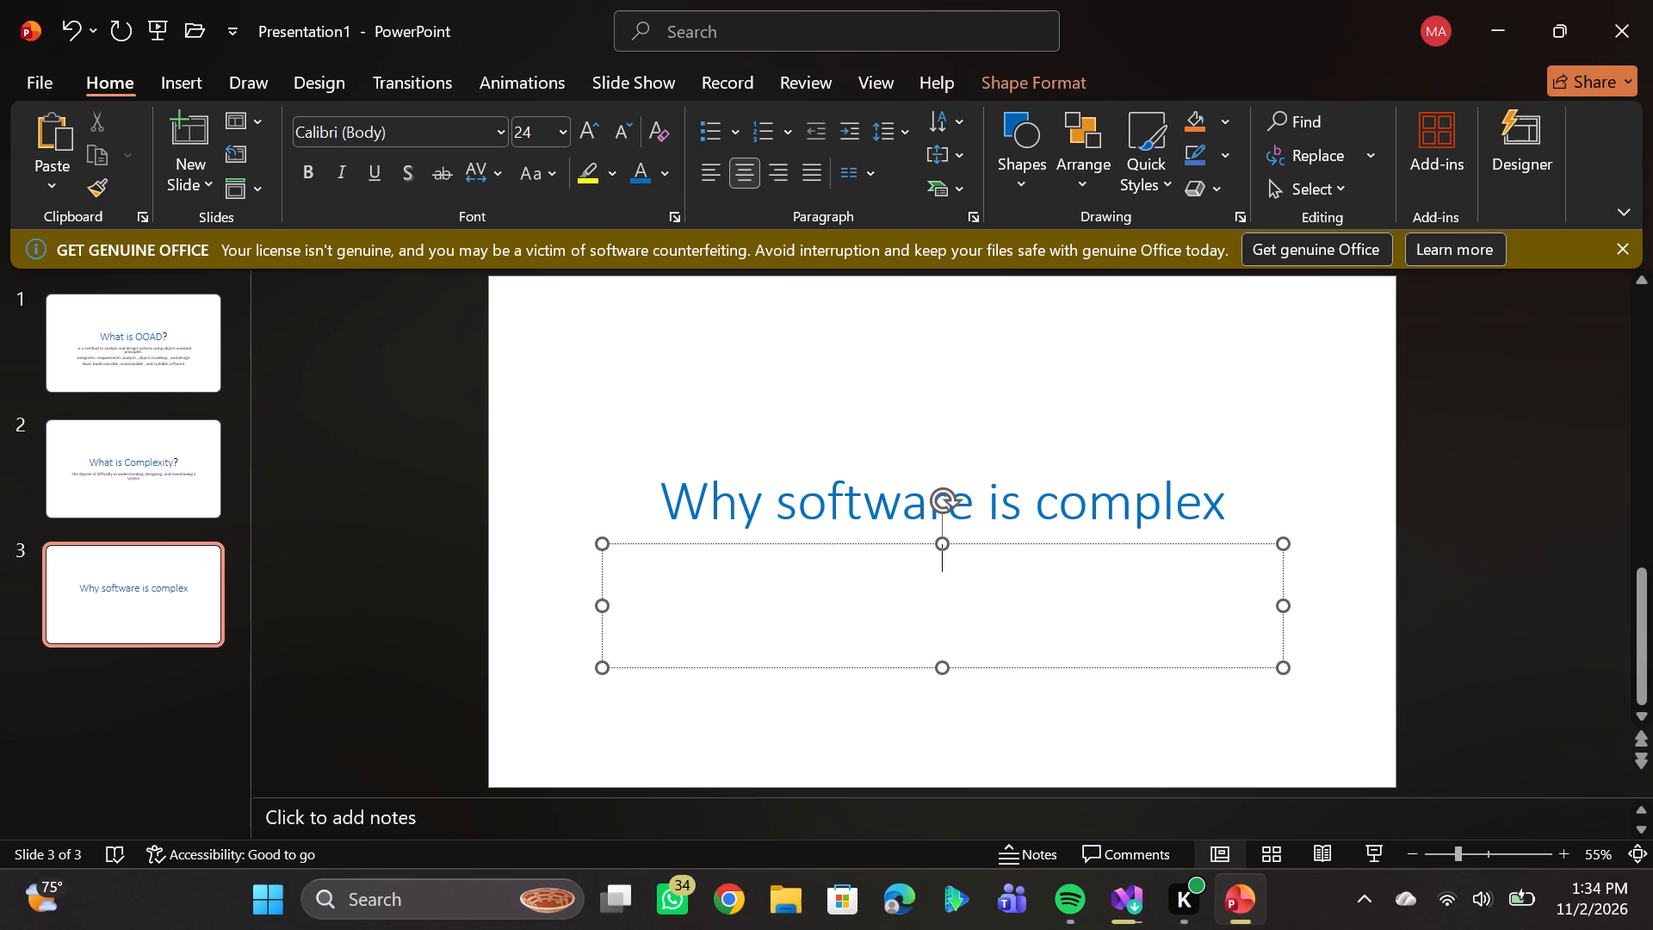
pyautogui.write('so')
pyautogui.click(643, 555)
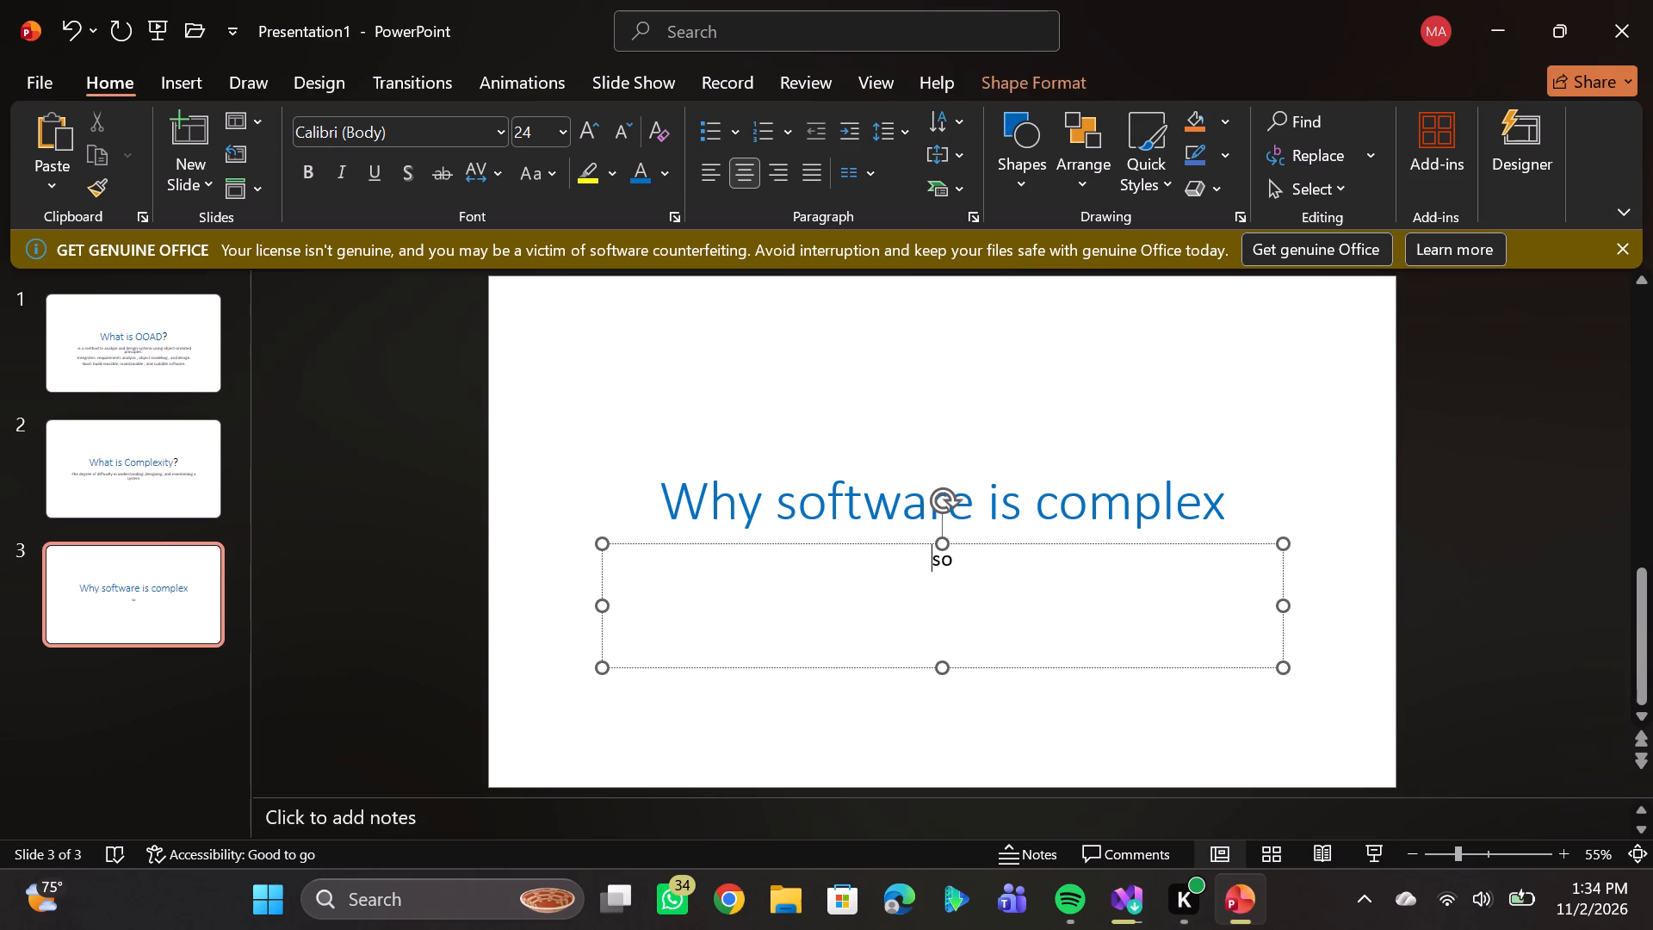
pyautogui.click(627, 569)
pyautogui.click(627, 569)
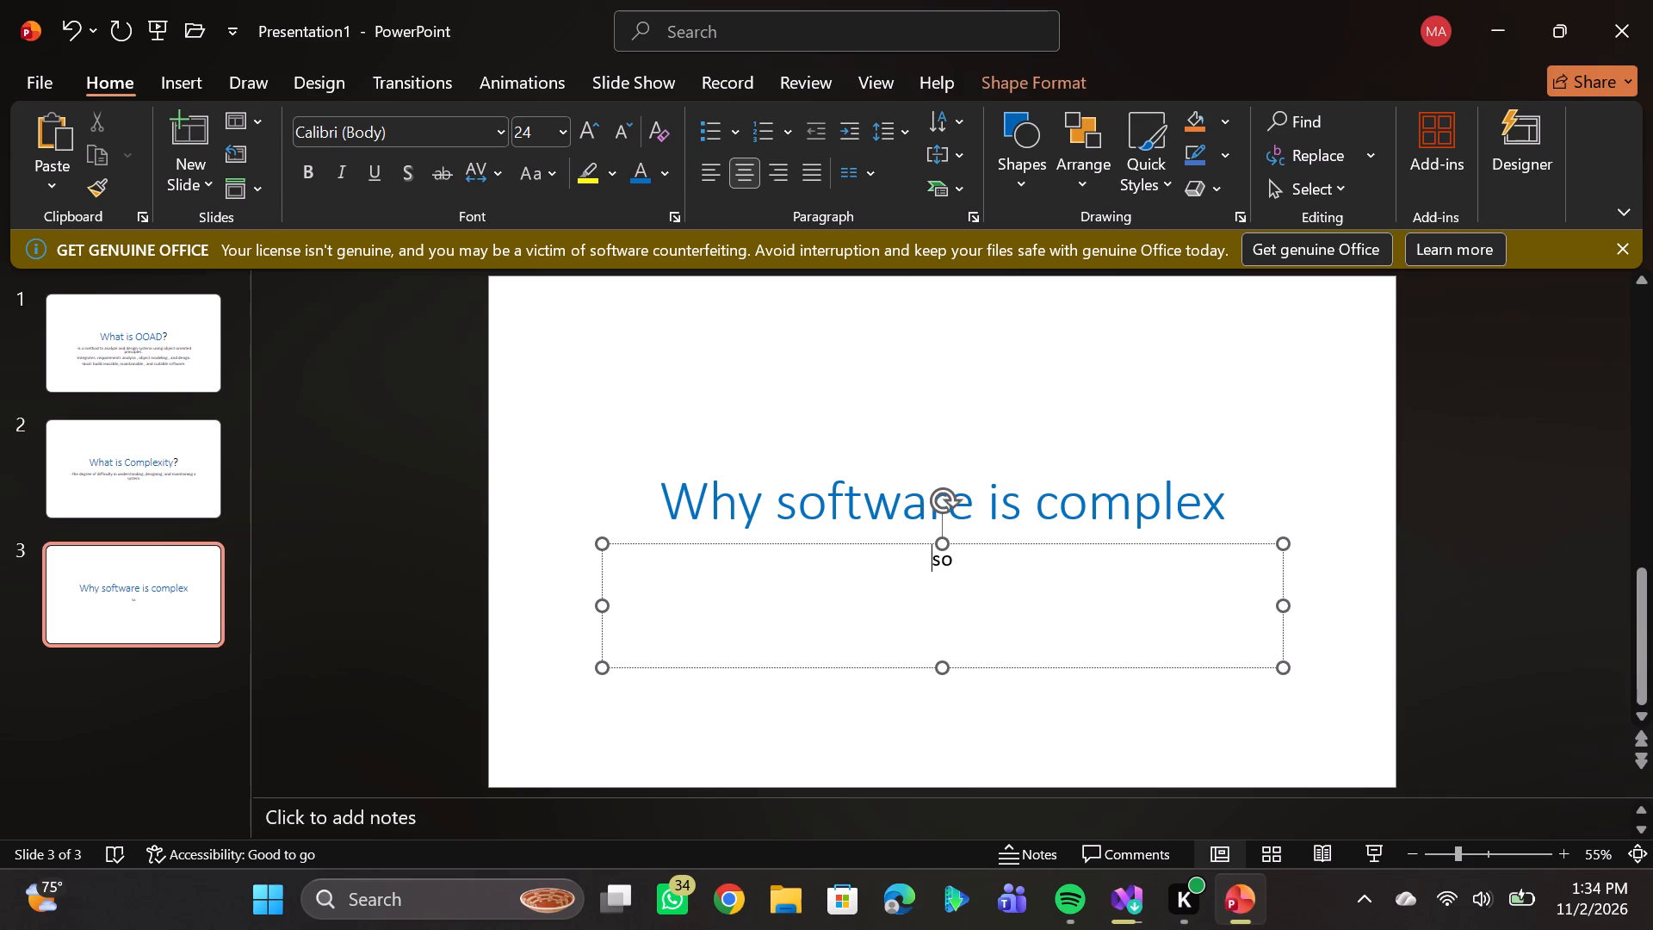
pyautogui.click(627, 569)
pyautogui.write('ss')
pyautogui.click(925, 565)
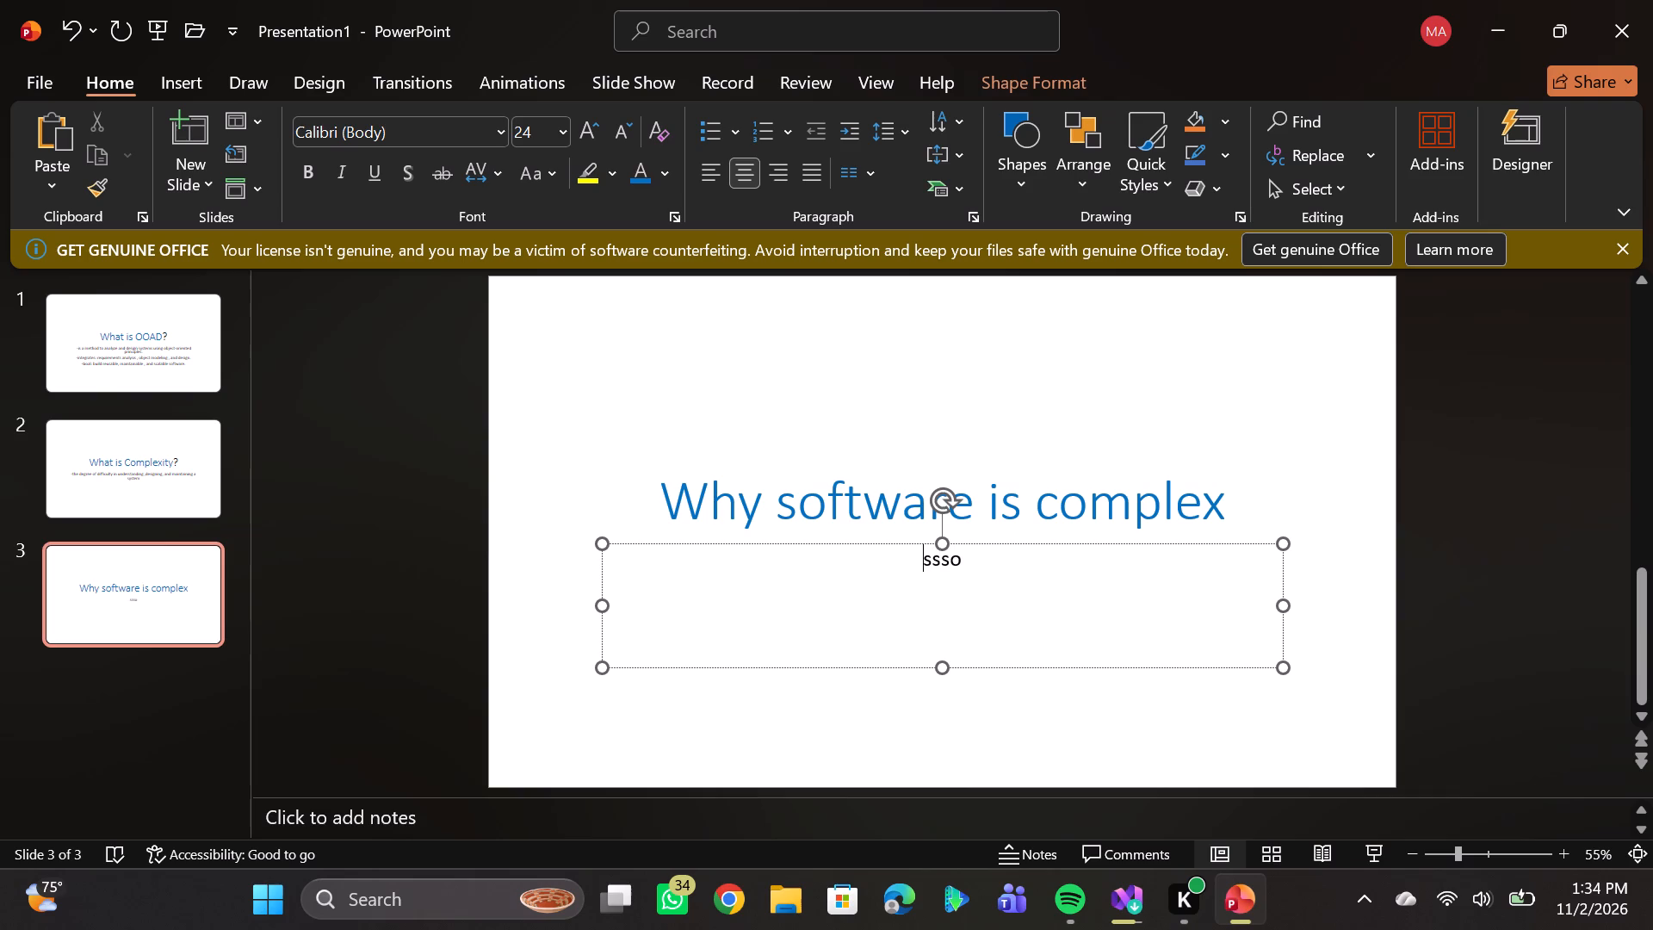
pyautogui.click(994, 576)
pyautogui.press('BackSpace')
pyautogui.press('BackSpace')
pyautogui.press('BackSpace')
pyautogui.press('BackSpace')
pyautogui.press('s')
pyautogui.write('OFT')
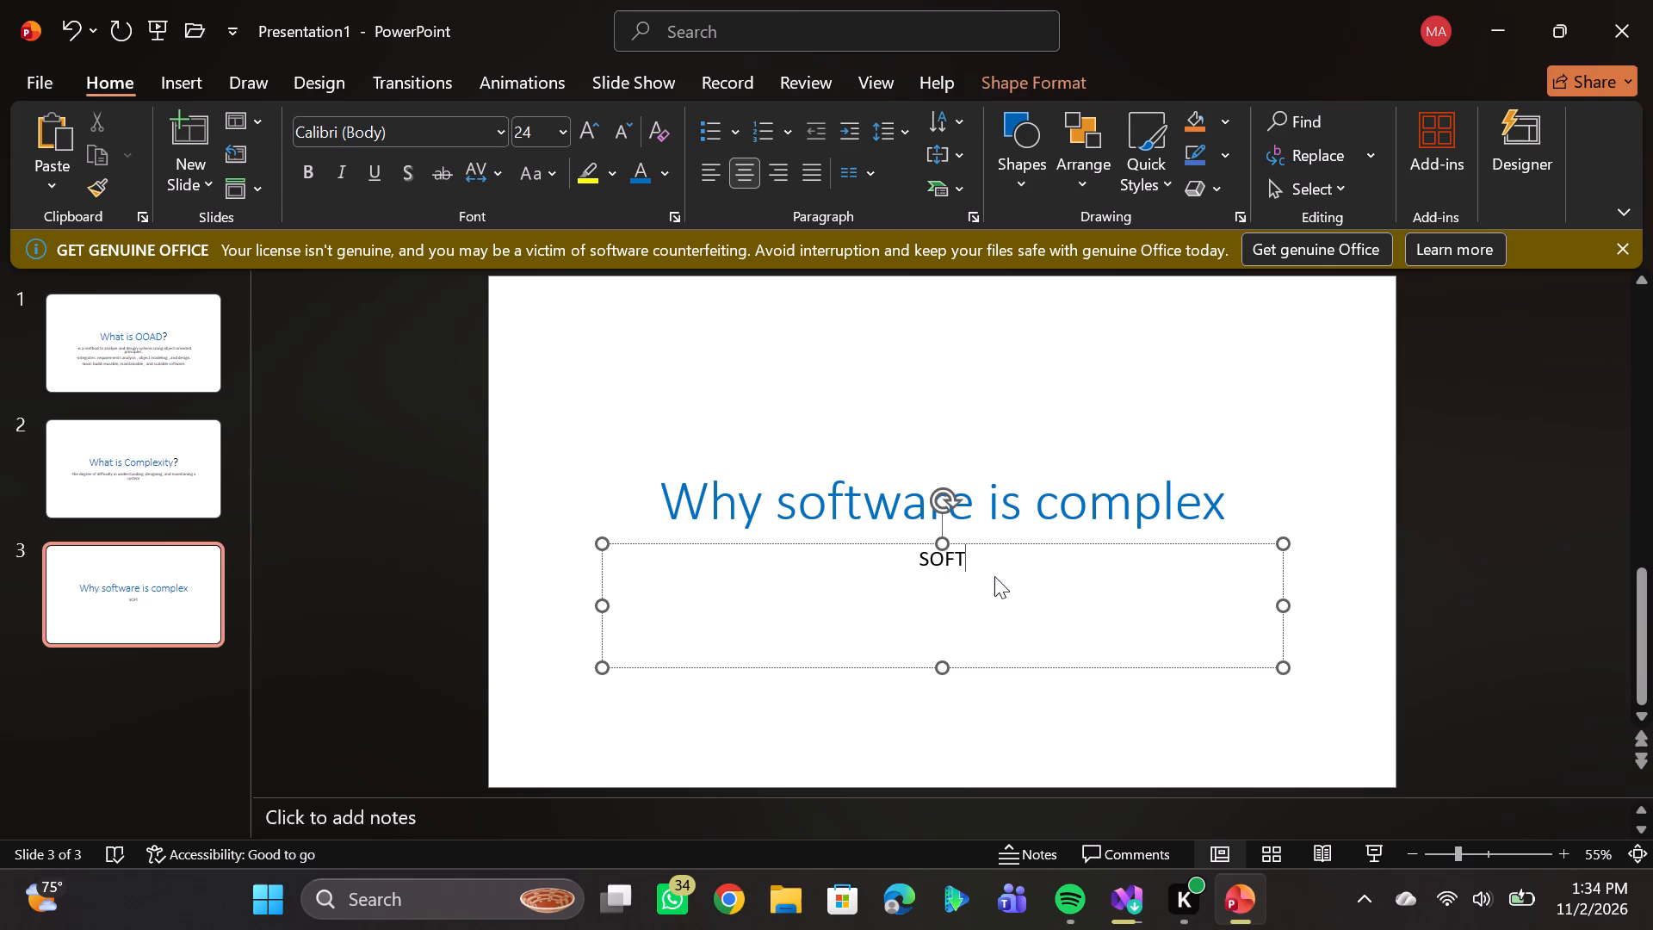
pyautogui.press('BackSpace')
pyautogui.press('BackSpace')
pyautogui.press('BackSpace')
pyautogui.press('o')
pyautogui.write('ftware')
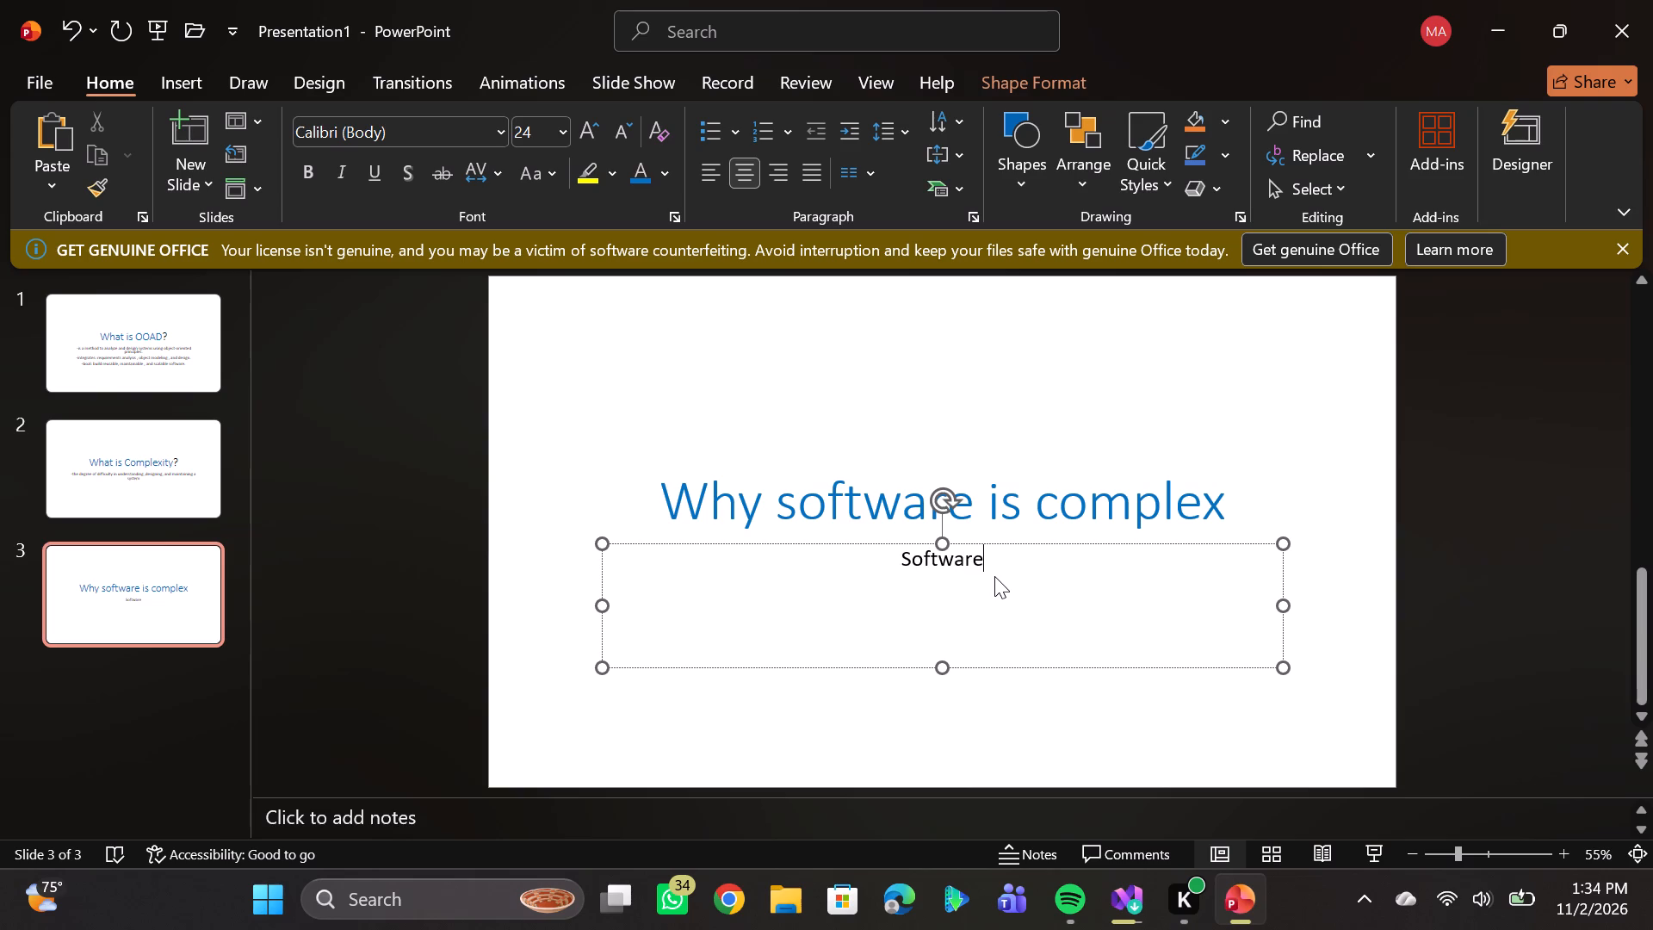
pyautogui.press('space')
pyautogui.write('complexity')
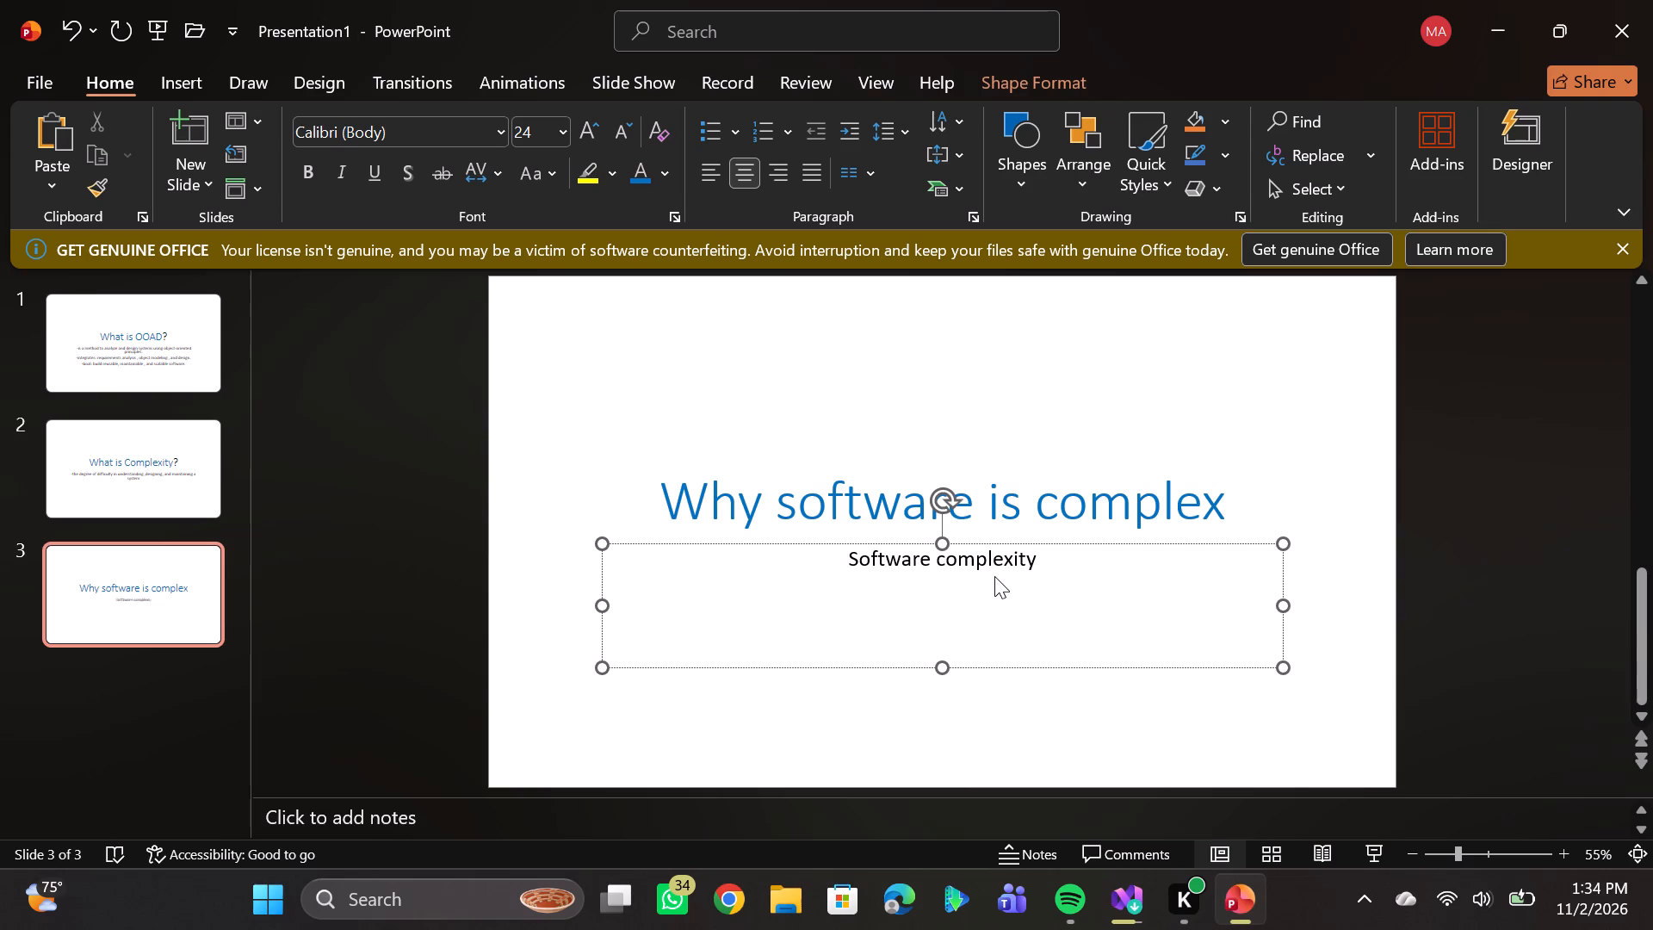
pyautogui.press('space')
pyautogui.write('arises')
pyautogui.press('space')
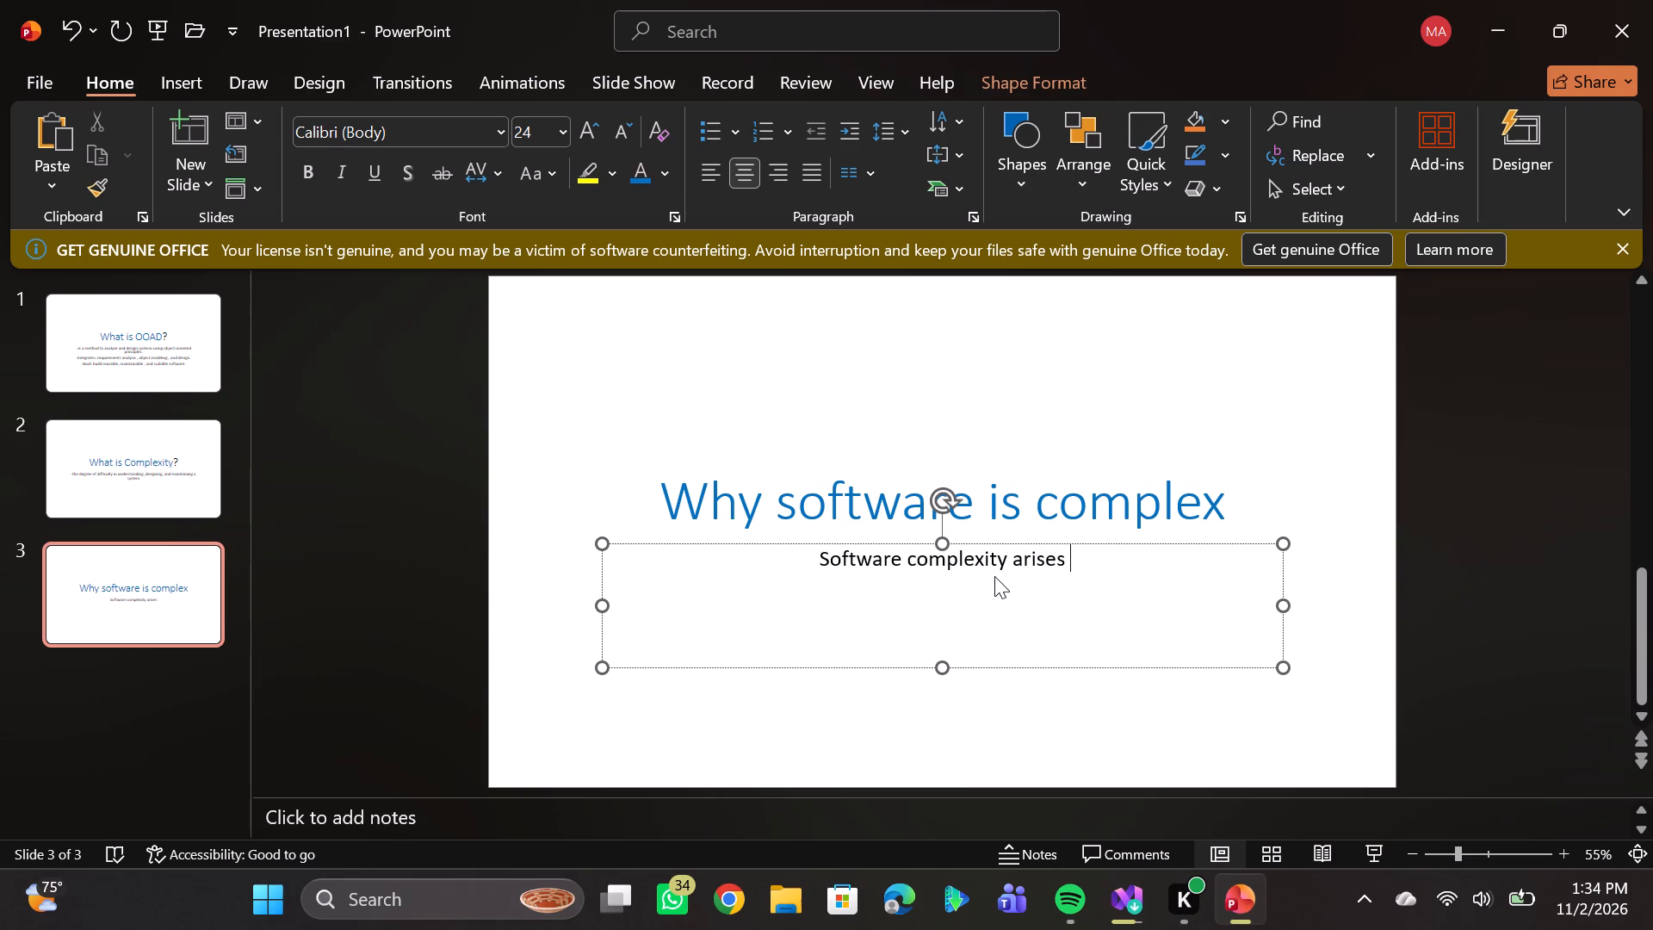
pyautogui.write('from')
pyautogui.hotkey('shift', ':')
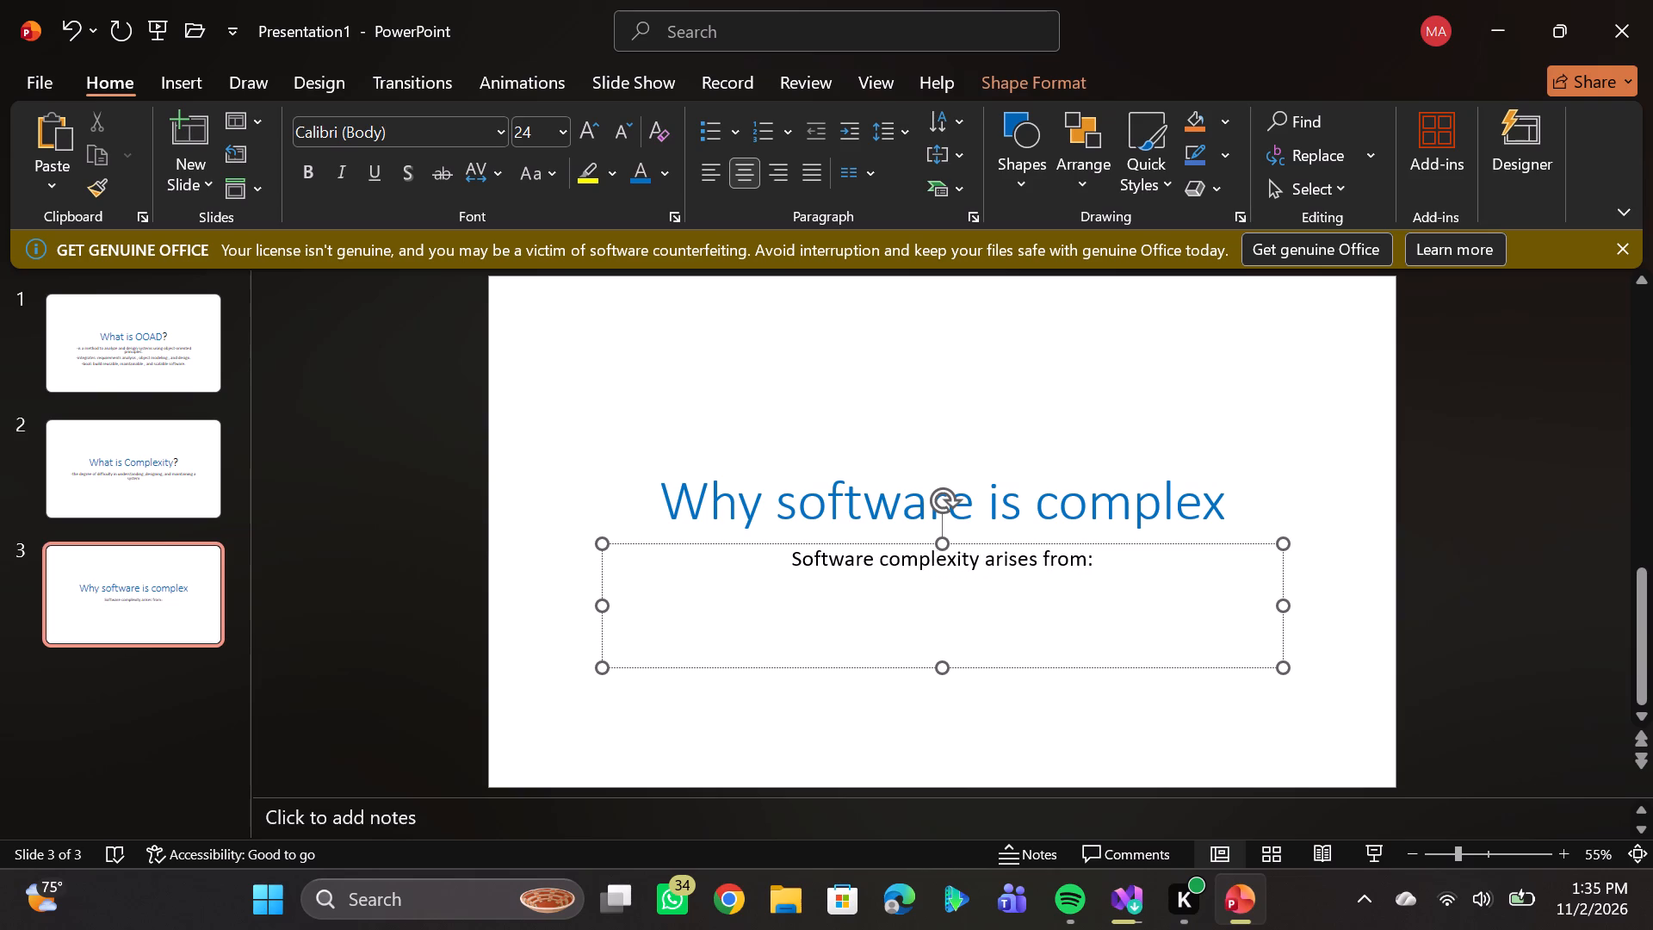
# Add "1.Problem domain" on a new line below "Software complexity arises from:" in slide 3's subtitle.
pyautogui.press('Return')
pyautogui.press('1')
pyautogui.press('.')
pyautogui.write('pro')
pyautogui.press('BackSpace')
pyautogui.press('BackSpace')
pyautogui.press('BackSpace')
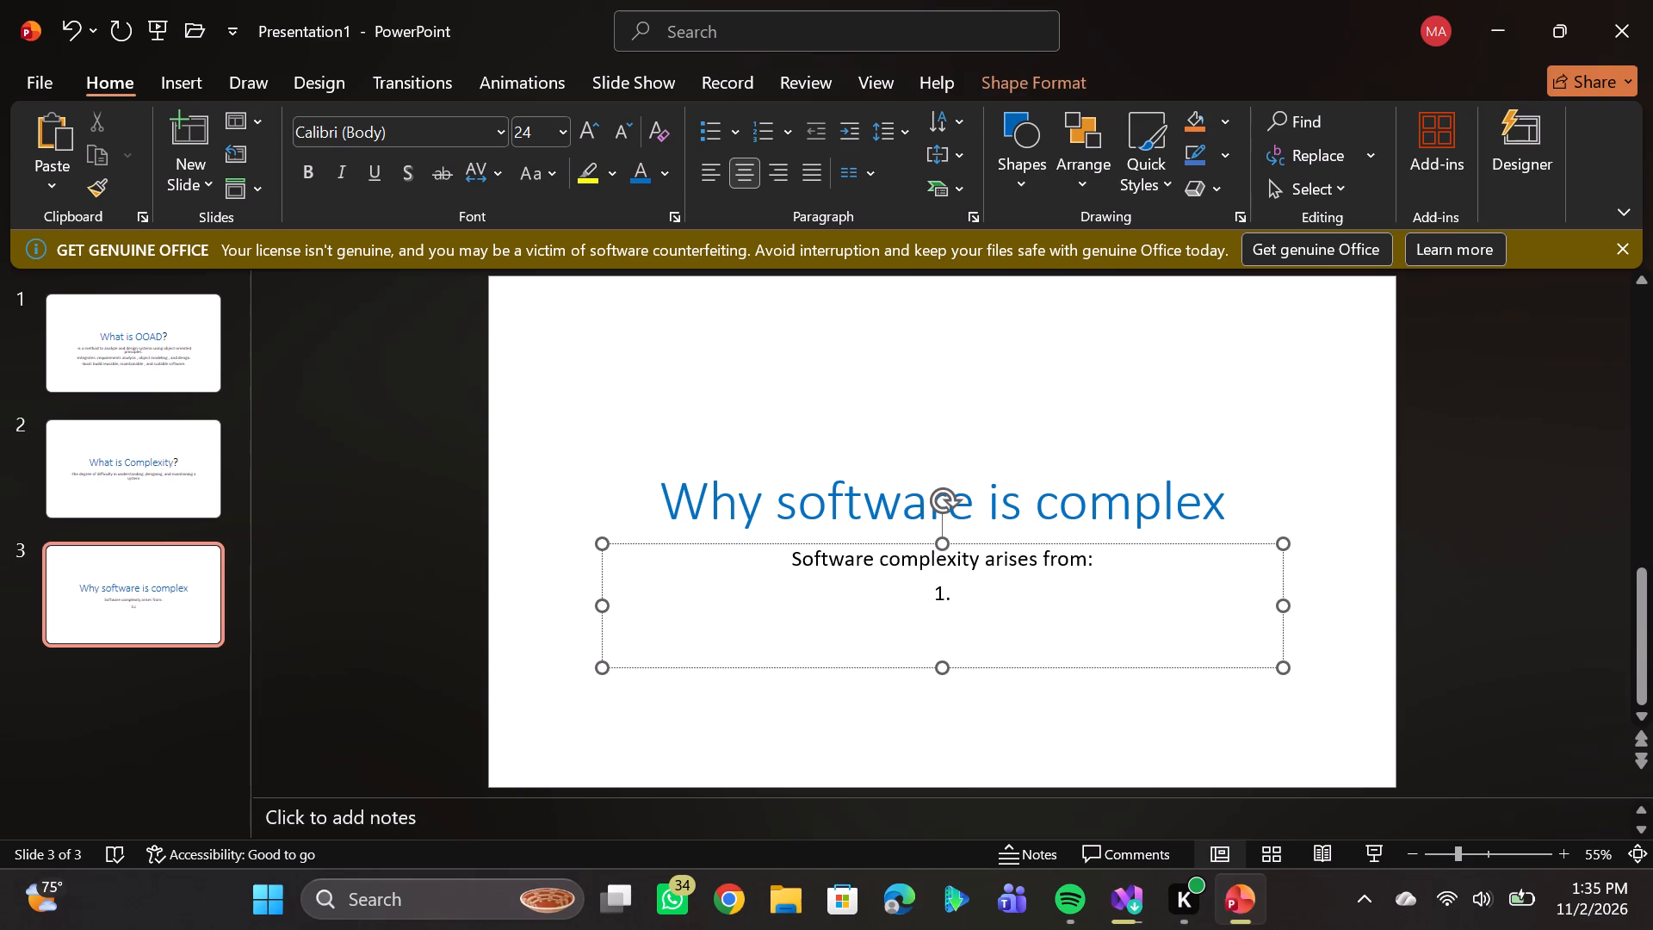
pyautogui.press('p')
pyautogui.write('ro')
pyautogui.write('bledm')
pyautogui.press('BackSpace')
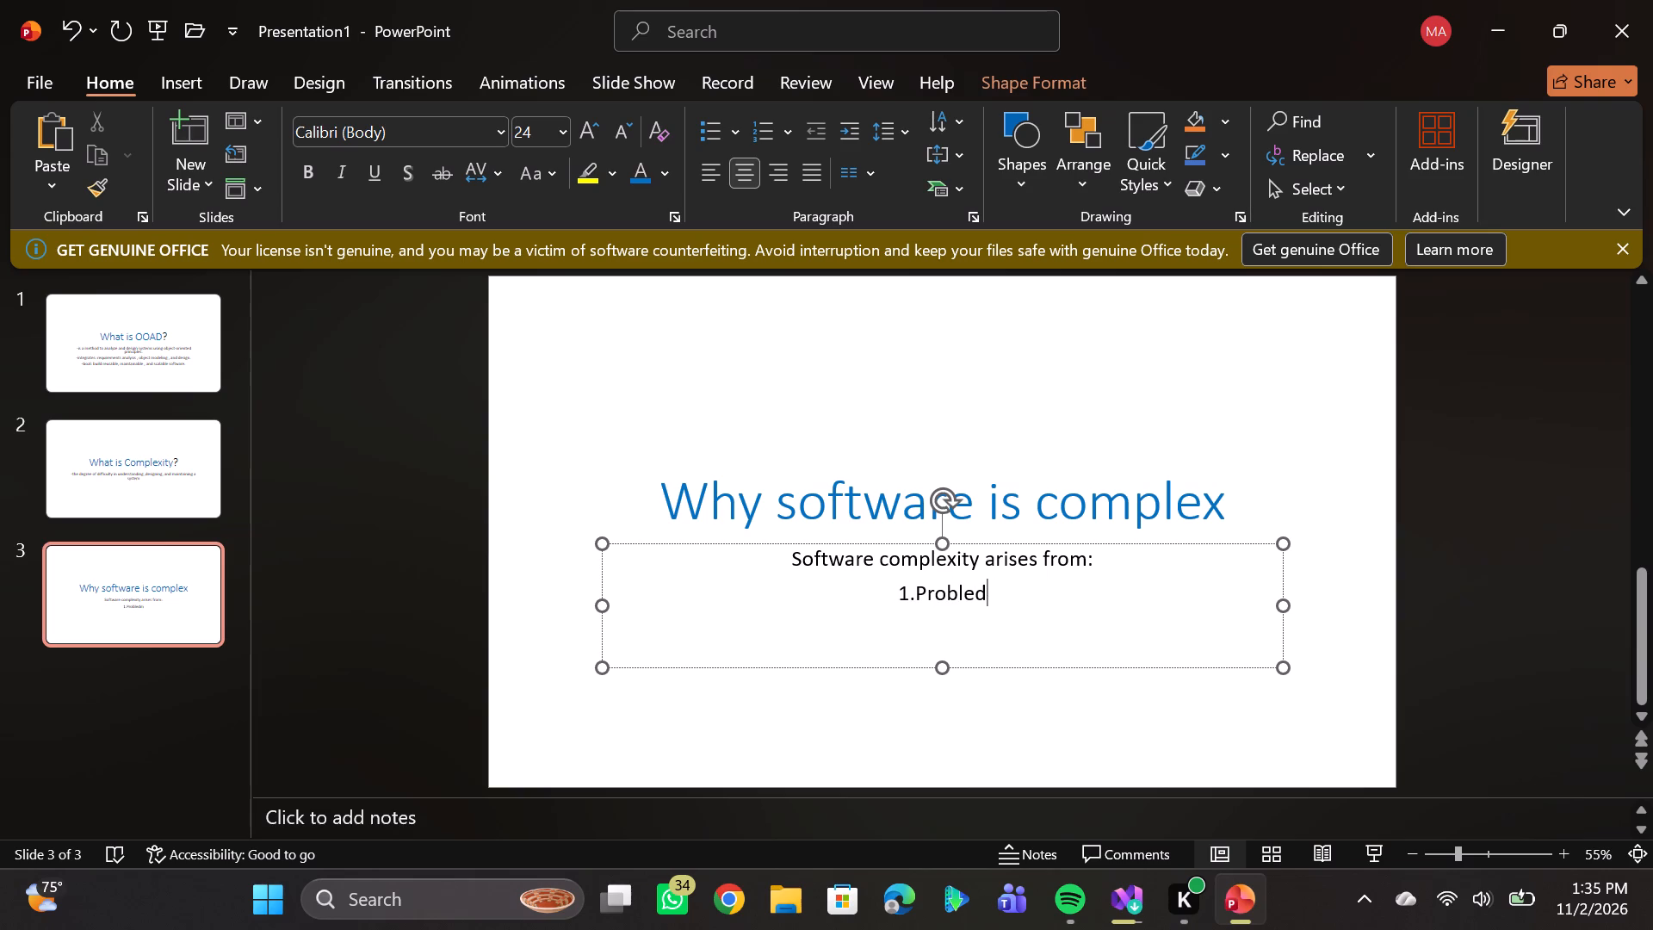
pyautogui.press('BackSpace')
pyautogui.write('m domain')
# Add "2.Development process" on a new line below "1.Problem domain" in slide 3's subtitle.
pyautogui.press('Return')
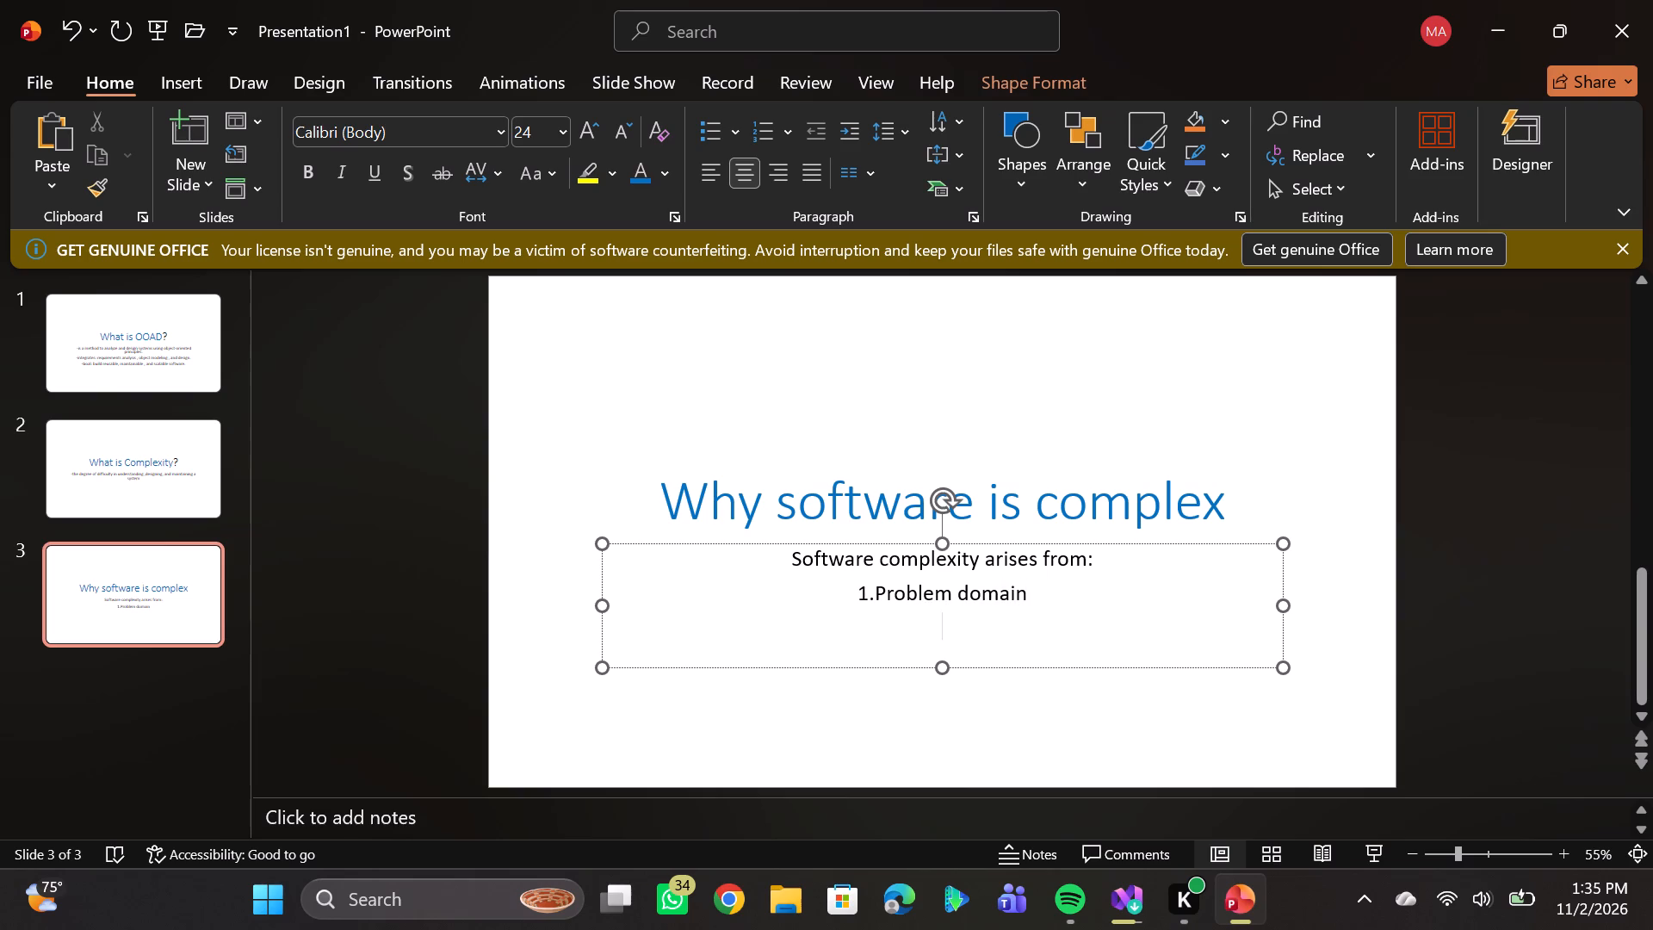
pyautogui.click(1037, 597)
pyautogui.press('2')
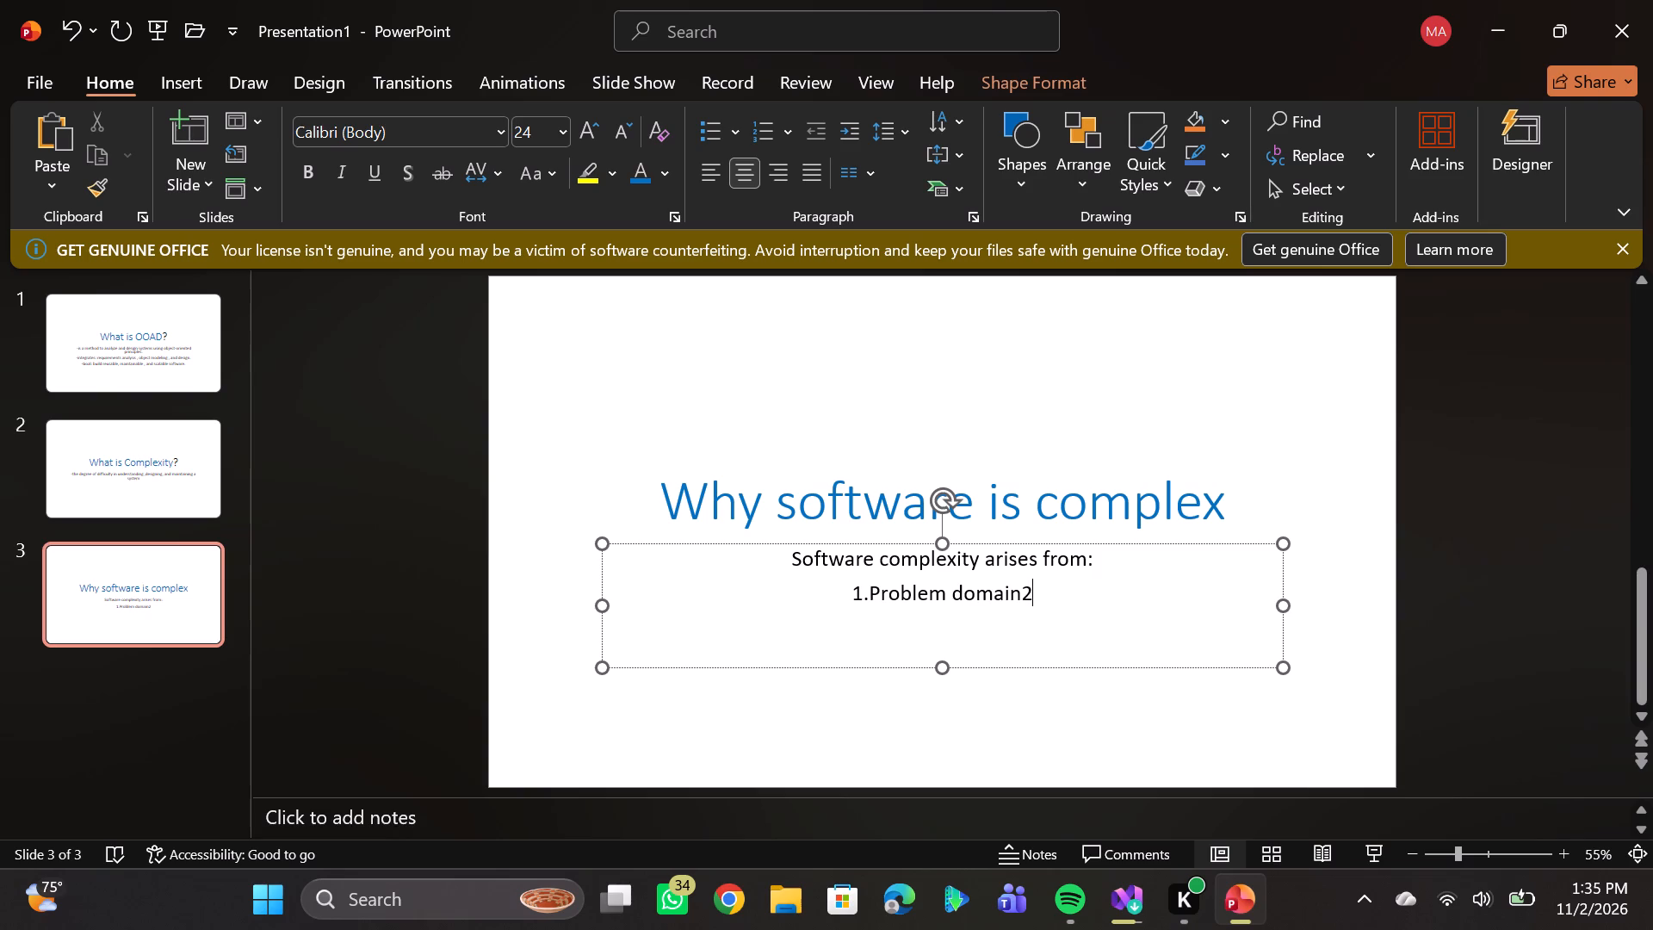
pyautogui.press('BackSpace')
pyautogui.press('Return')
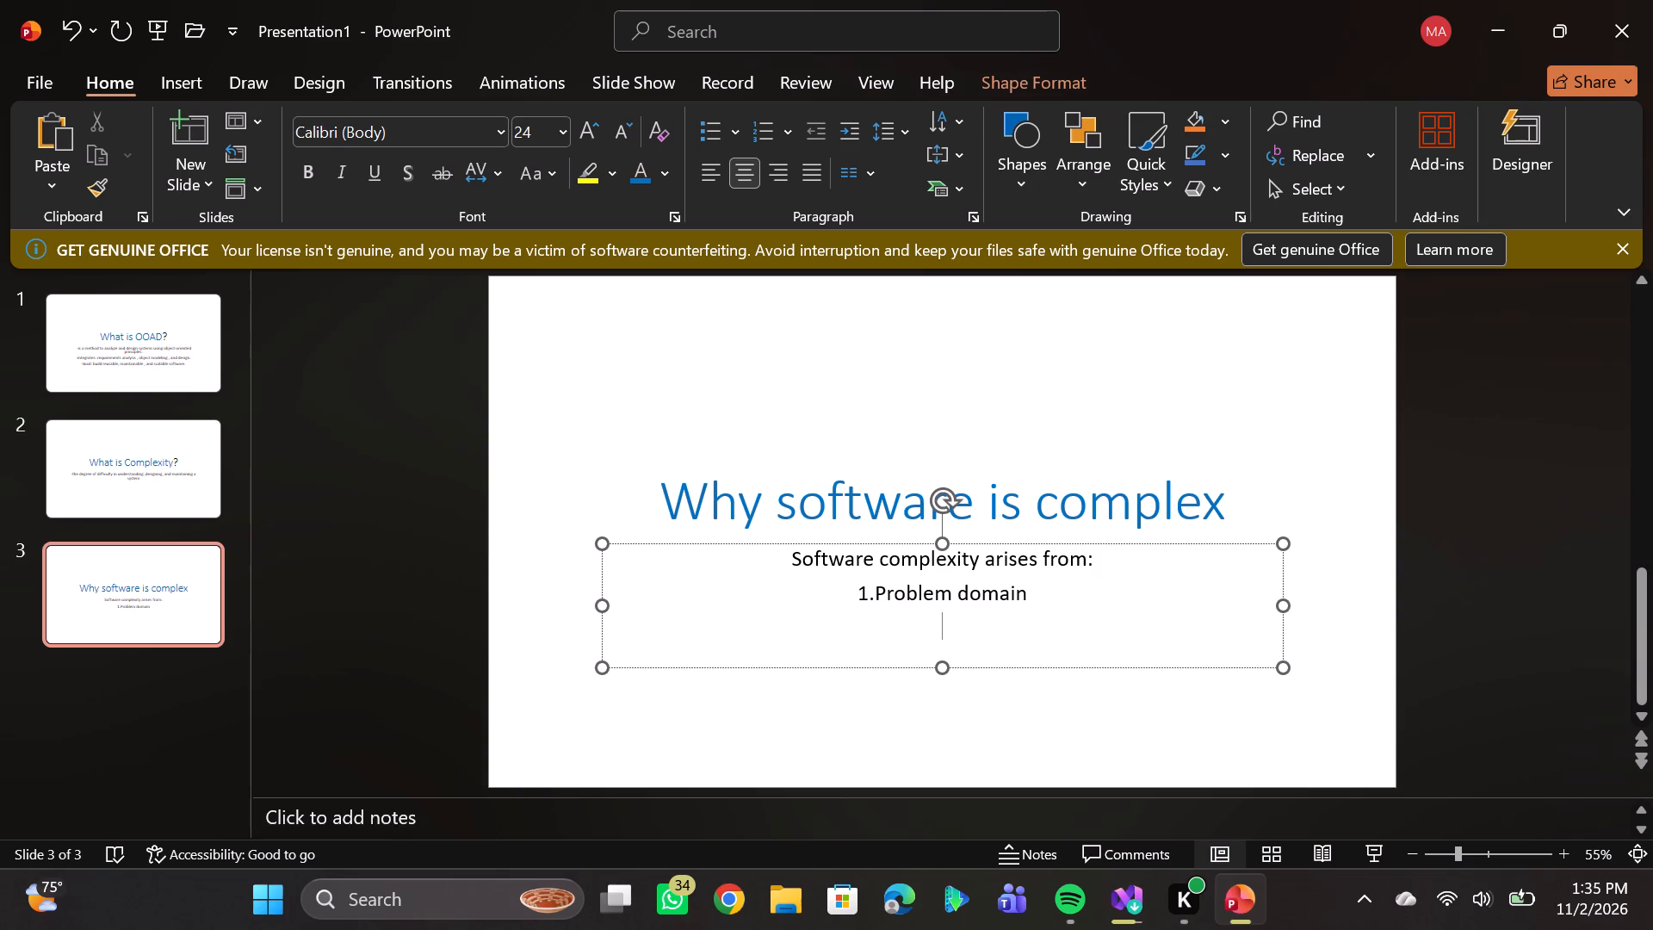
pyautogui.press('2')
pyautogui.press('.')
pyautogui.write('deve')
pyautogui.press('BackSpace')
pyautogui.press('BackSpace')
pyautogui.press('BackSpace')
pyautogui.press('BackSpace')
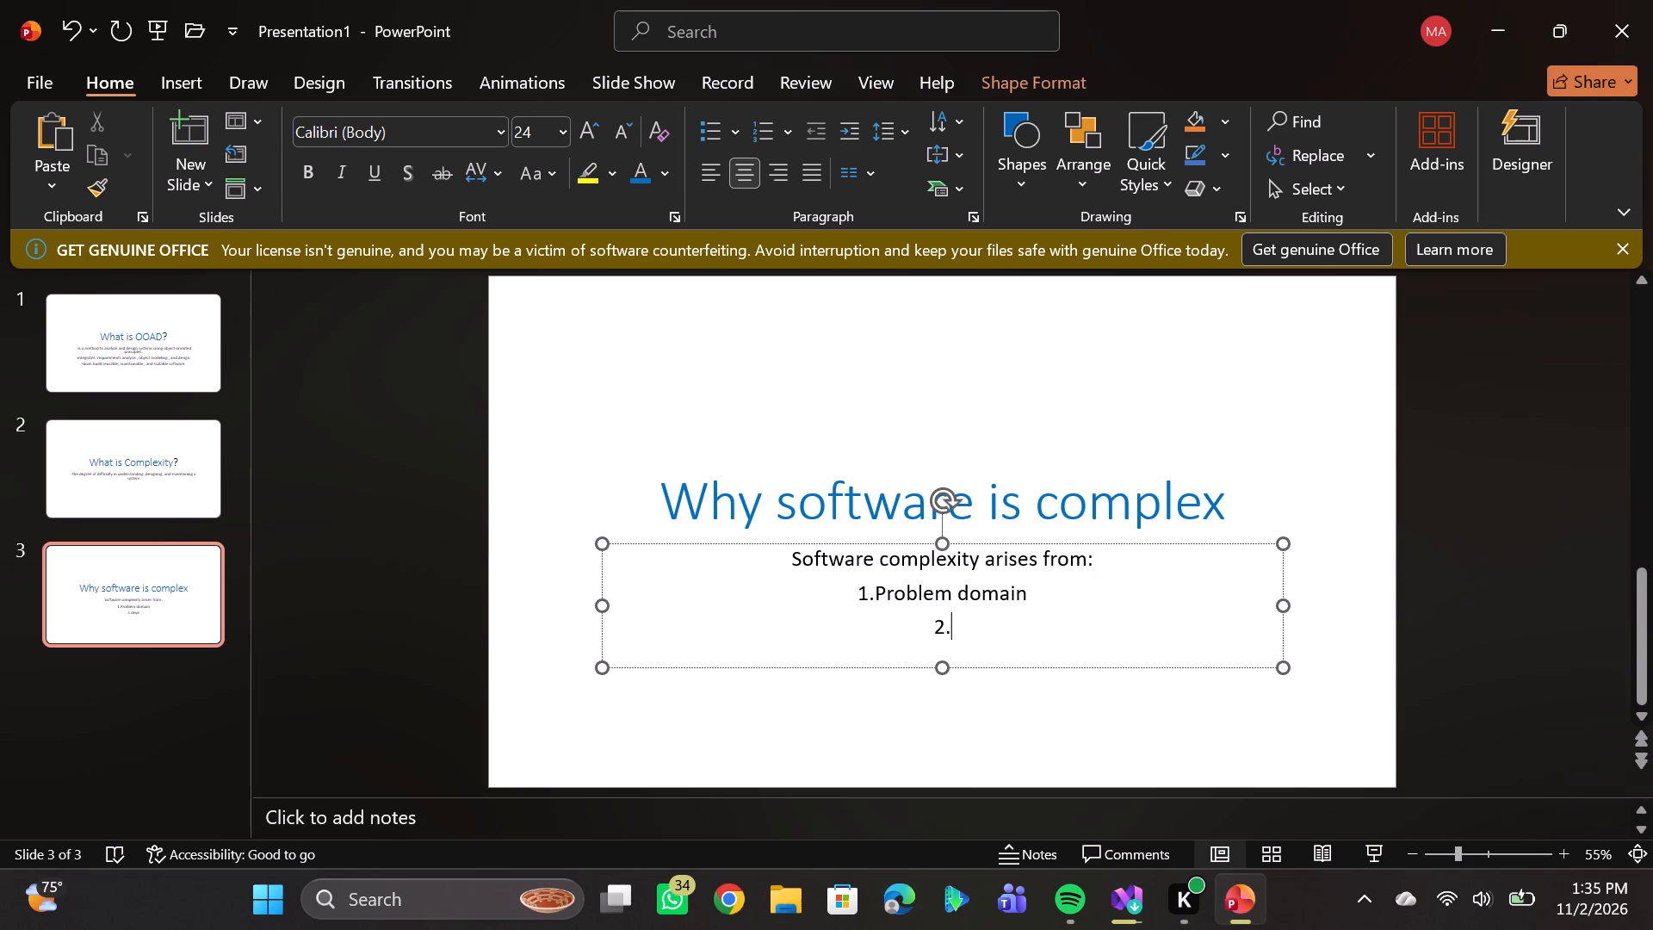
pyautogui.press('d')
pyautogui.write('evelp')
pyautogui.press('BackSpace')
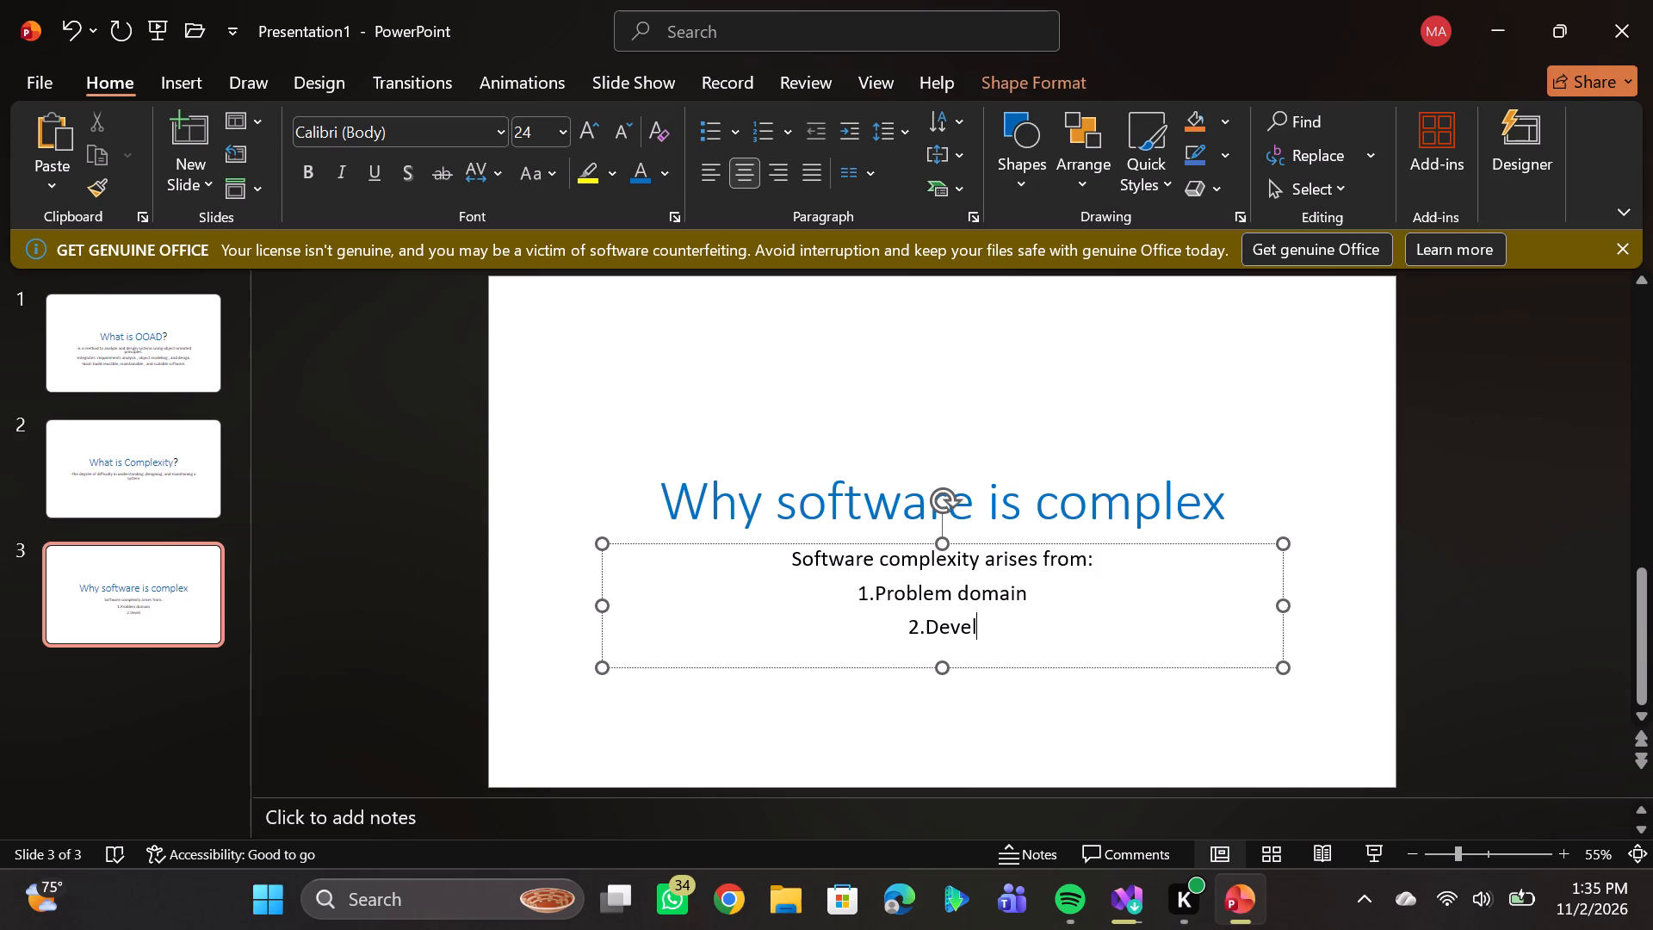
pyautogui.write('opment process')
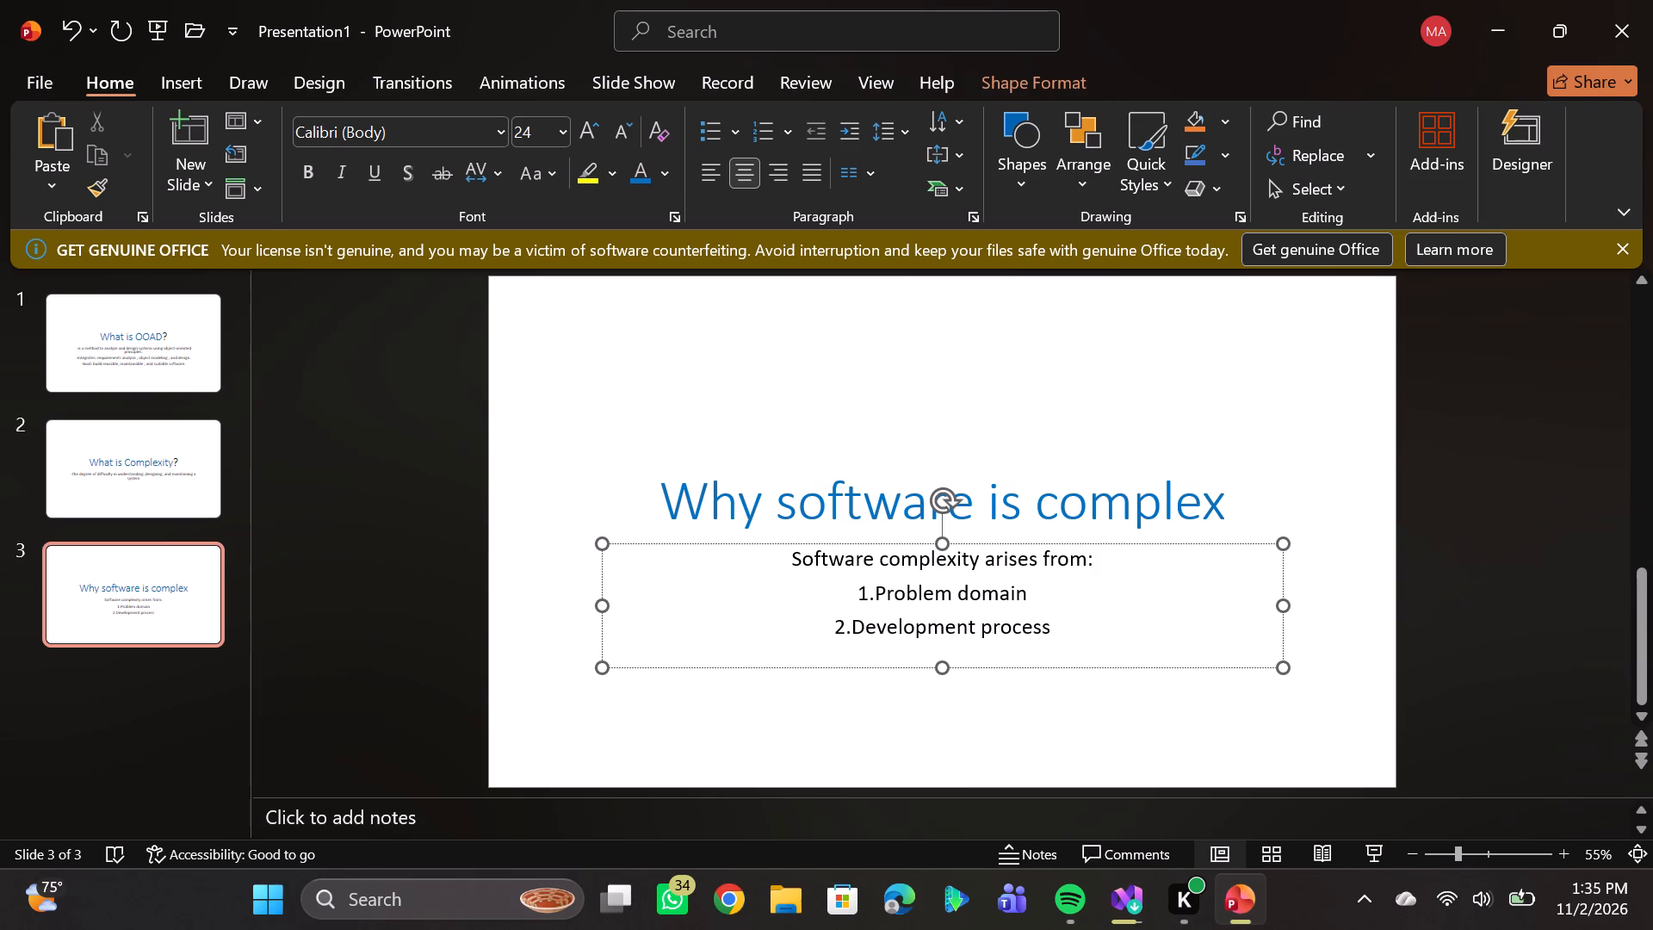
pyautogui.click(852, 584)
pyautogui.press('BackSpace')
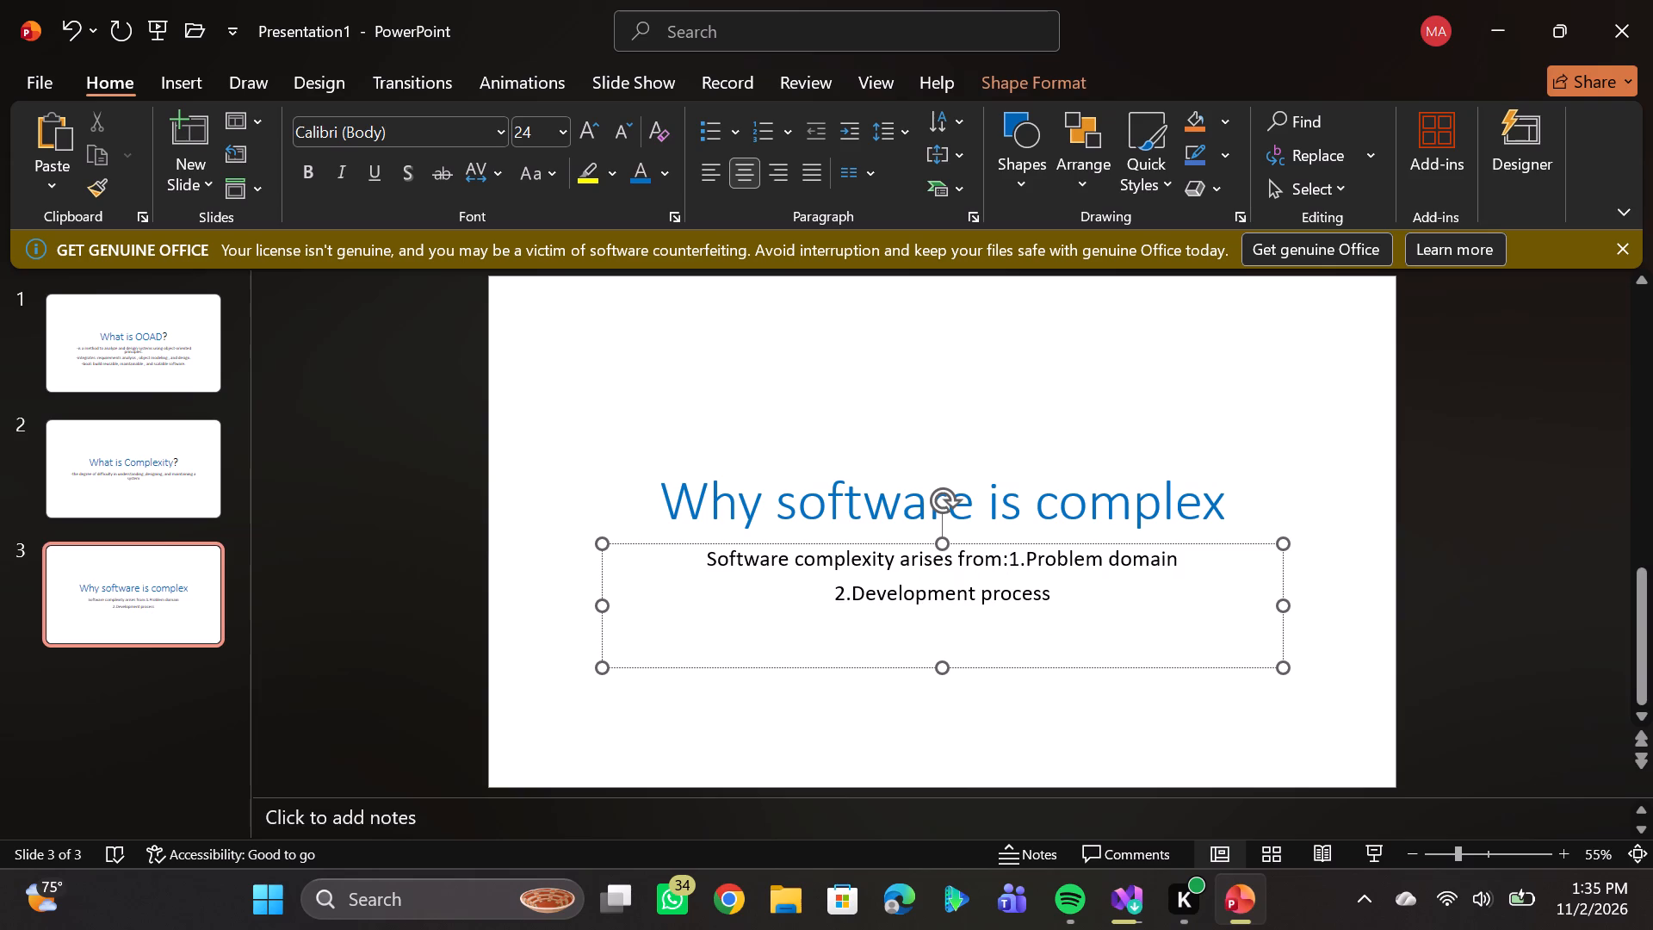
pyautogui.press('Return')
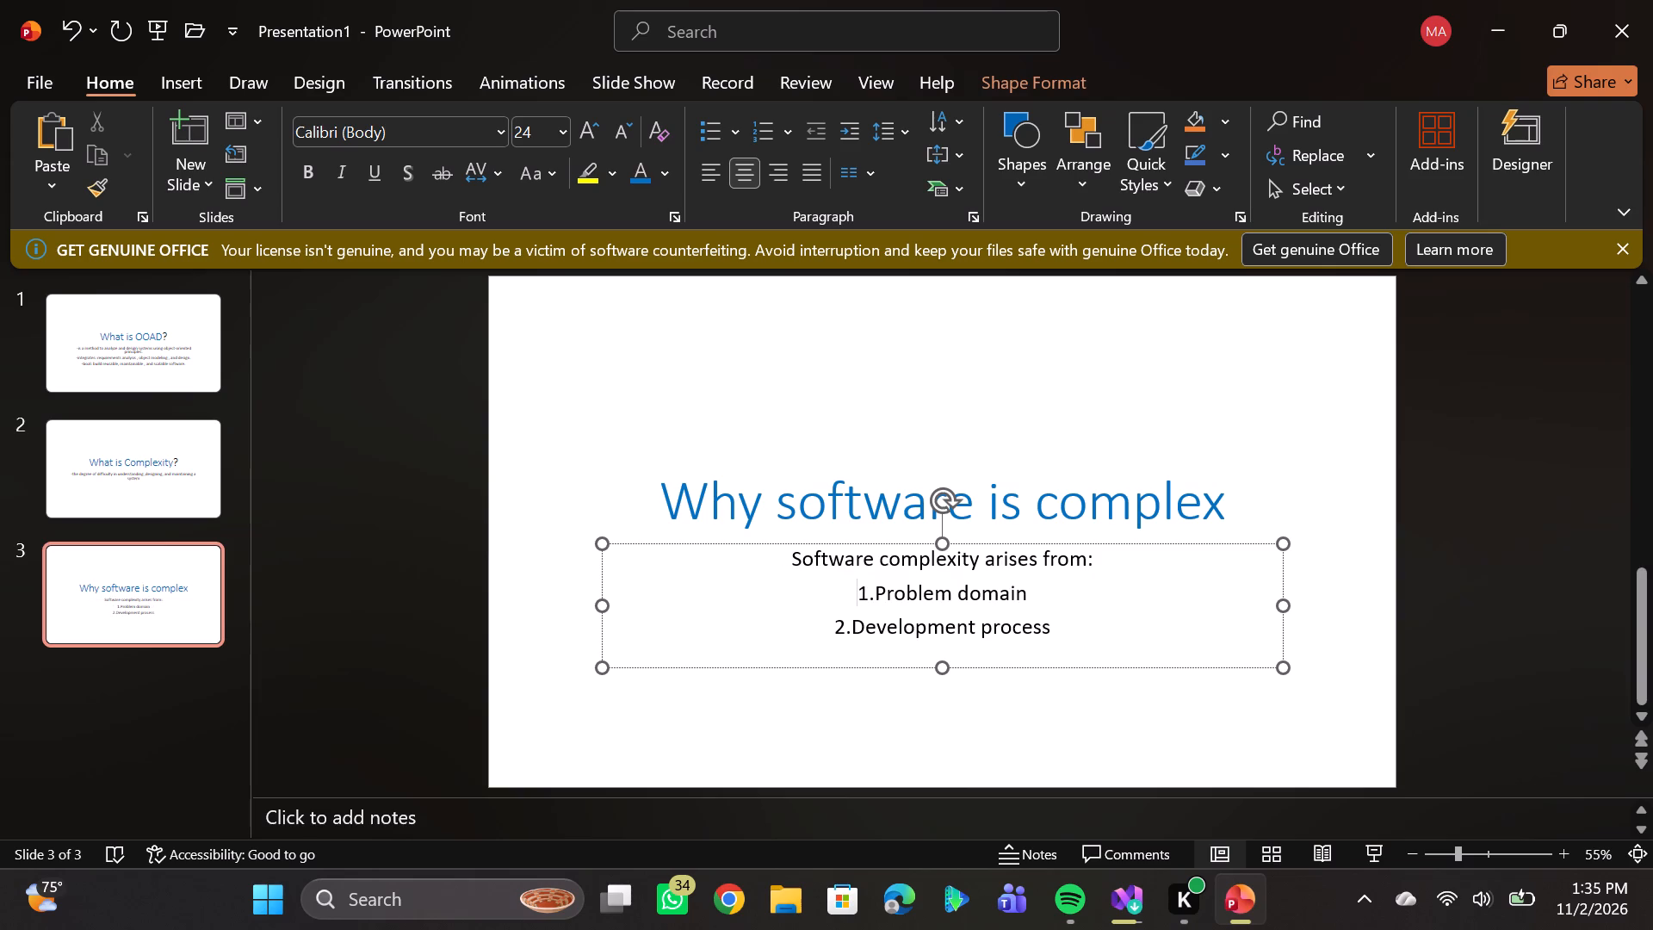
# Indent "2.Development process" with leading spaces so its number lines up with "1.Problem domain" in slide 3's subtitle.
pyautogui.click(829, 631)
pyautogui.press('space')
pyautogui.press('space')
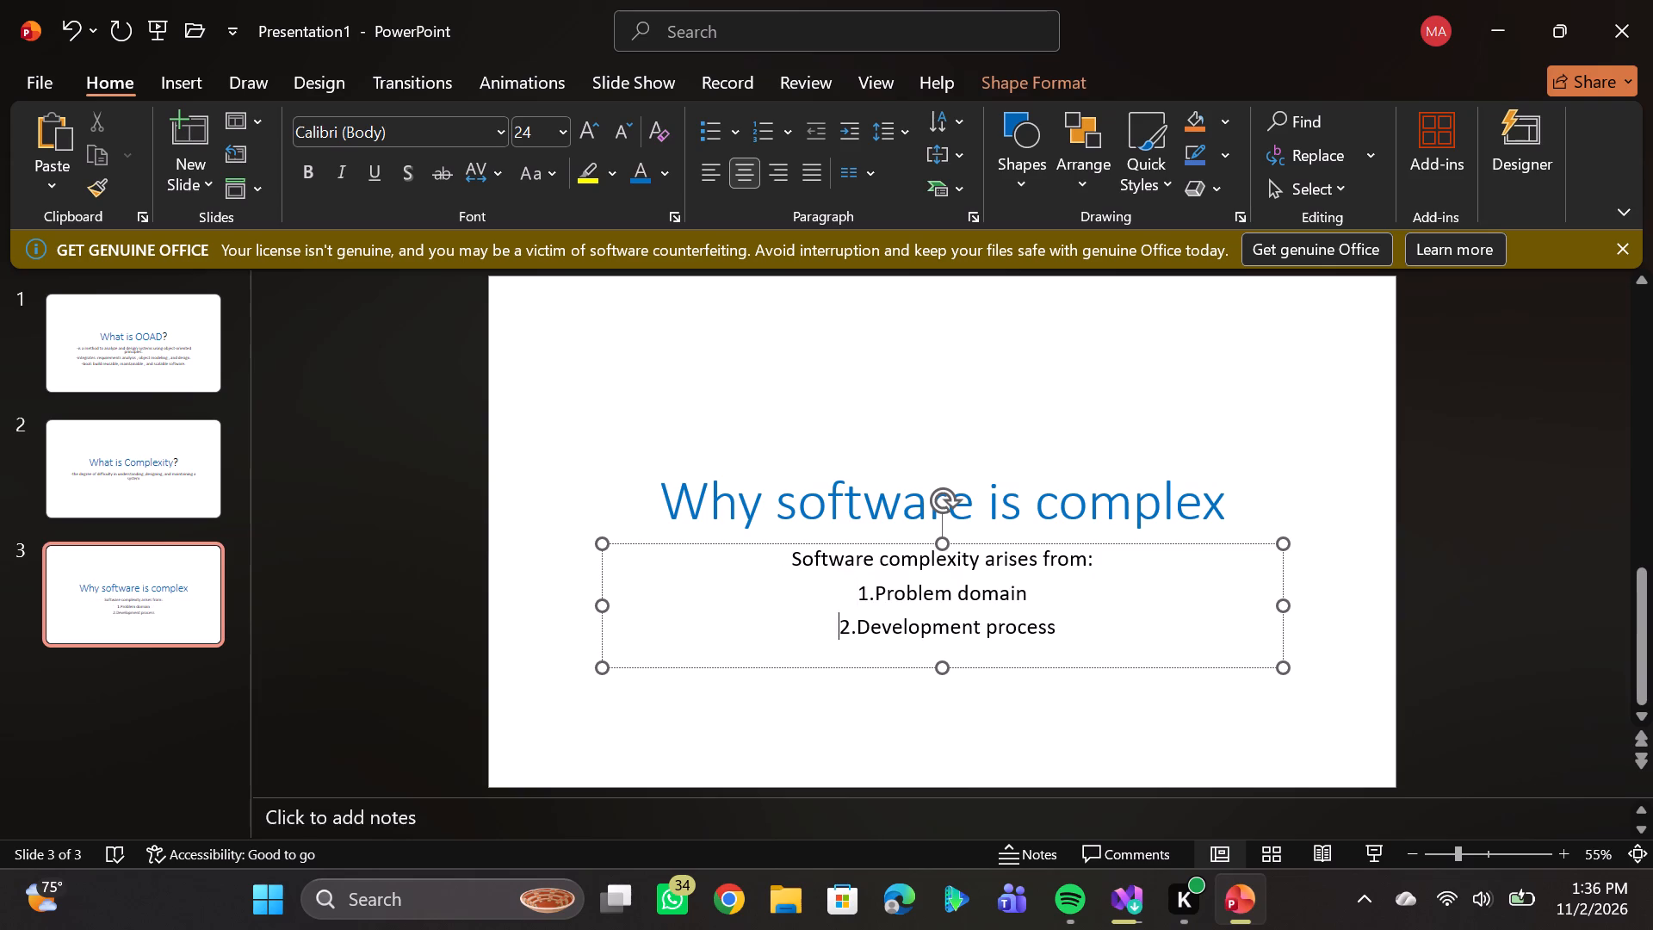
pyautogui.press('space')
pyautogui.press('space')
pyautogui.press('space')
pyautogui.press('space')
pyautogui.press('space')
pyautogui.press('space')
pyautogui.press('space')
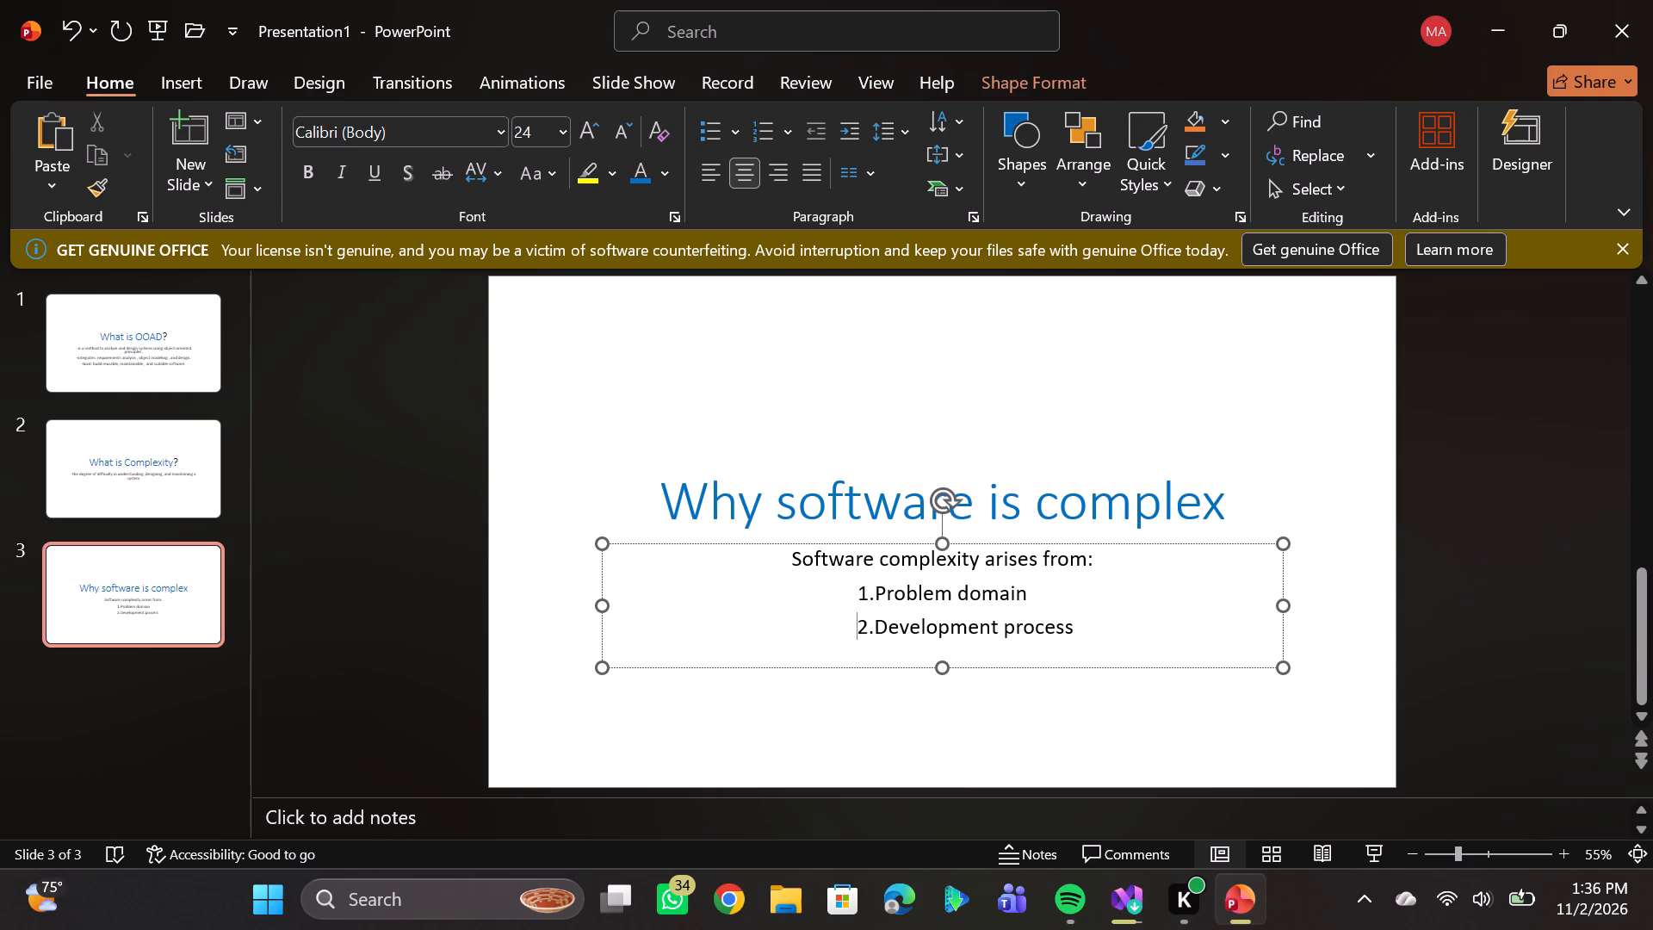
# Add "3.Flexibility of software" on a new line below "2.Development process" in slide 3's subtitle.
pyautogui.click(1089, 633)
pyautogui.press('Return')
pyautogui.press('2')
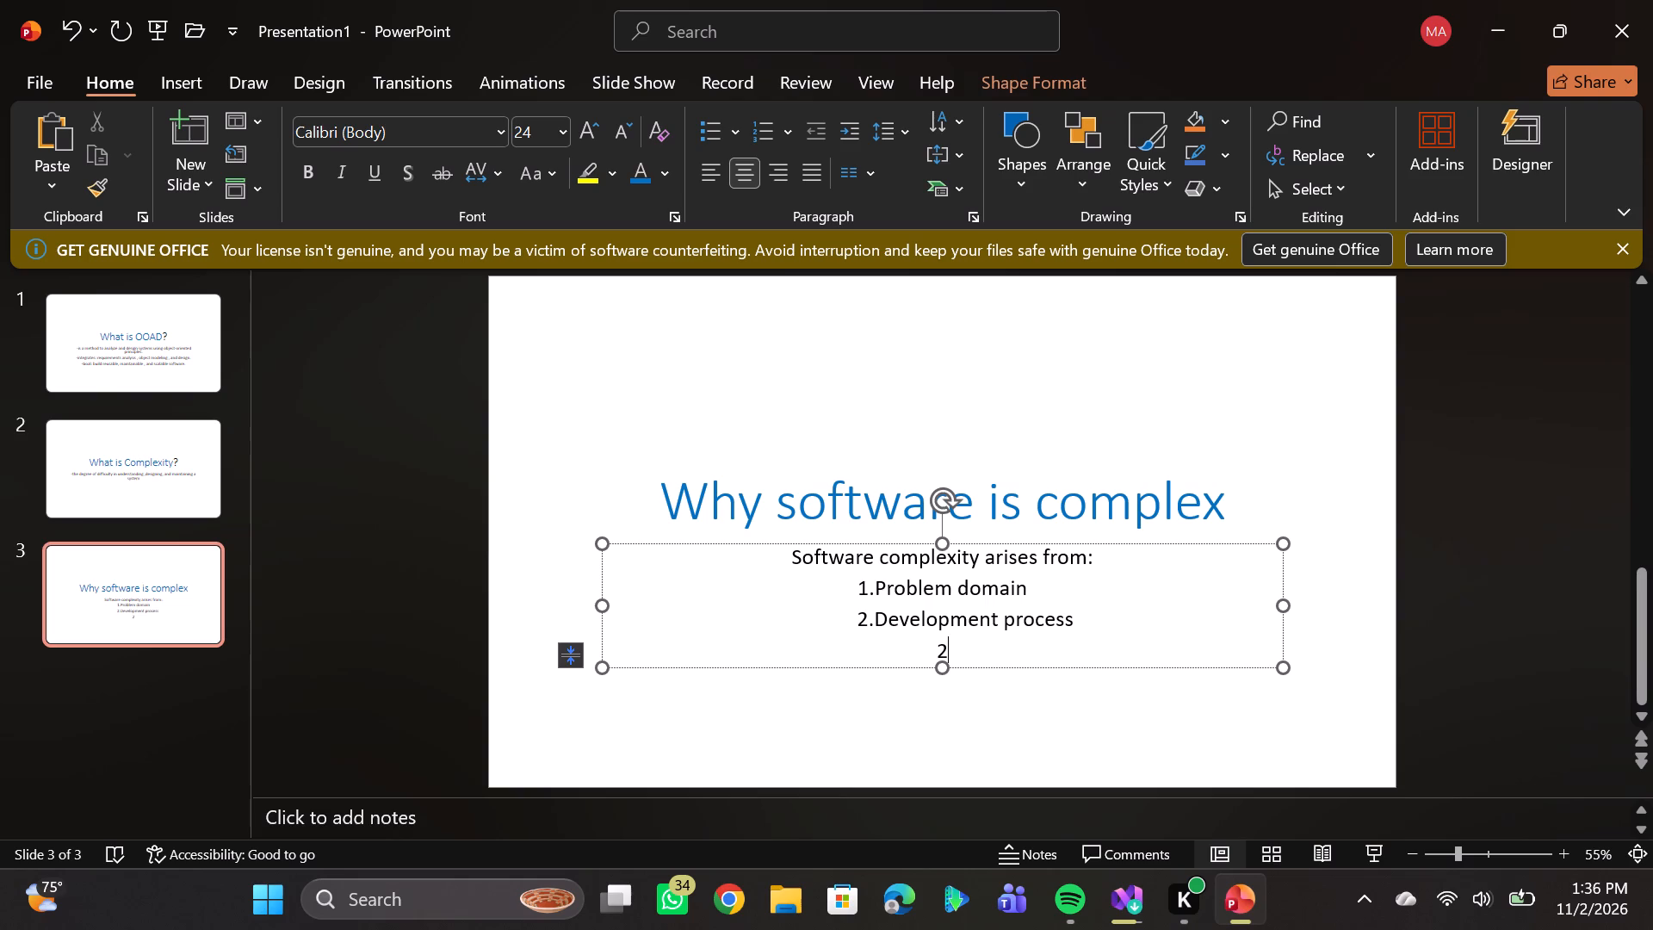
pyautogui.press('BackSpace')
pyautogui.write('3.')
pyautogui.press('l')
pyautogui.press('BackSpace')
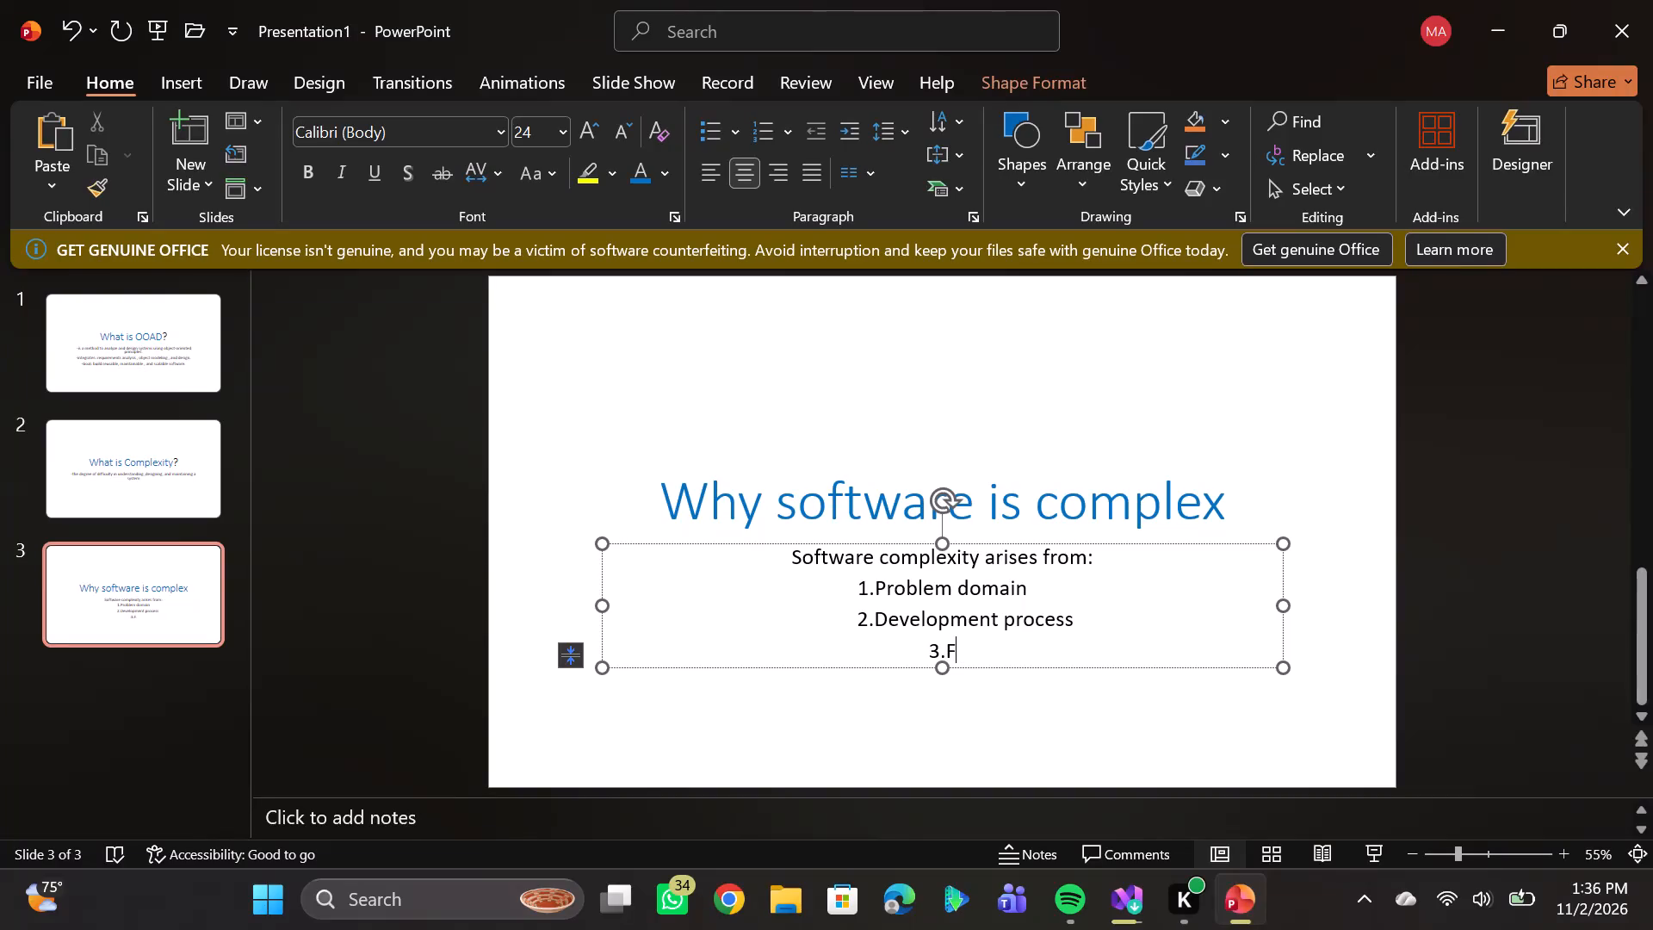
pyautogui.write('lex')
pyautogui.write('ibility')
pyautogui.press('space')
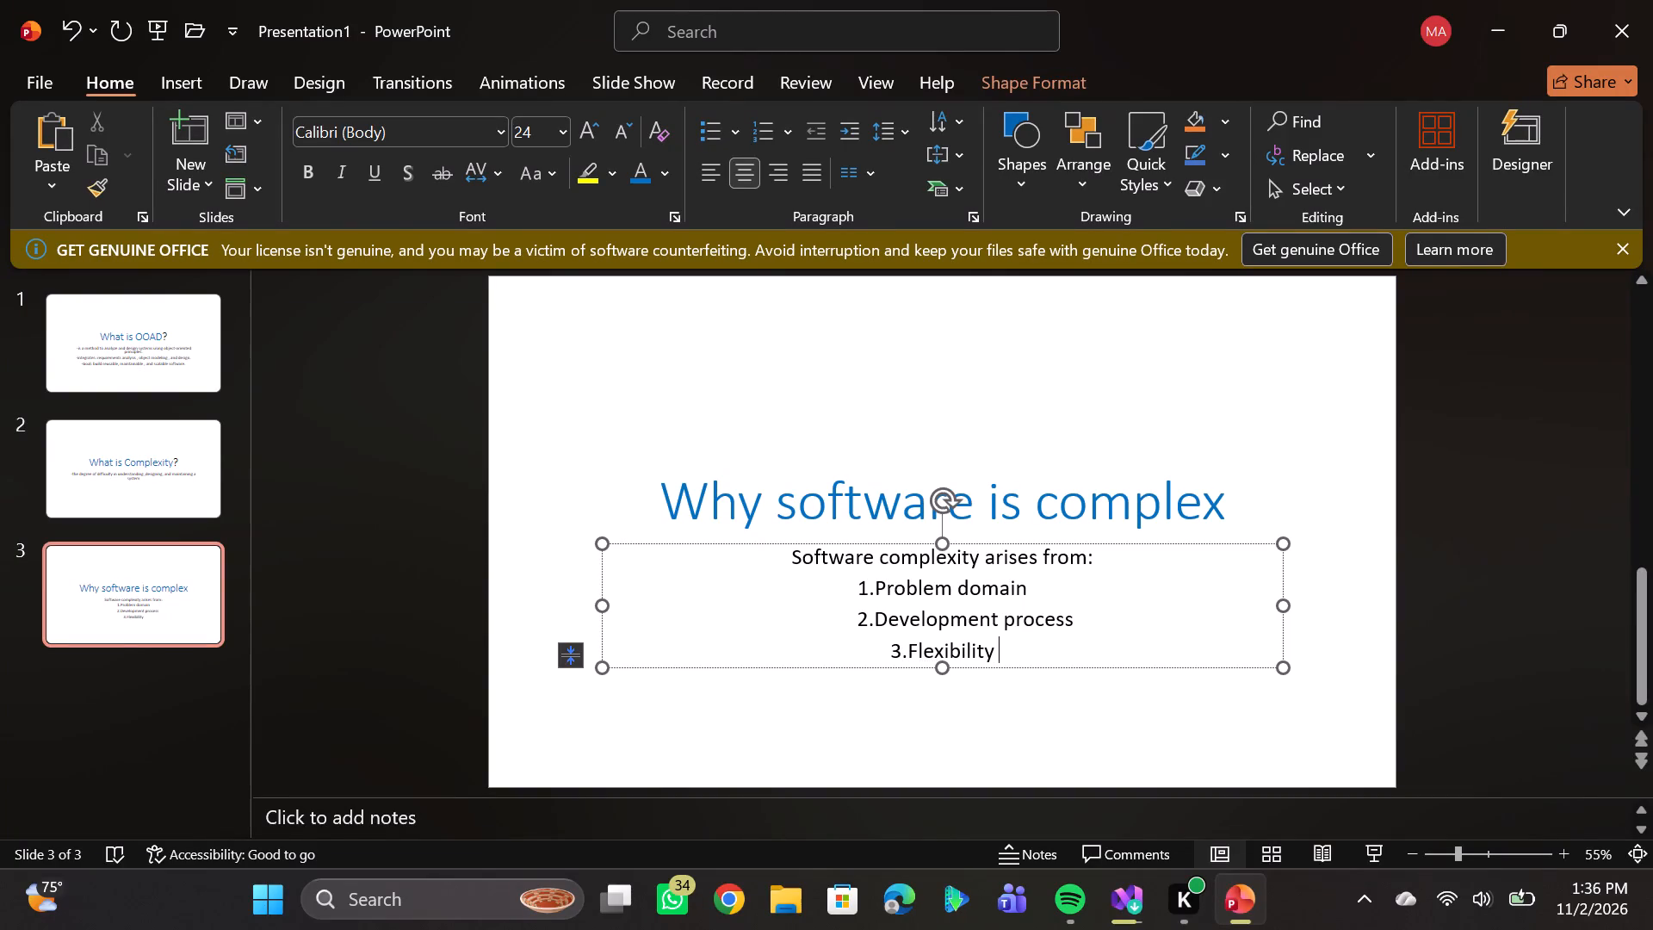
pyautogui.write('of soft')
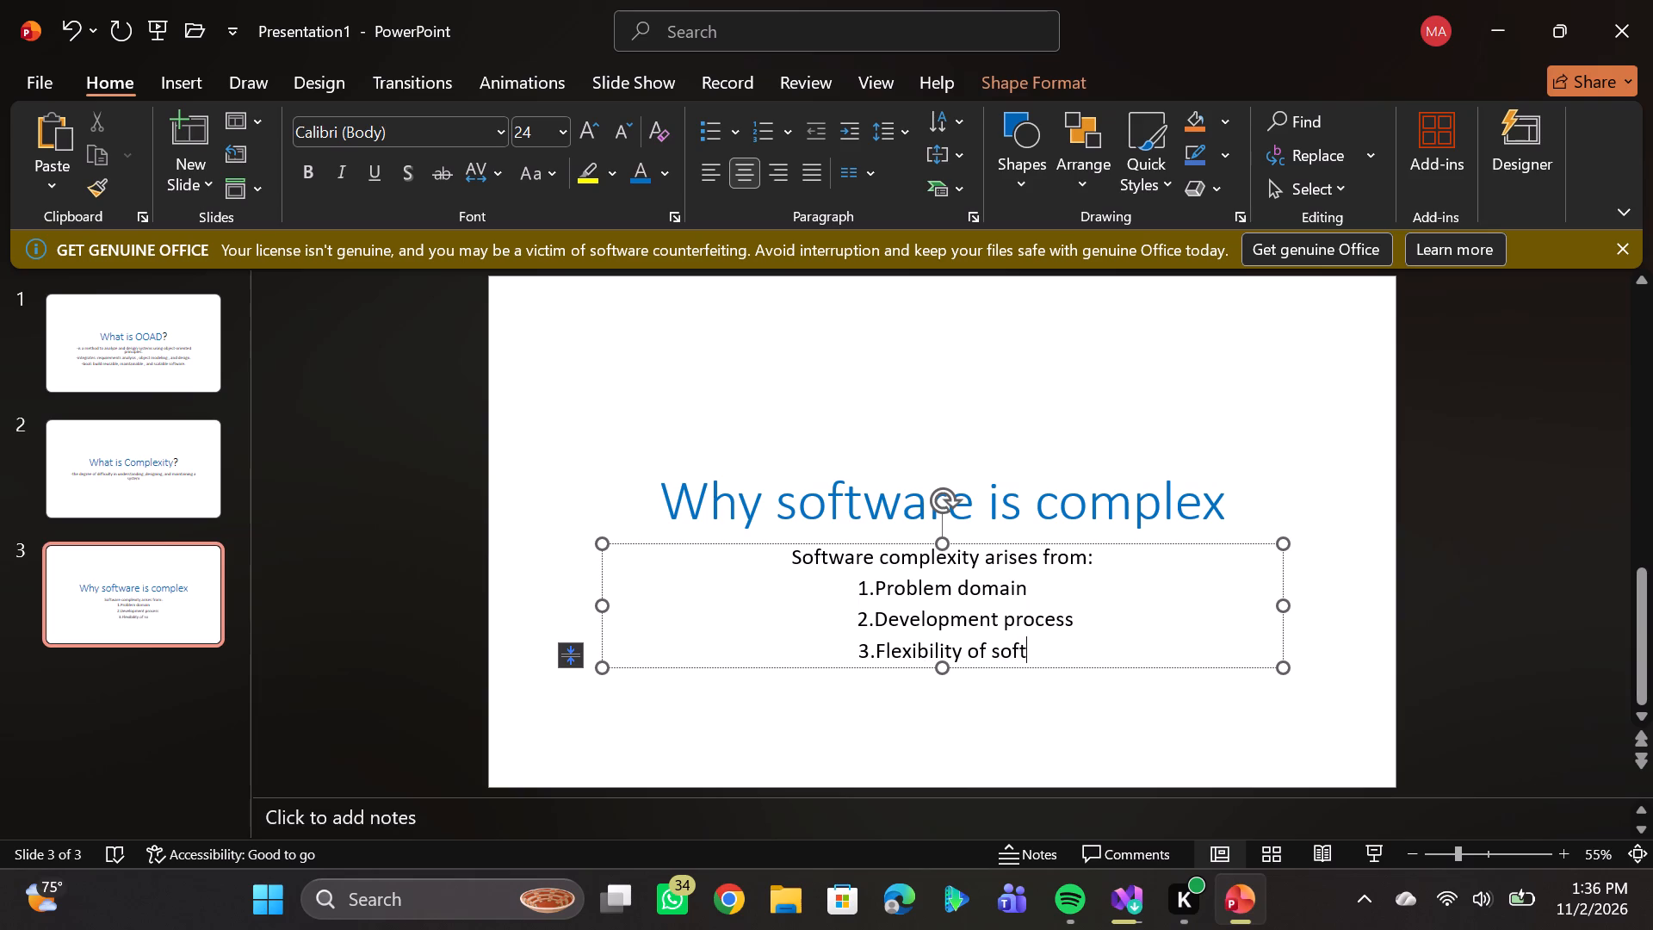
pyautogui.write('ware')
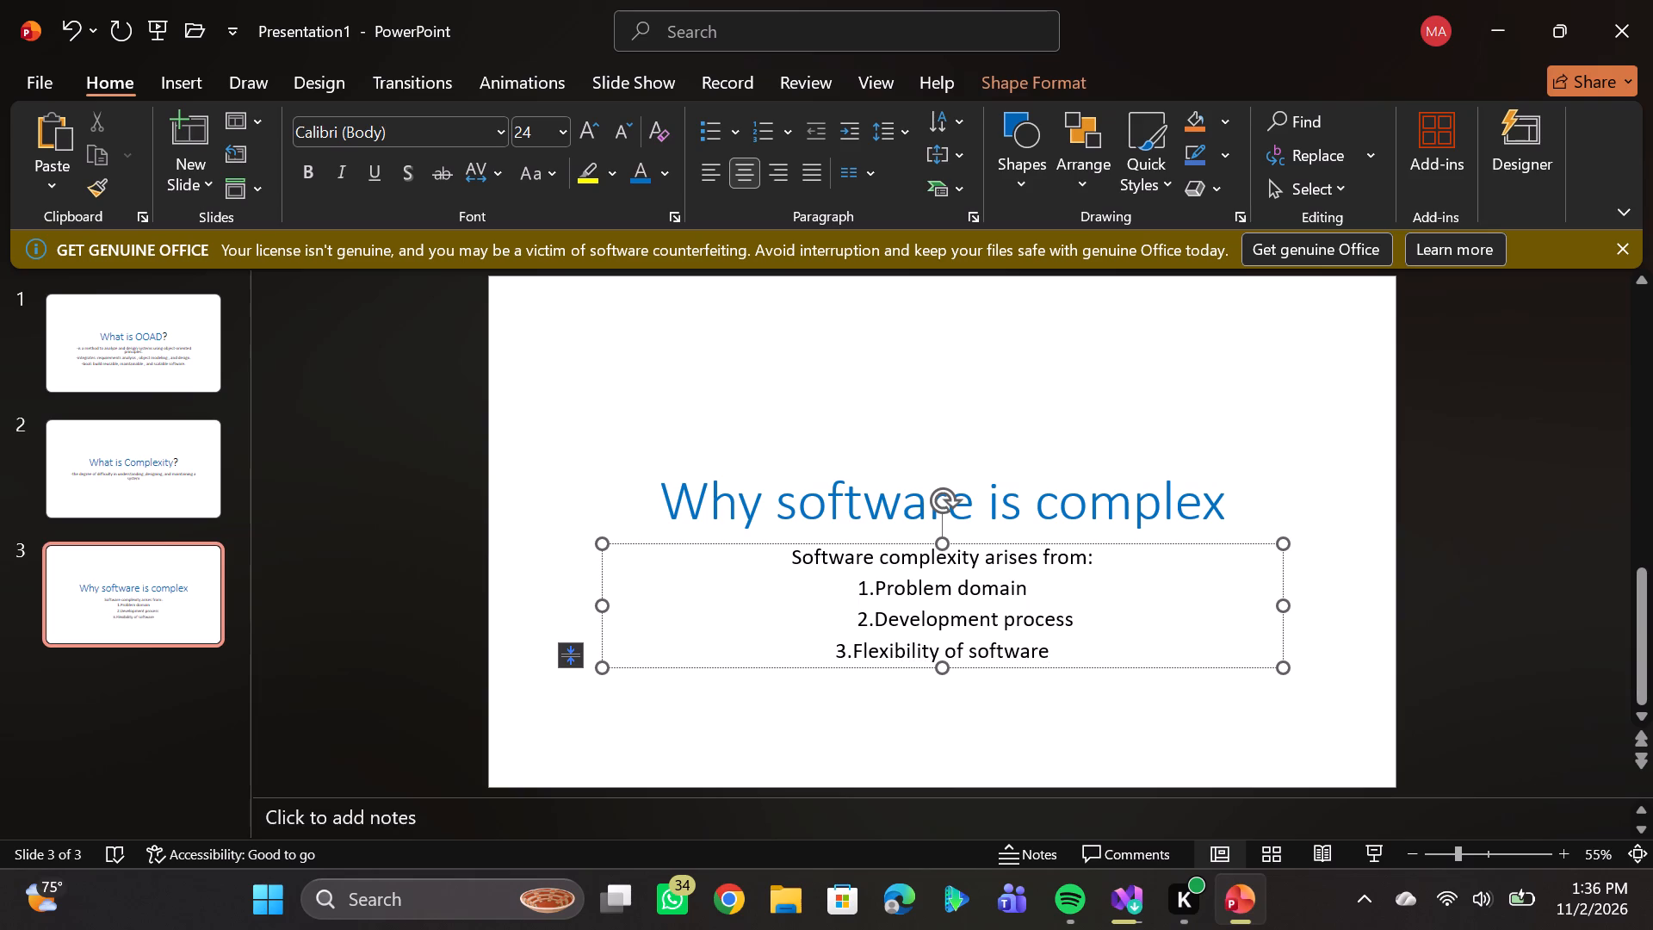
# Indent "3.Flexibility of software" with leading spaces so its number lines up with the two numbered lines above.
pyautogui.click(826, 652)
pyautogui.press('space')
pyautogui.press('space')
pyautogui.press('space')
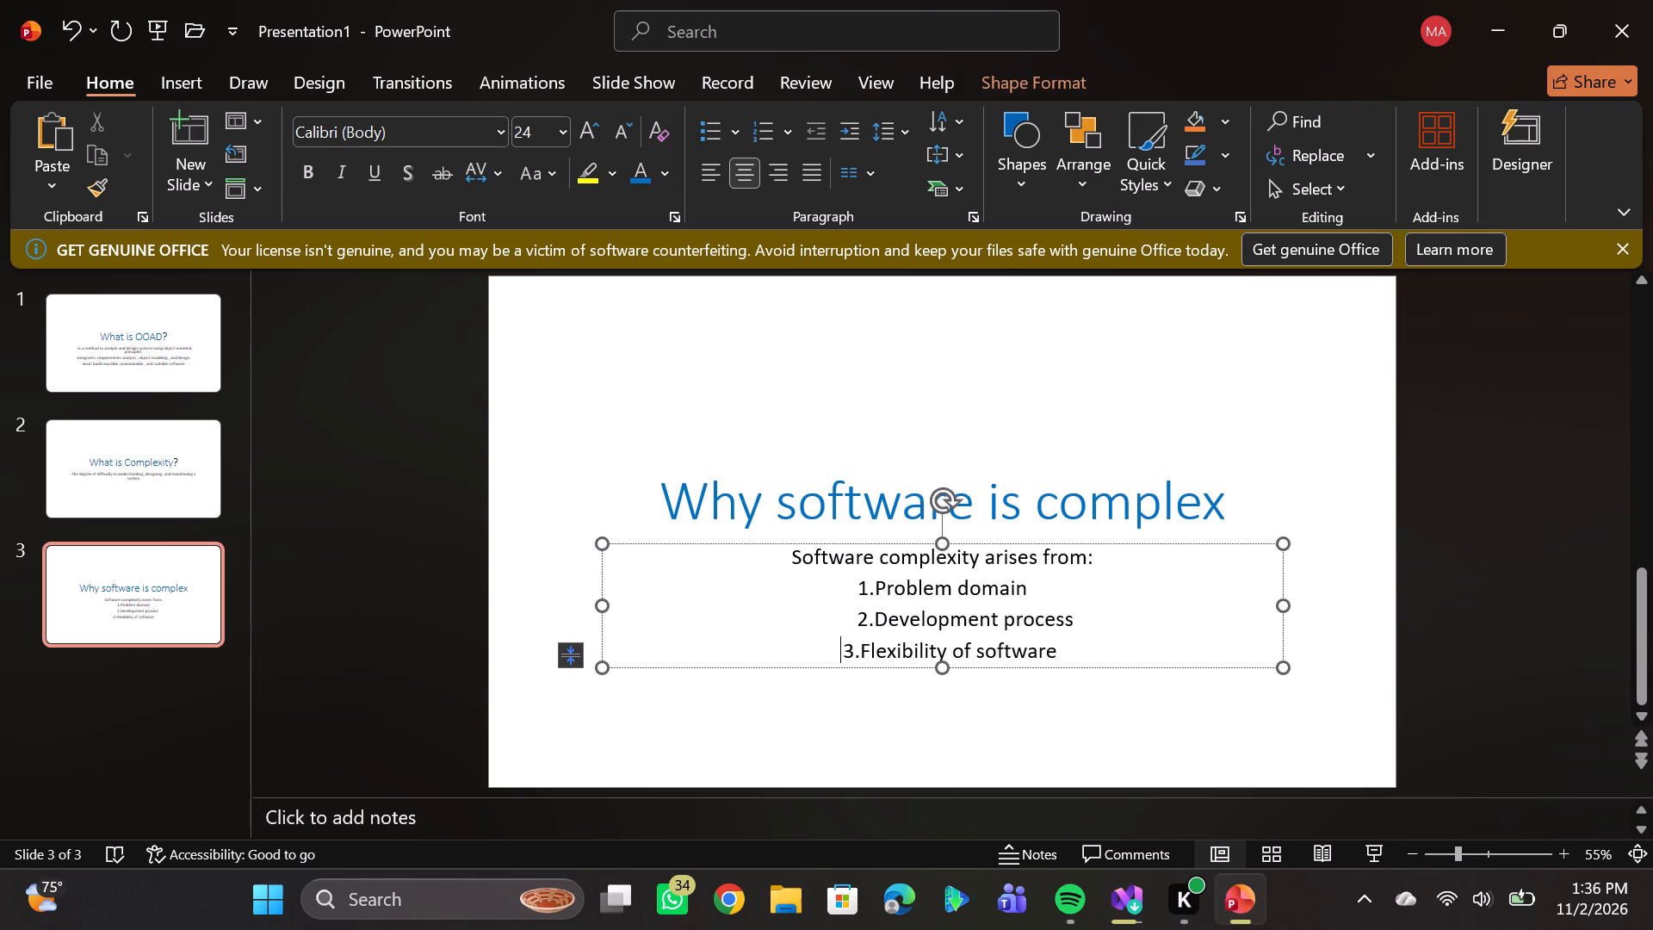
pyautogui.press('space')
pyautogui.press('space')
pyautogui.press('space')
pyautogui.press('space')
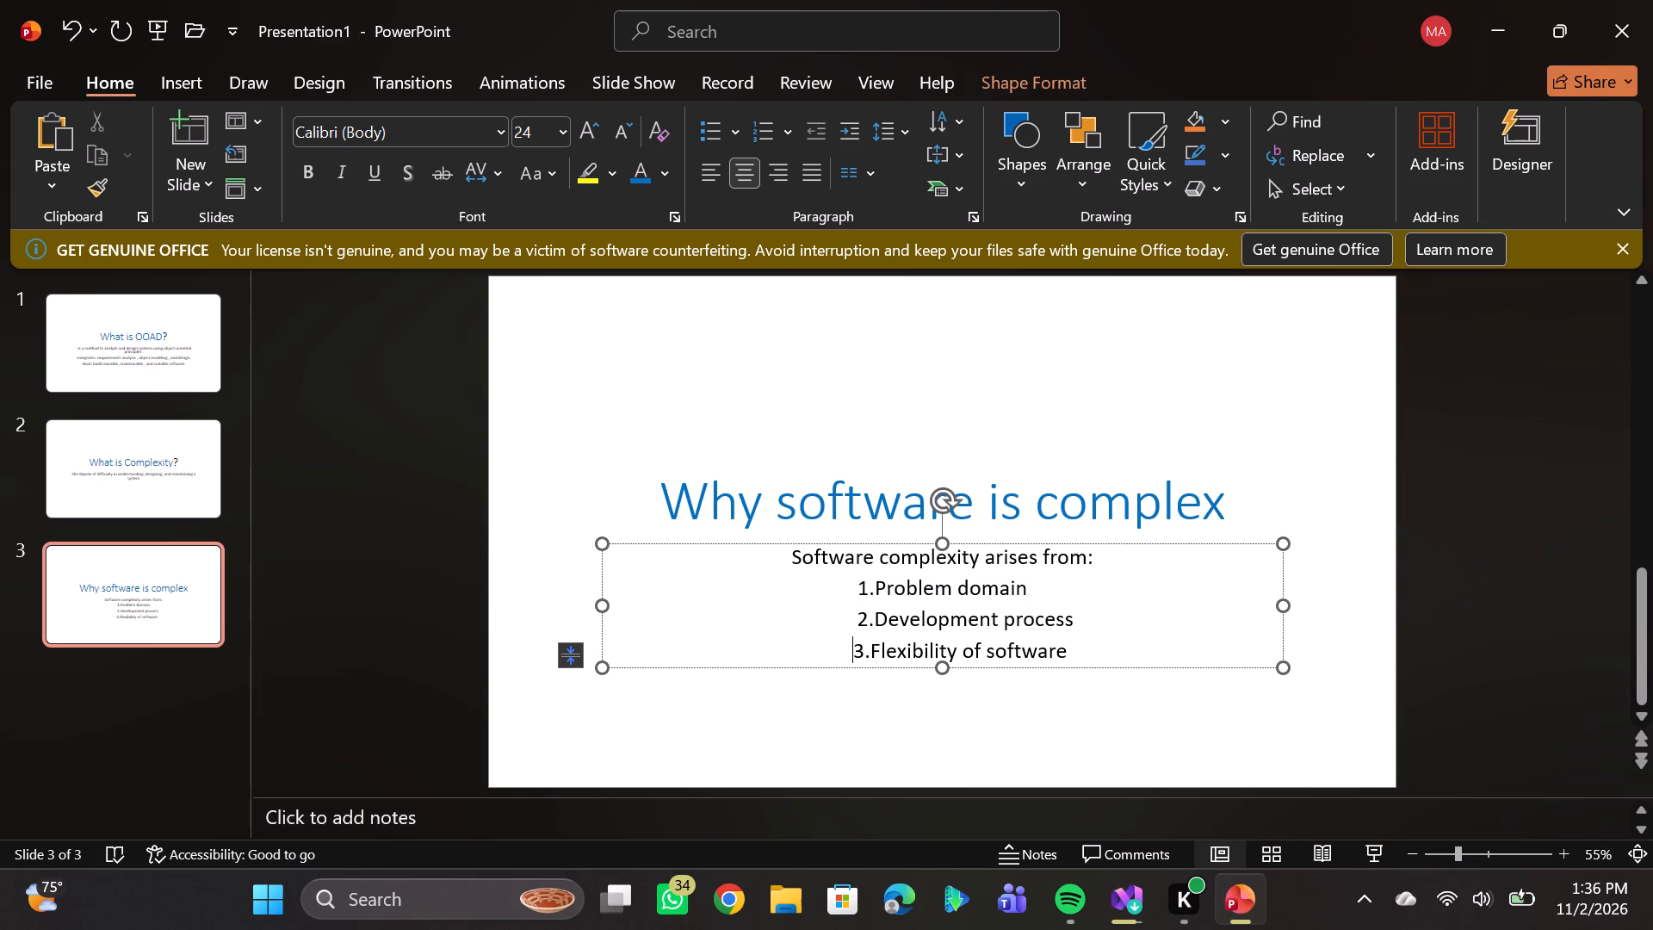
pyautogui.press('space')
pyautogui.press('space')
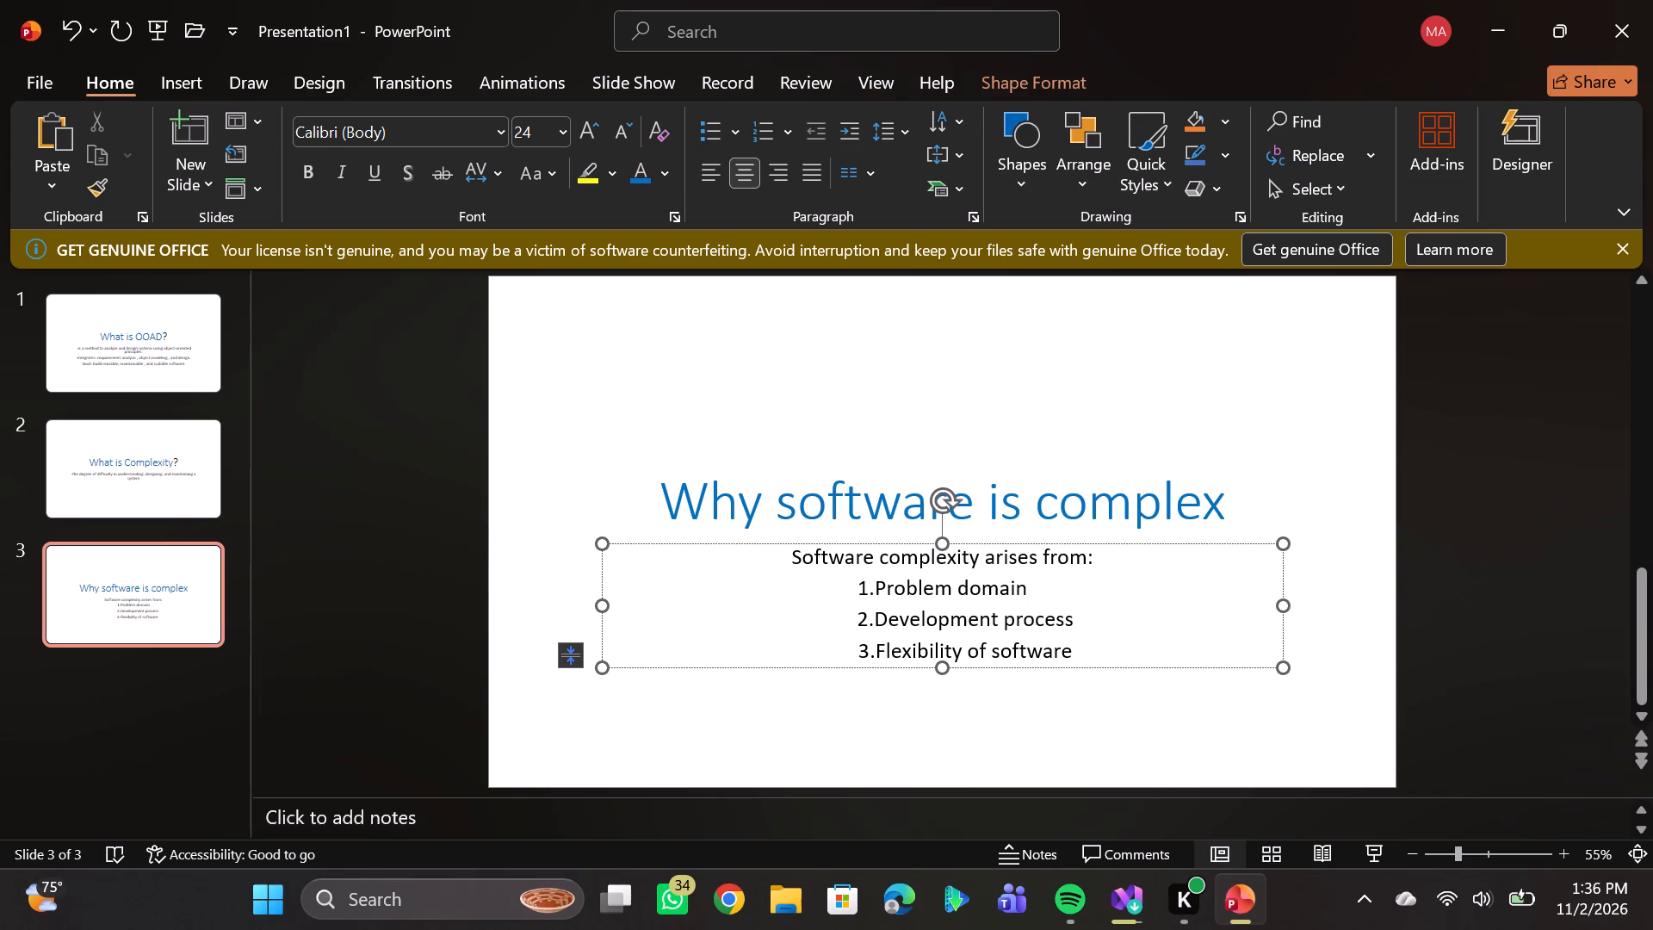
# Add an empty line after "3.Flexibility of software" and enlarge the subtitle box nearly to the slide's bottom edge and slightly wider.
pyautogui.click(1073, 653)
pyautogui.press('Return')
pyautogui.moveTo(1289, 670); pyautogui.dragTo(1321, 768)
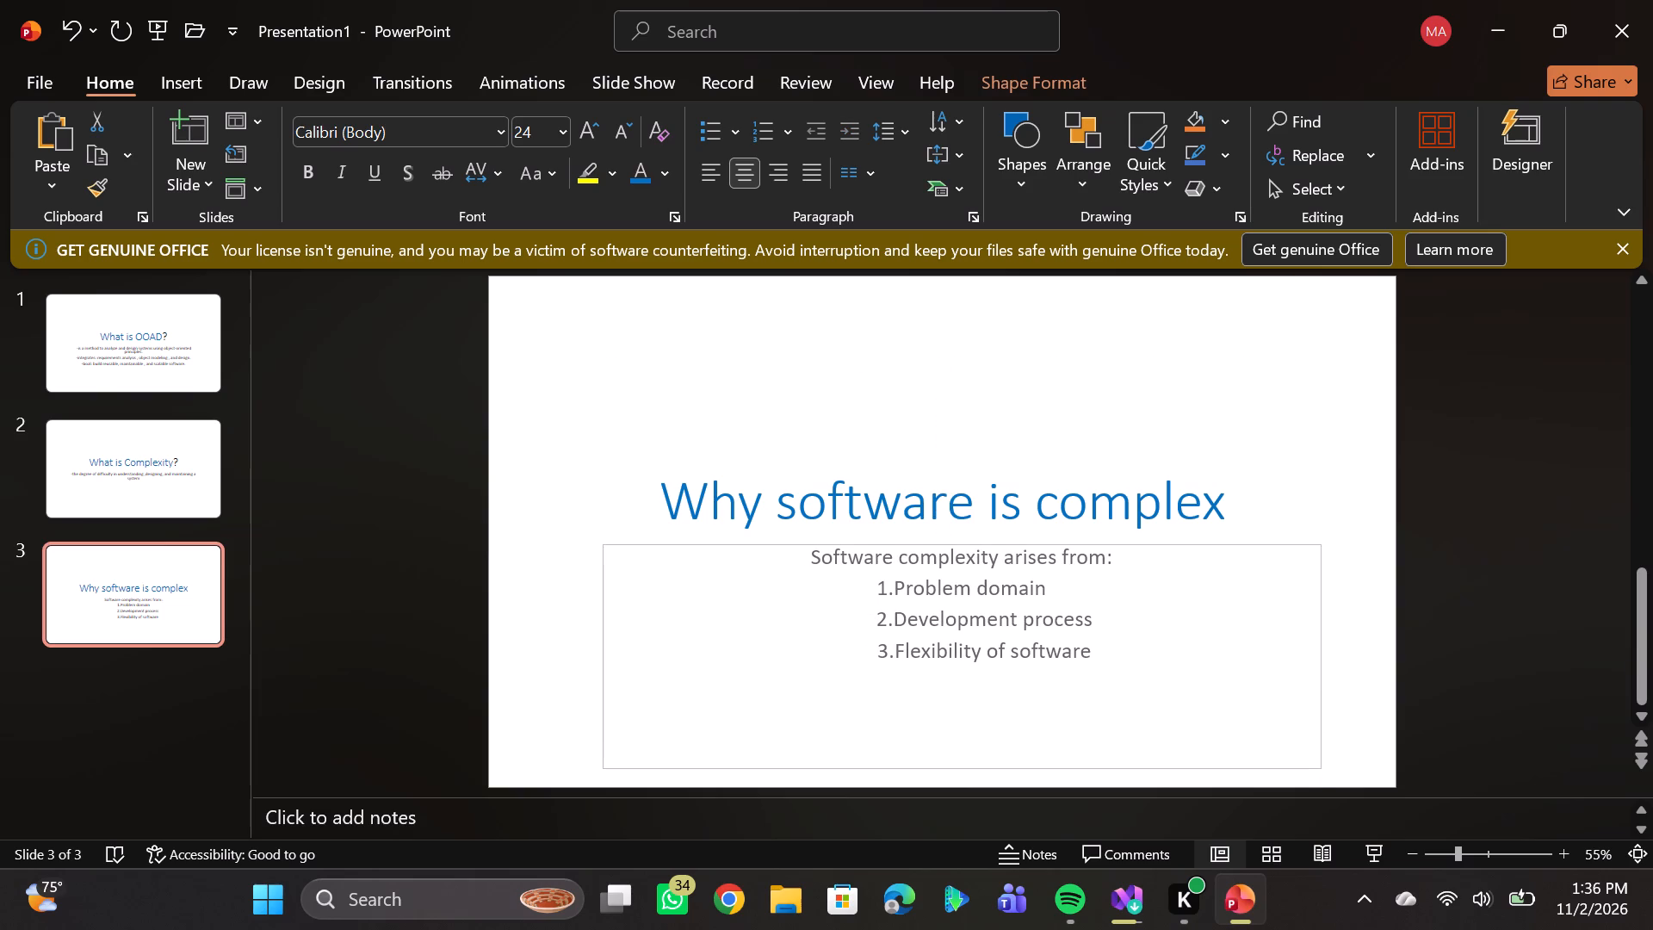
pyautogui.moveTo(1321, 768); pyautogui.dragTo(1321, 771)
# Start a new line numbered "4." directly below "3.Flexibility of software" in slide 3's subtitle.
pyautogui.click(1090, 666)
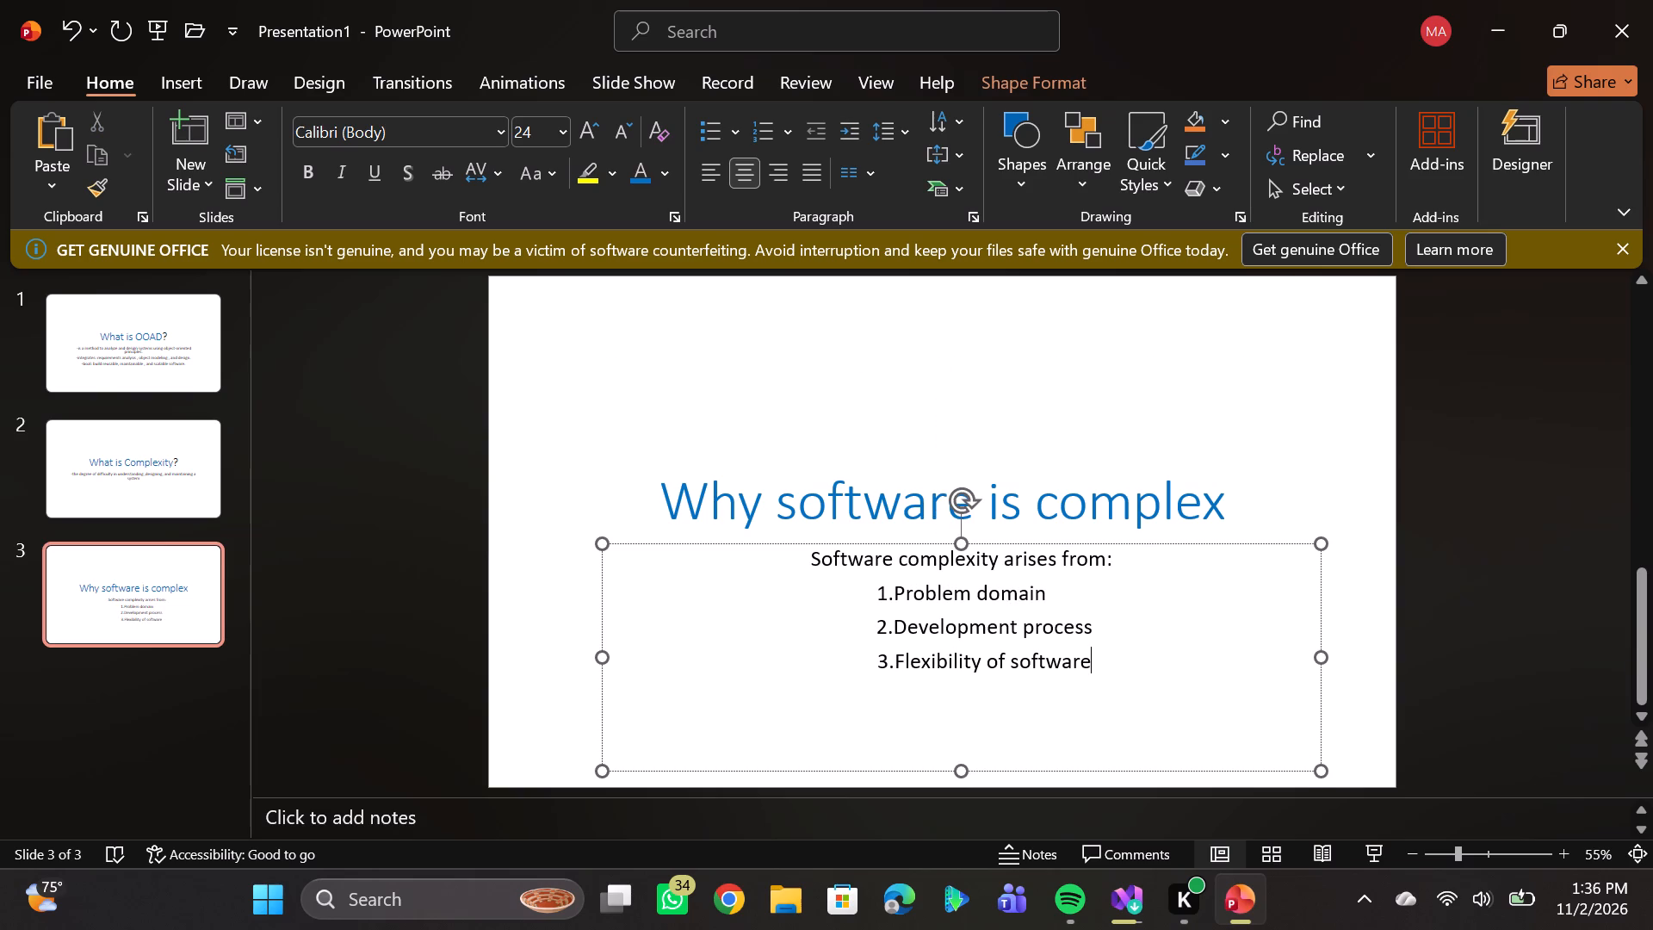
pyautogui.press('Return')
pyautogui.press('4')
pyautogui.press('.')
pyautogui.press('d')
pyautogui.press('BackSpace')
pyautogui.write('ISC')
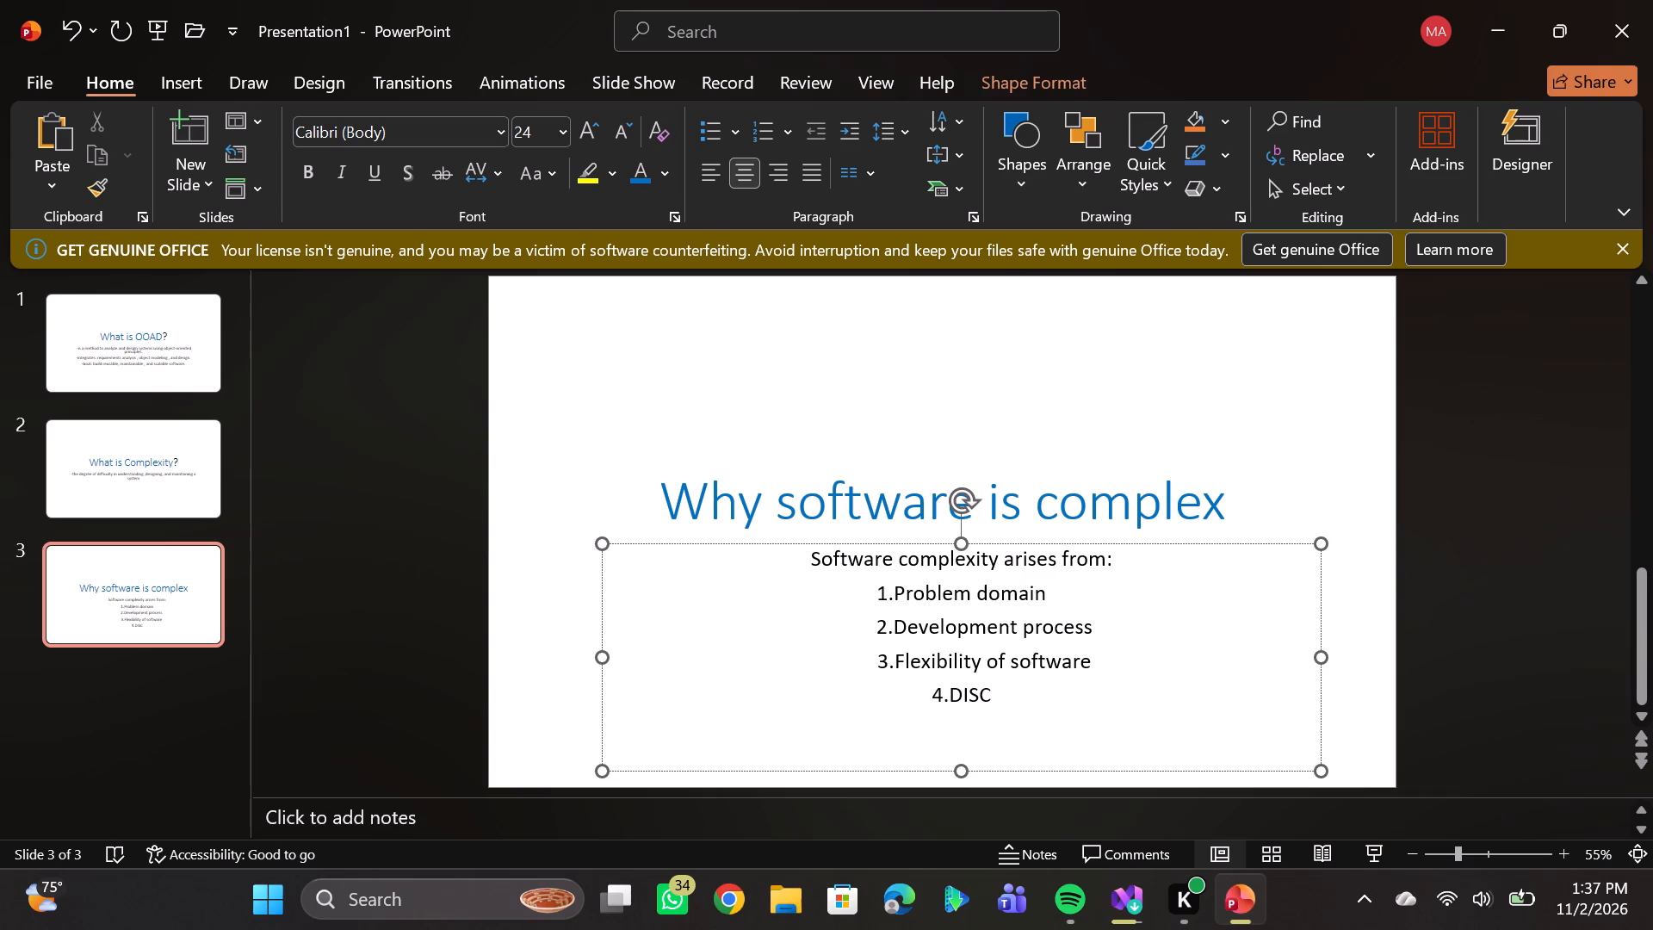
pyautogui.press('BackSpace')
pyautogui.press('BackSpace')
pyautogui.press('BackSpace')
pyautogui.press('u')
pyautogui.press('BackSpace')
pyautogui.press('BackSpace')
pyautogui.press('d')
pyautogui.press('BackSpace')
# Complete the fourth numbered line of slide 3's subtitle as "4.Discrete systems".
pyautogui.press('d')
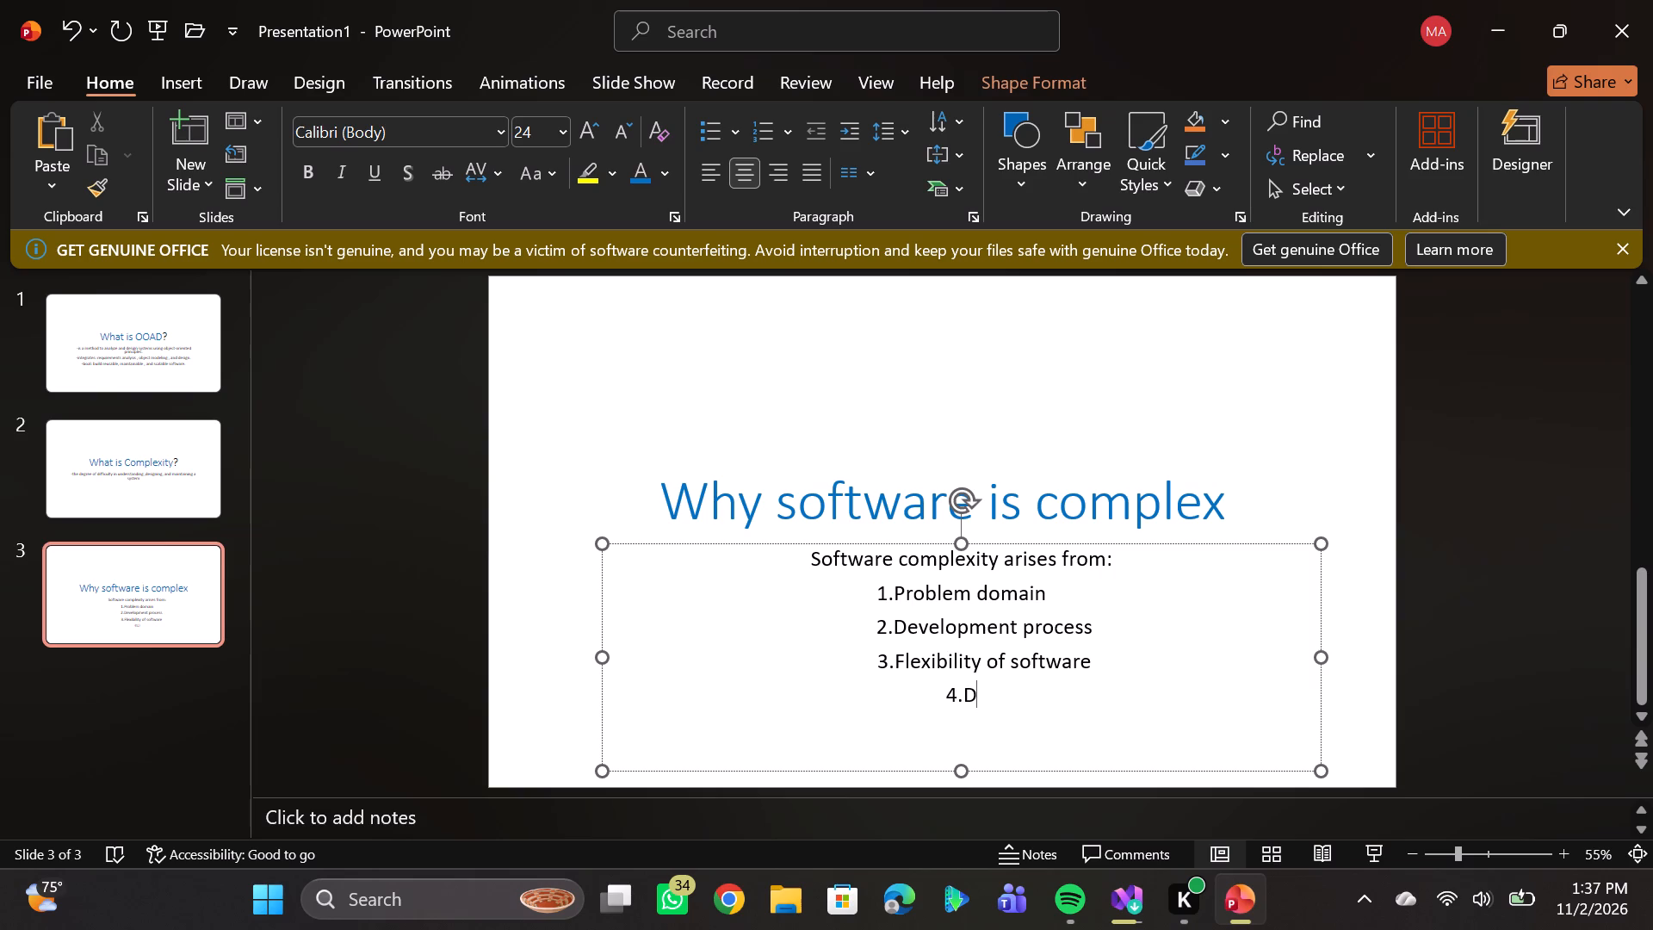
pyautogui.press('i')
pyautogui.write('sc')
pyautogui.press('e')
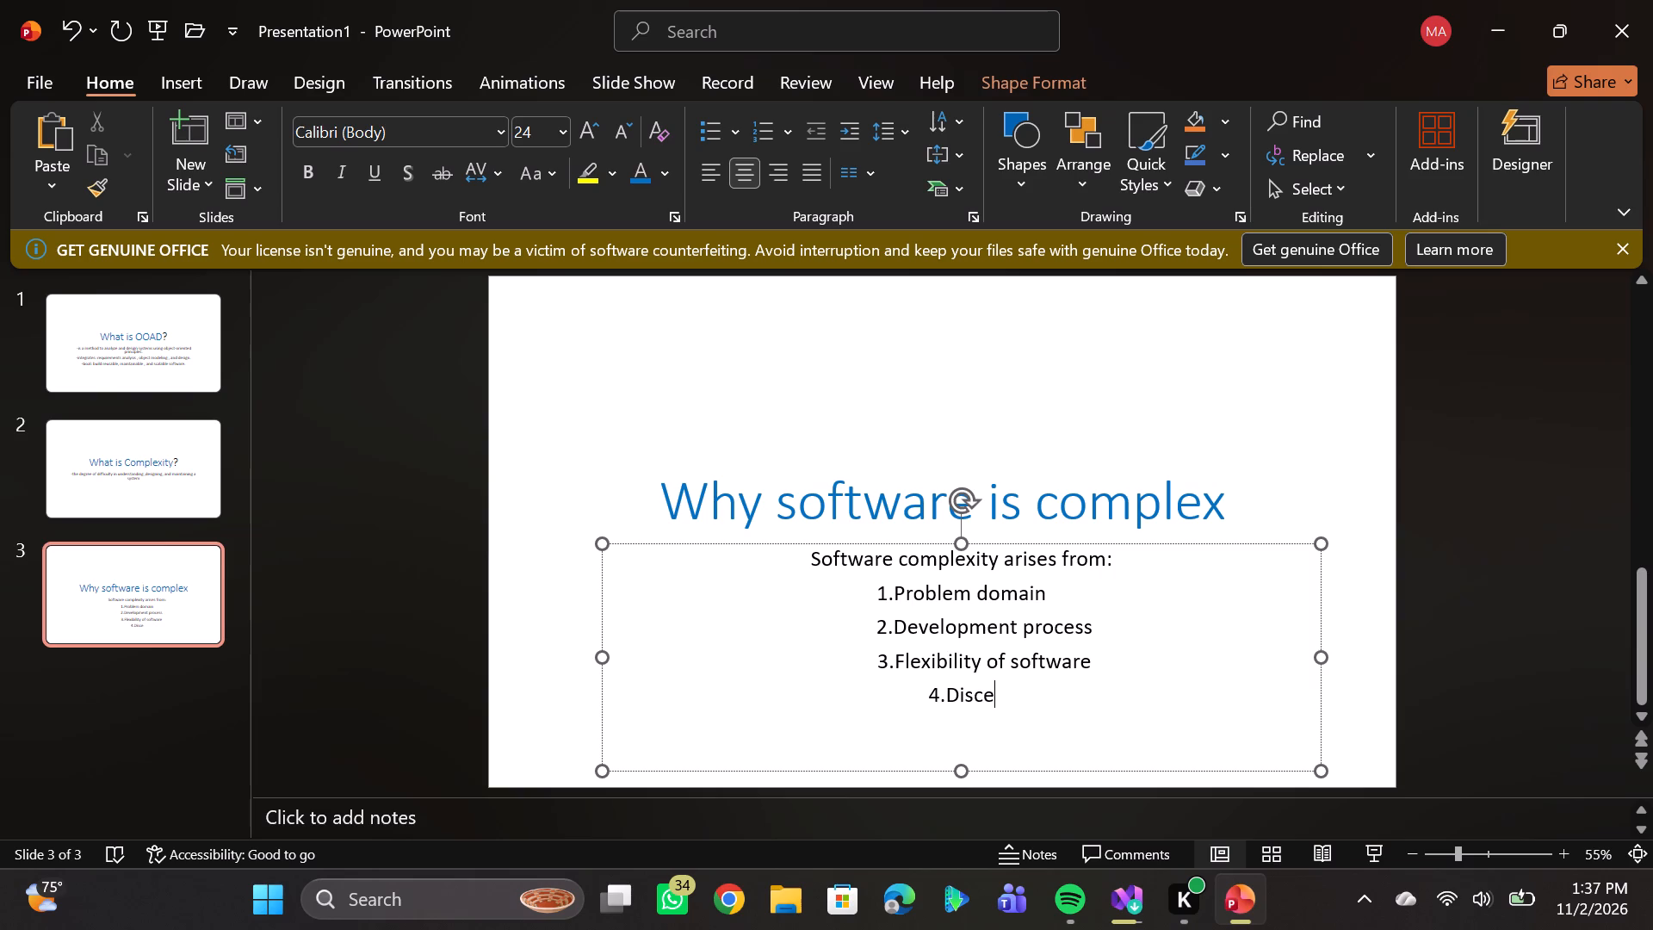
pyautogui.write('te')
pyautogui.press('BackSpace')
pyautogui.press('BackSpace')
pyautogui.press('BackSpace')
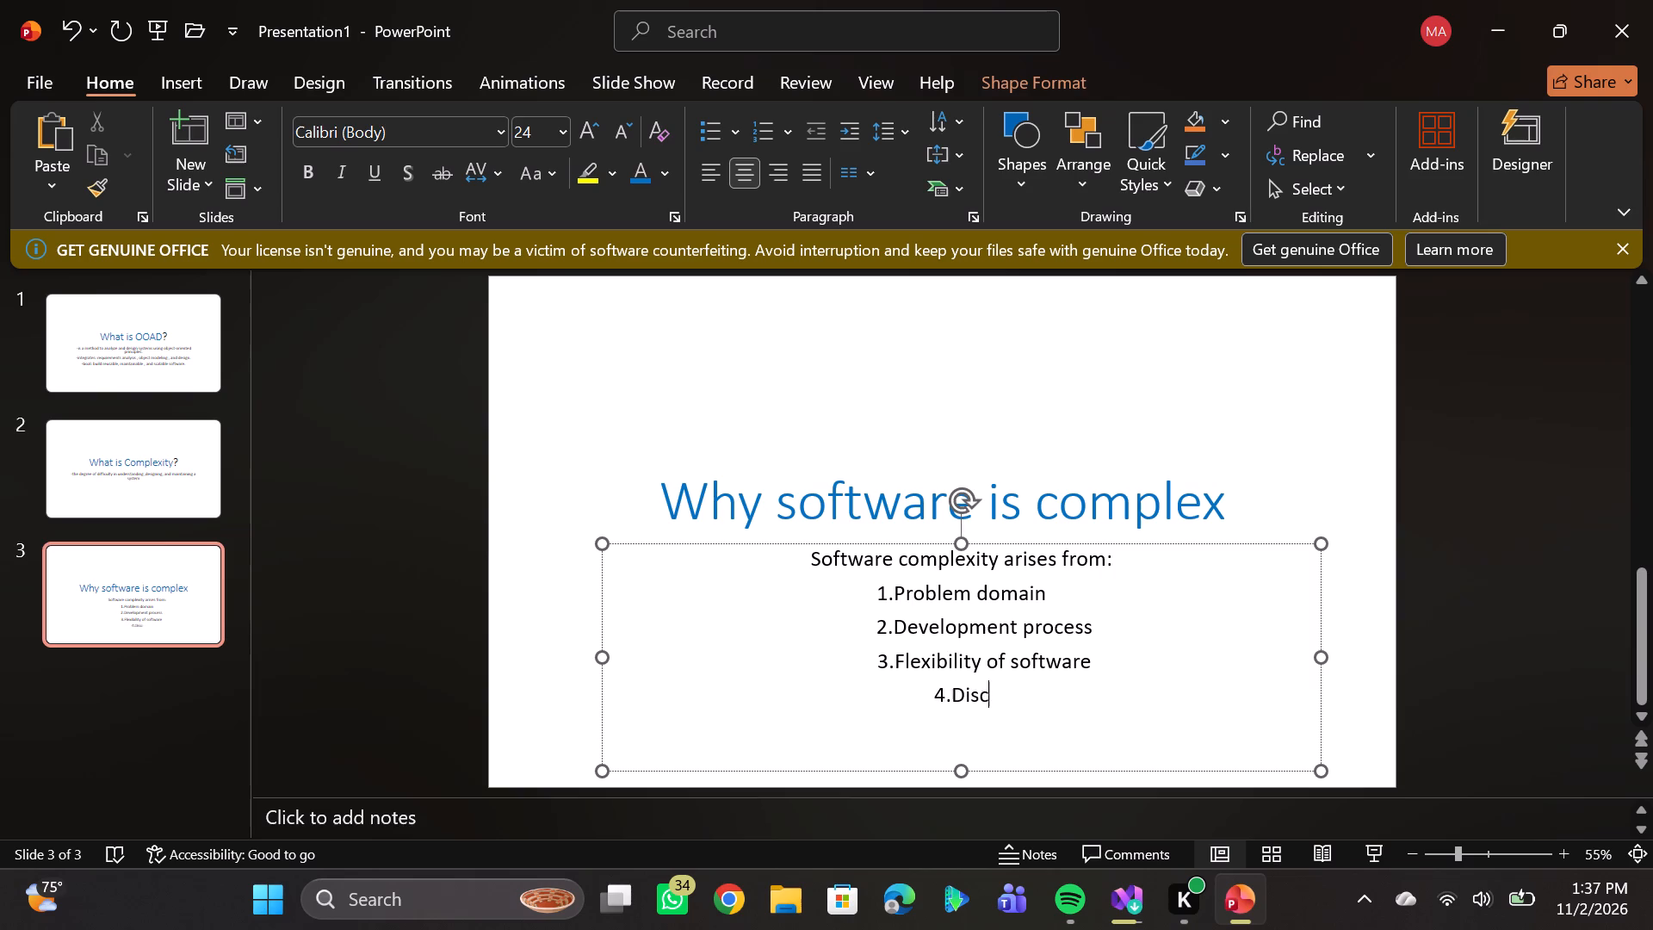
pyautogui.write('rete')
pyautogui.press('space')
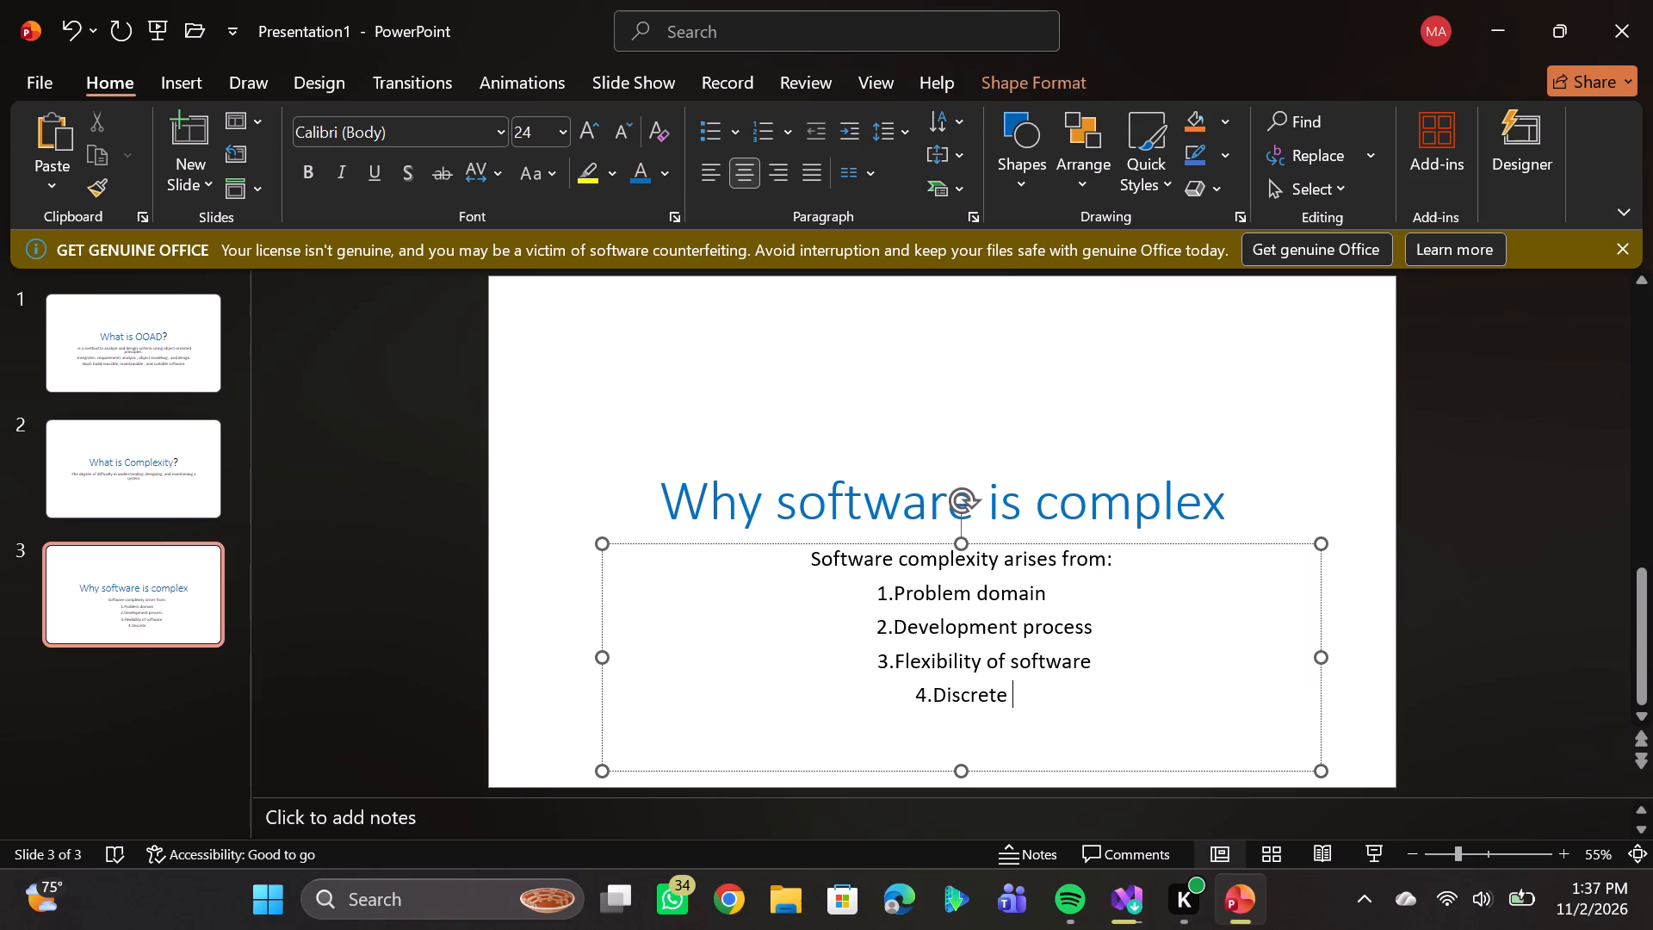
pyautogui.write('sys')
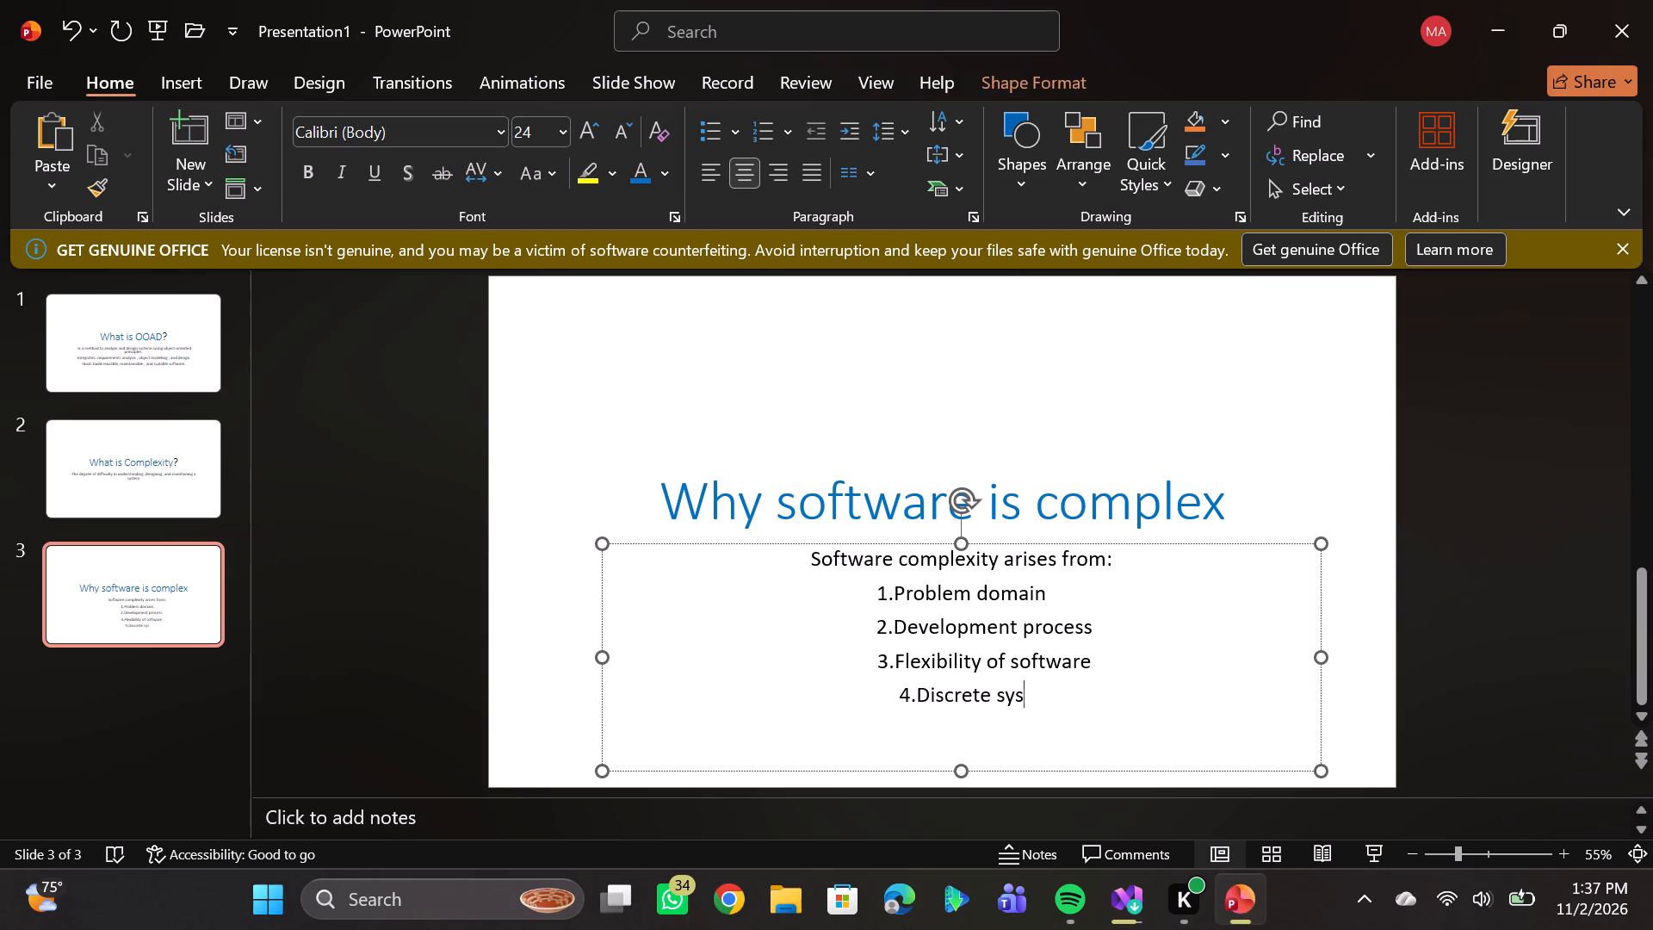
pyautogui.write('tems')
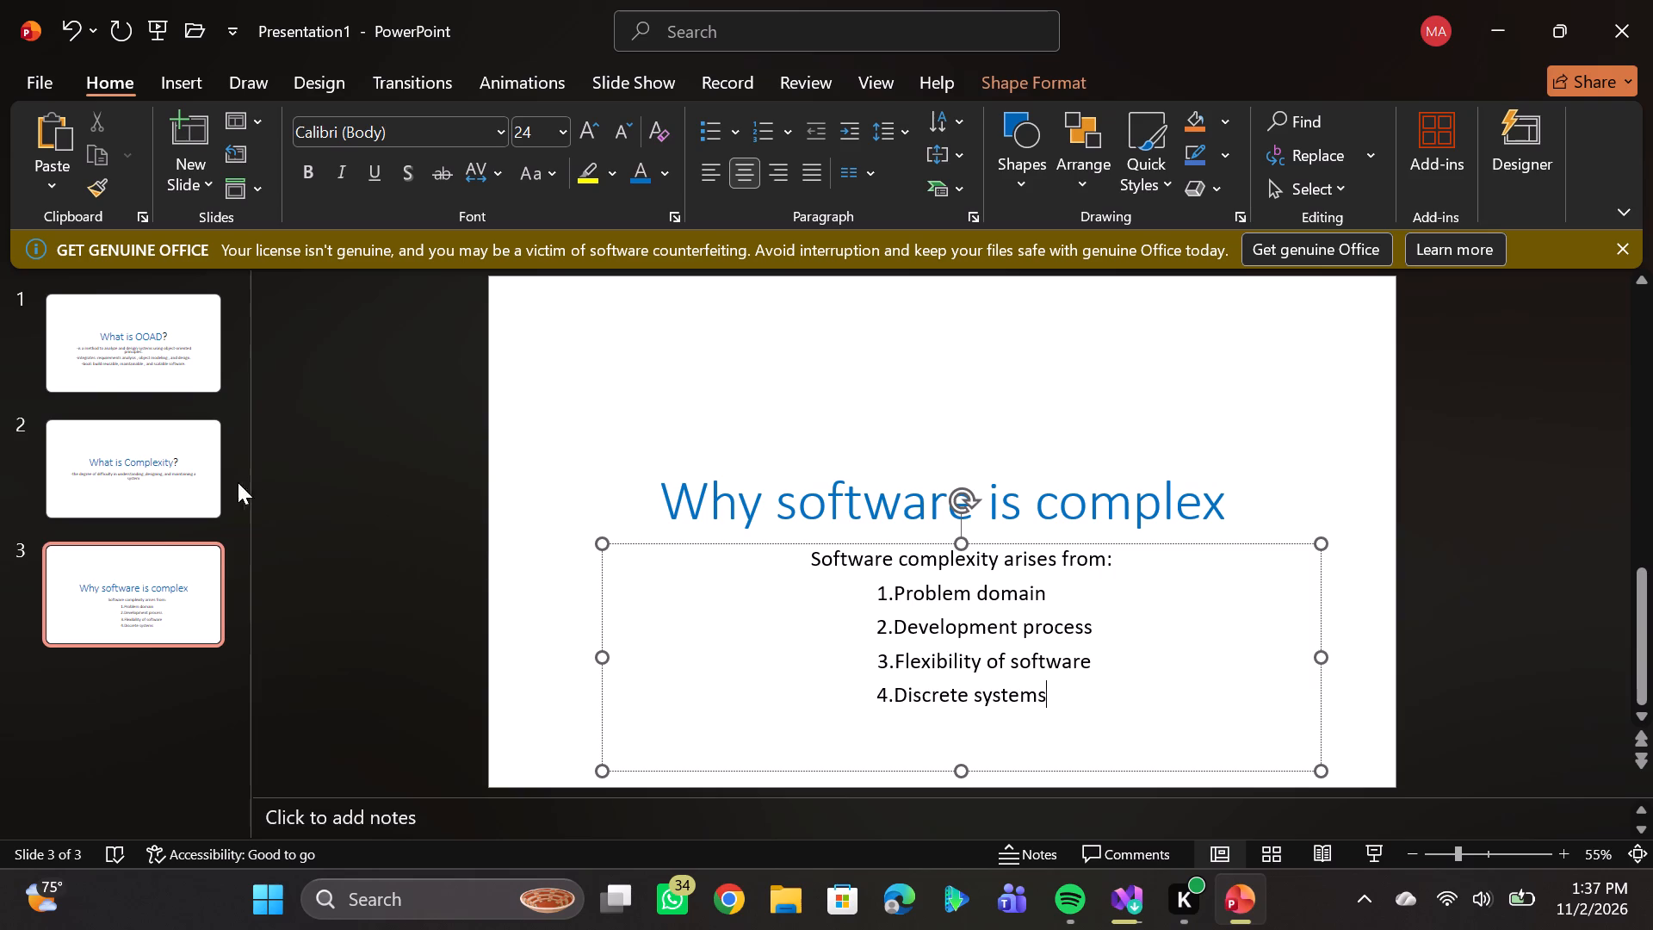
# Select slide 3, "Why software is complex", among the slide thumbnails.
pyautogui.click(212, 494)
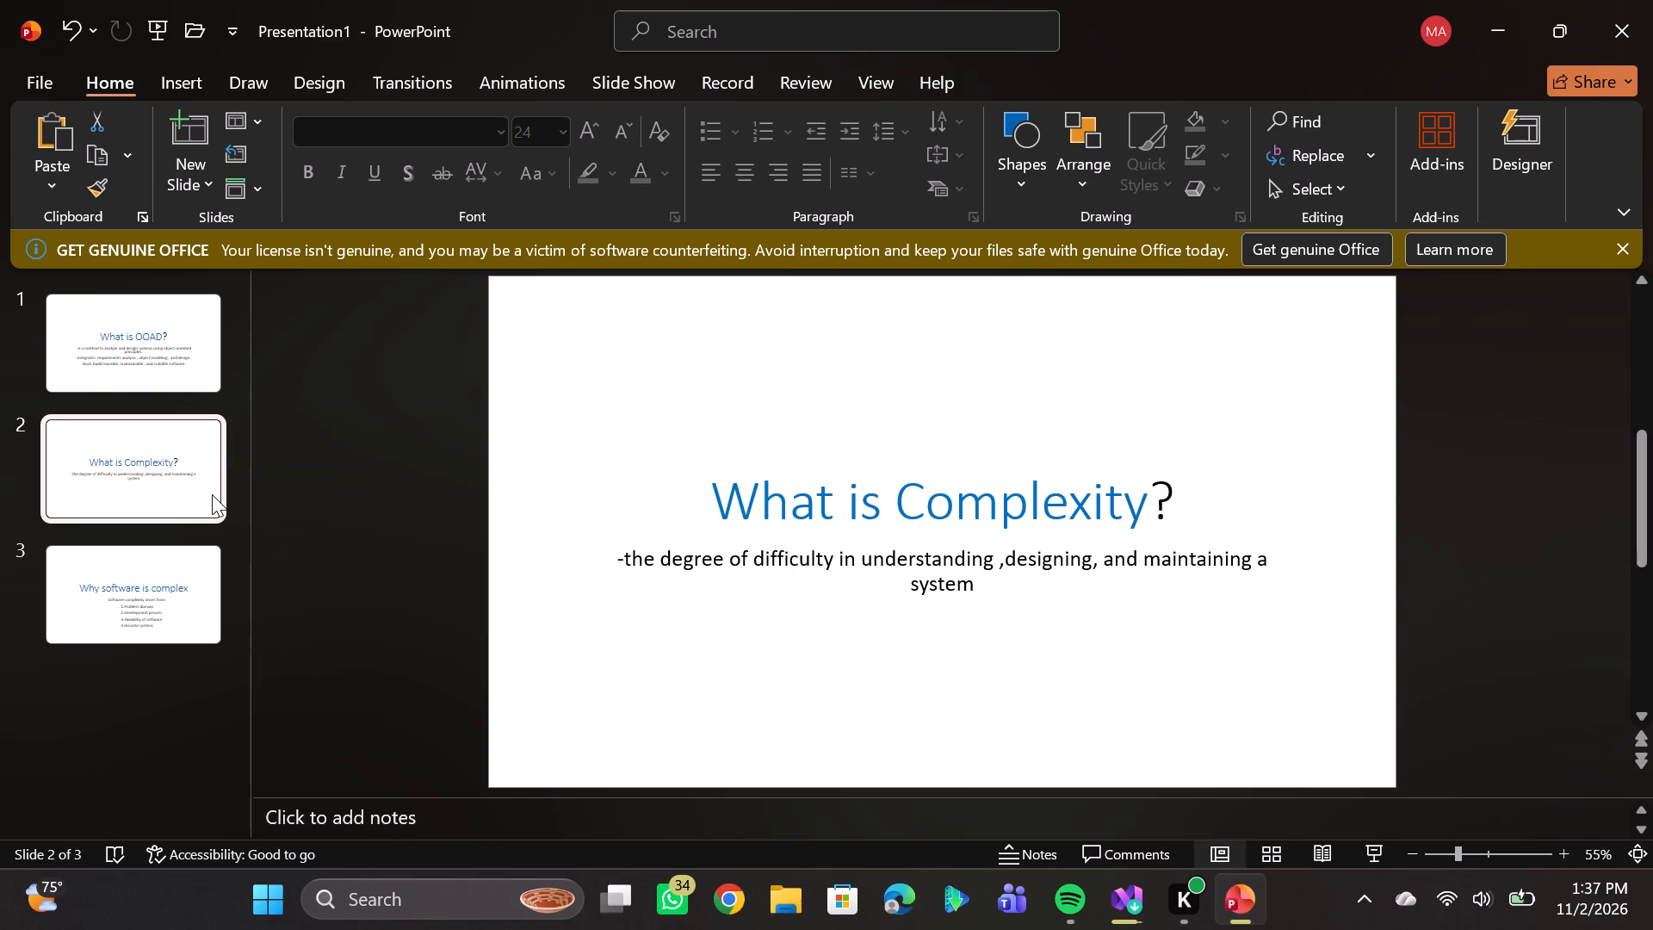
pyautogui.click(91, 608)
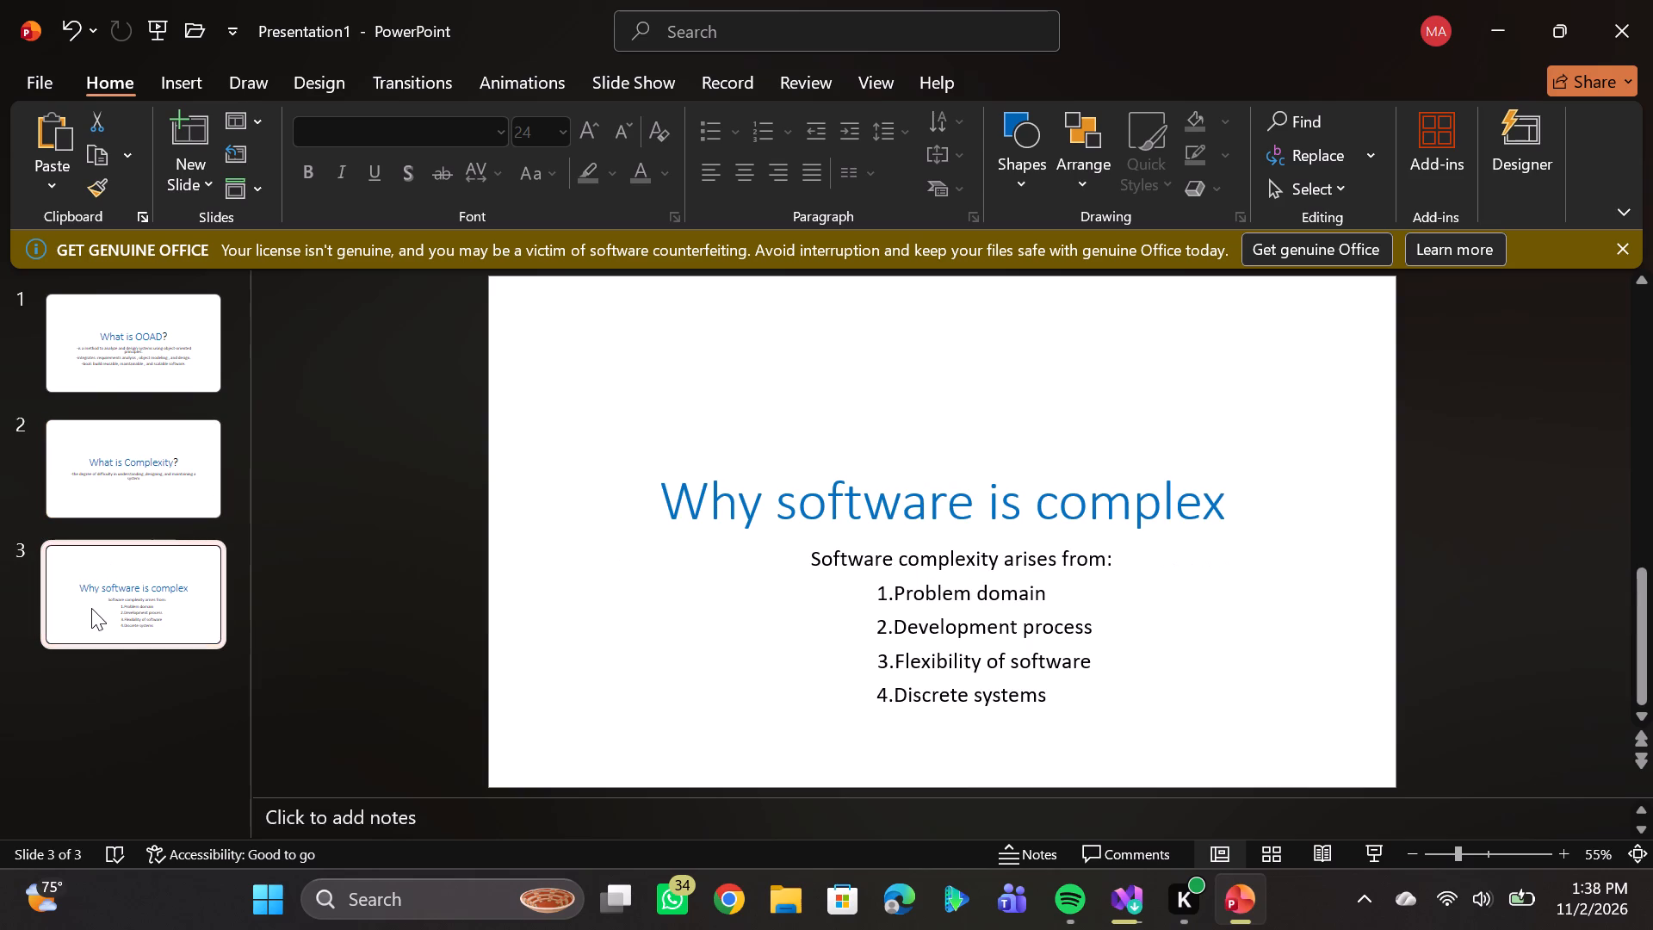
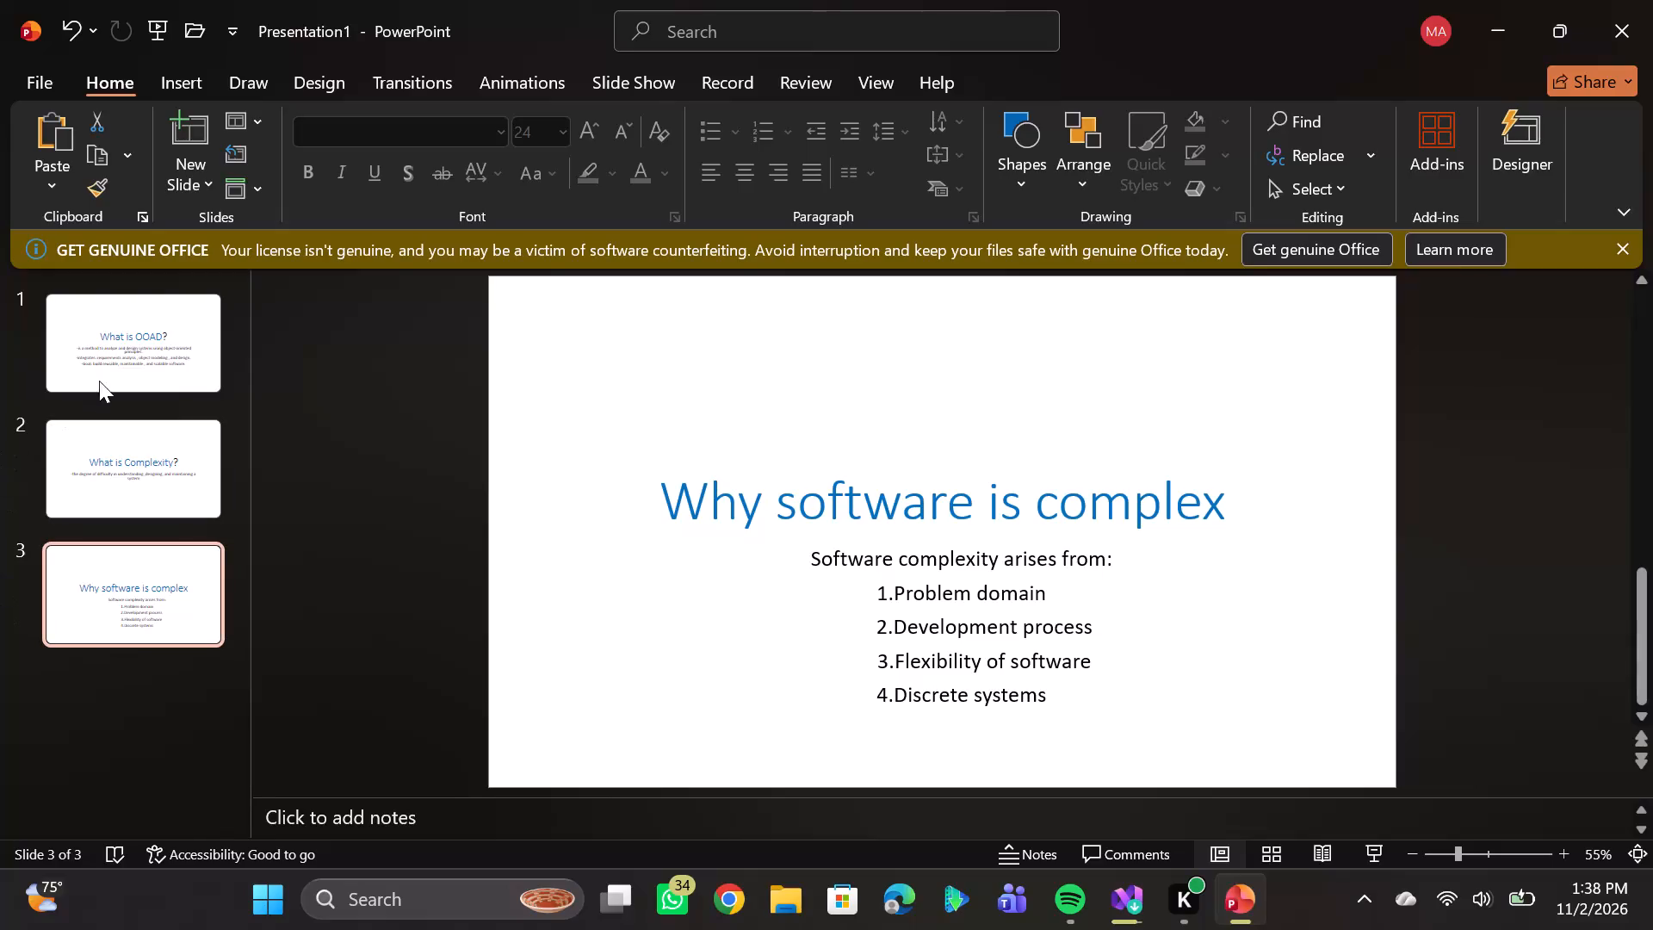
# Add a new slide with the Title Slide layout after slide 3, "Why software is complex".
pyautogui.click(176, 170)
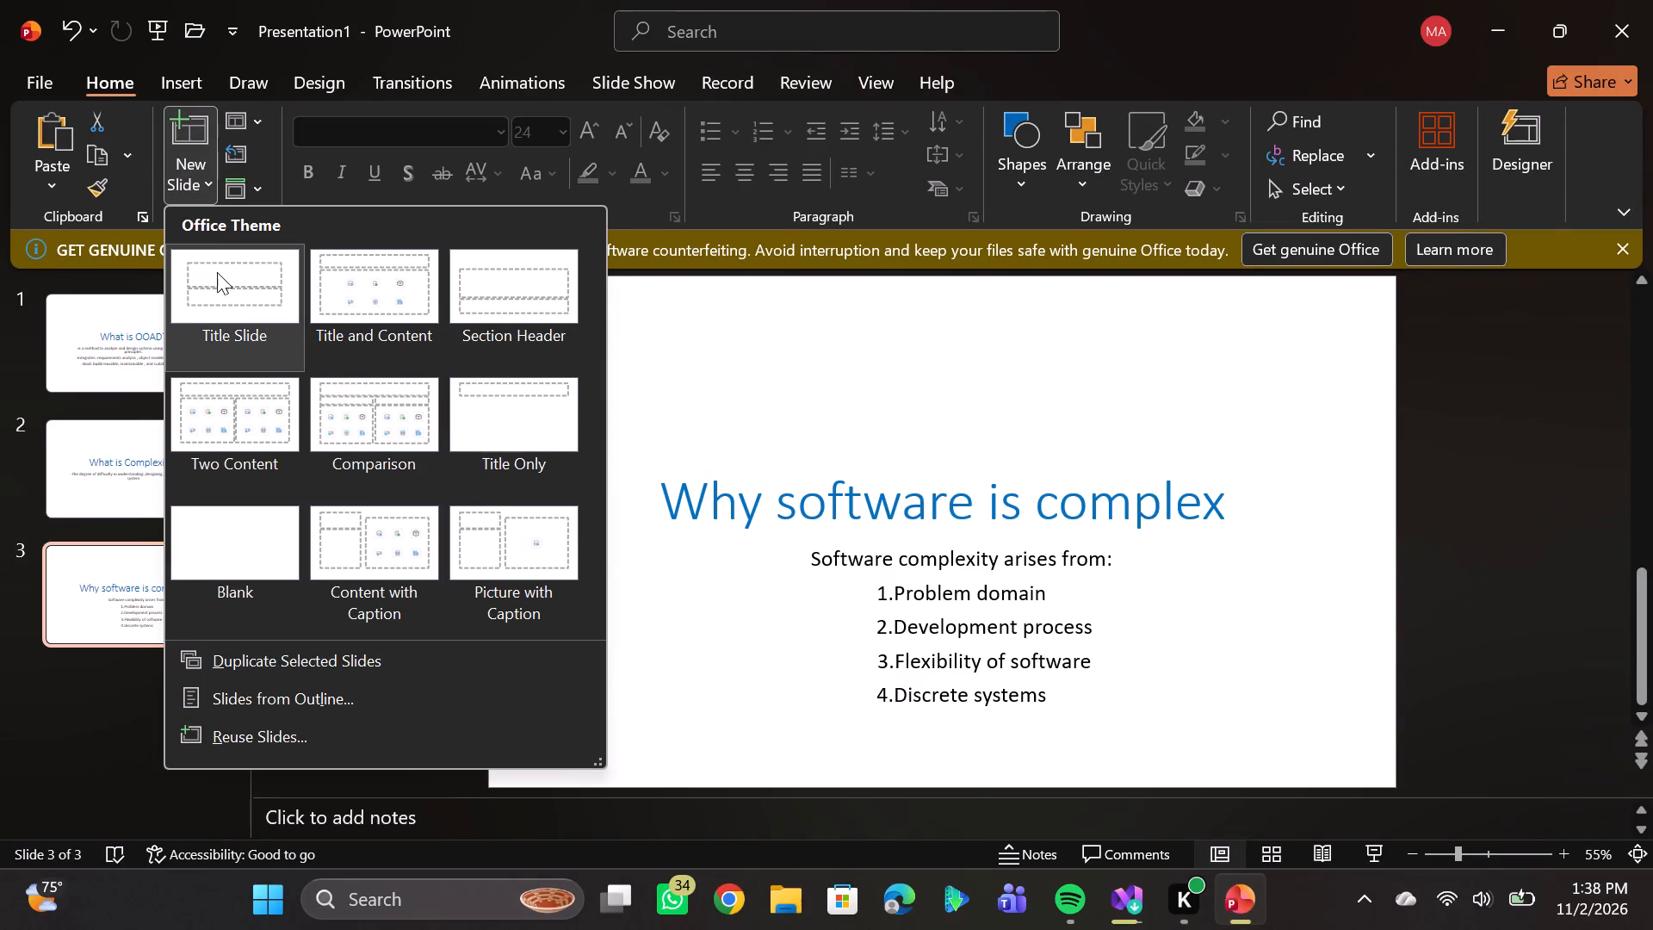
pyautogui.click(220, 275)
# Enter slide 4's title, beginning with a capital letter: "Attribute of complex" followed by a last word starting with "sy".
pyautogui.click(688, 404)
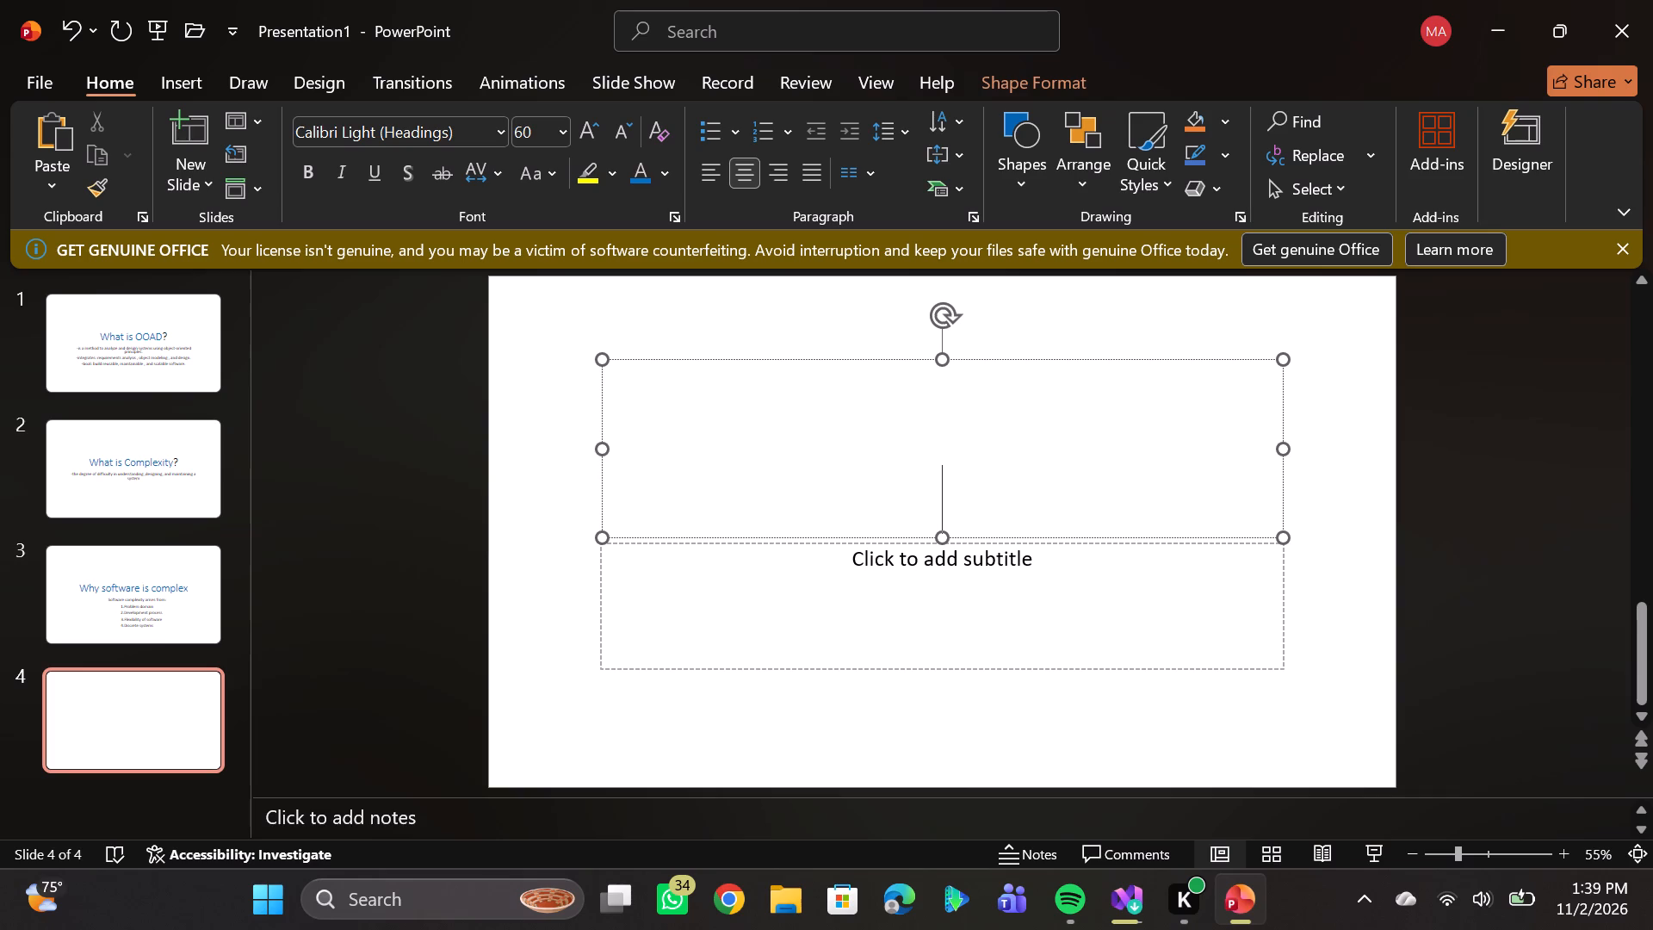
pyautogui.press('a')
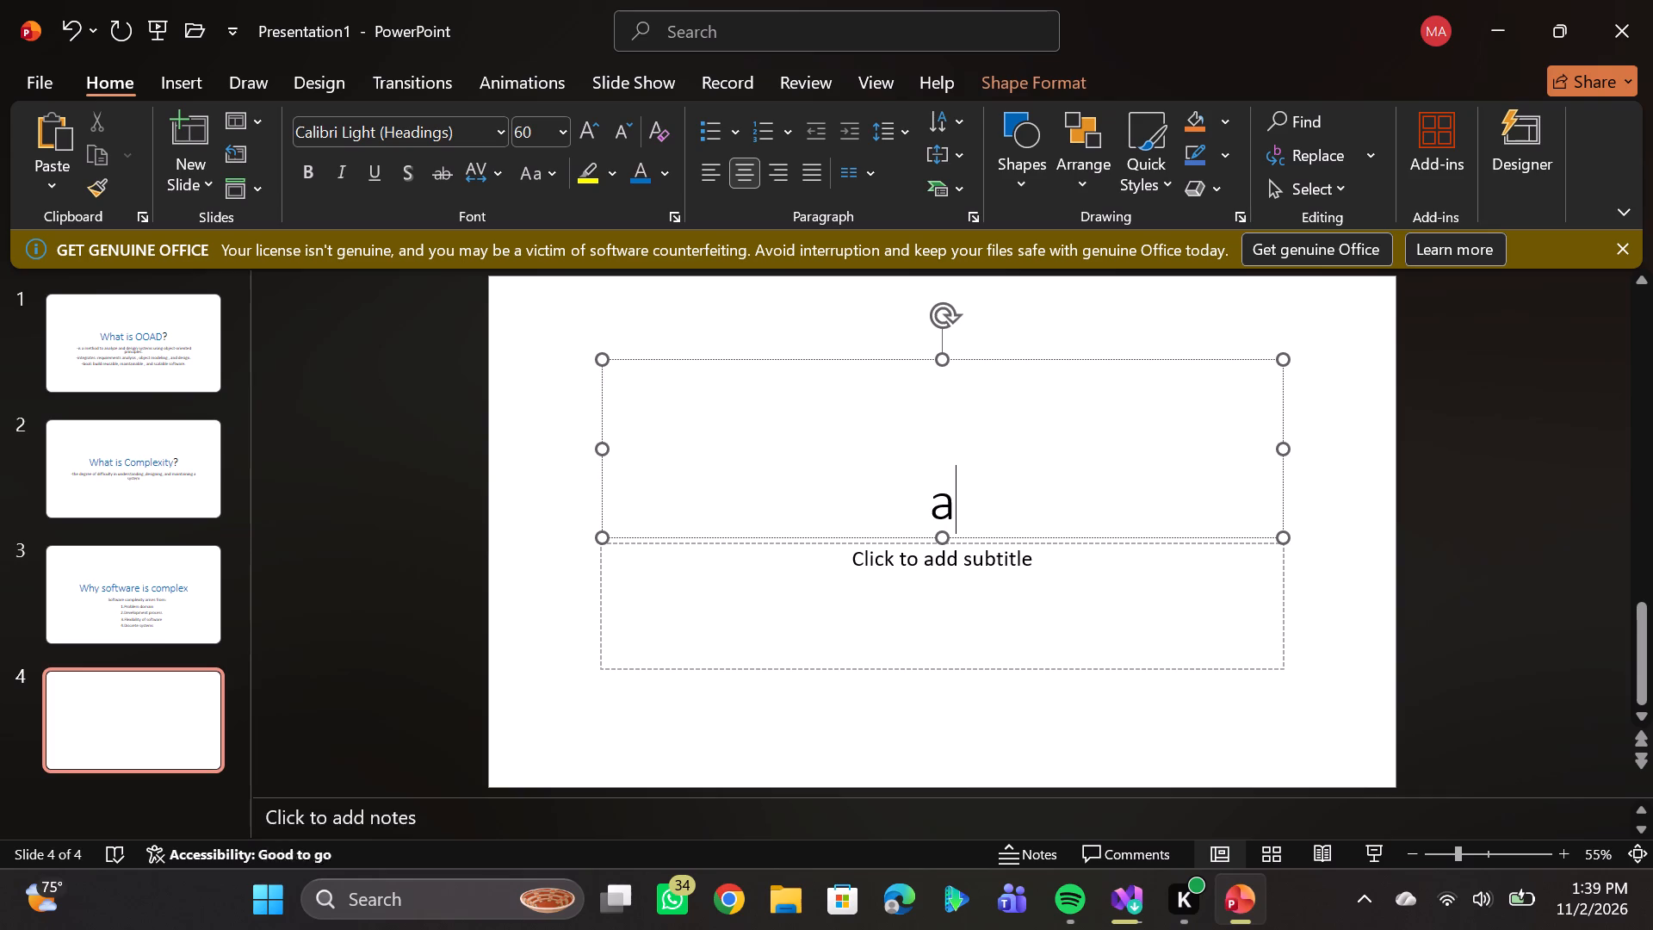
pyautogui.press('BackSpace')
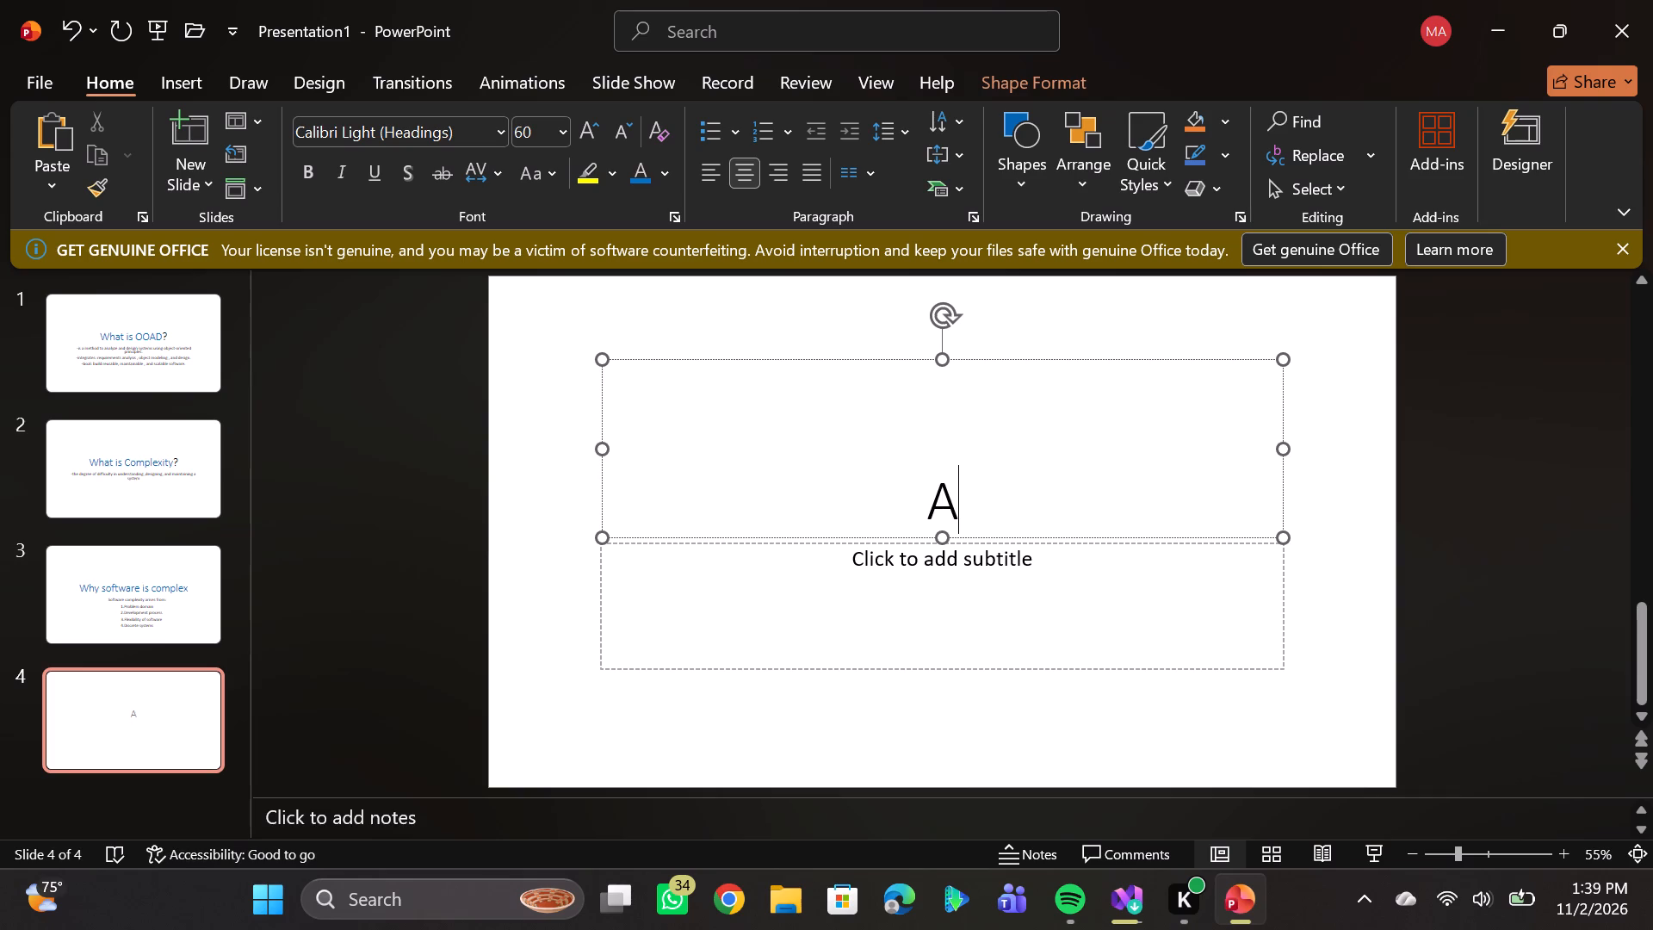
pyautogui.write('ttribute of complex')
pyautogui.press('space')
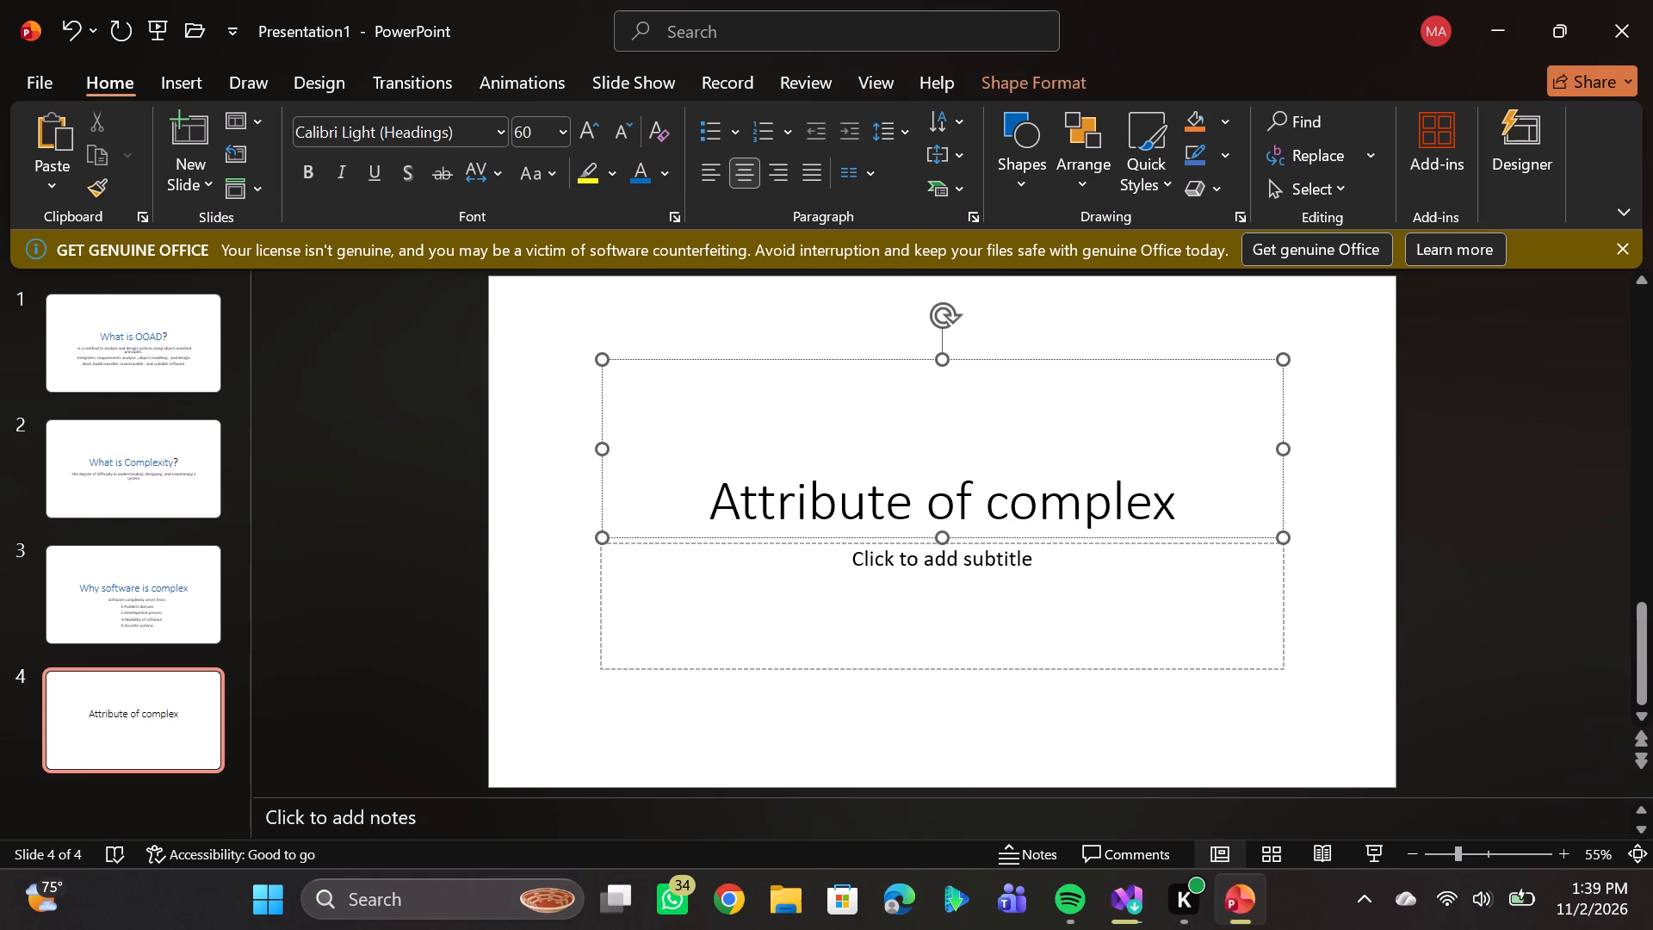
pyautogui.write('sya')
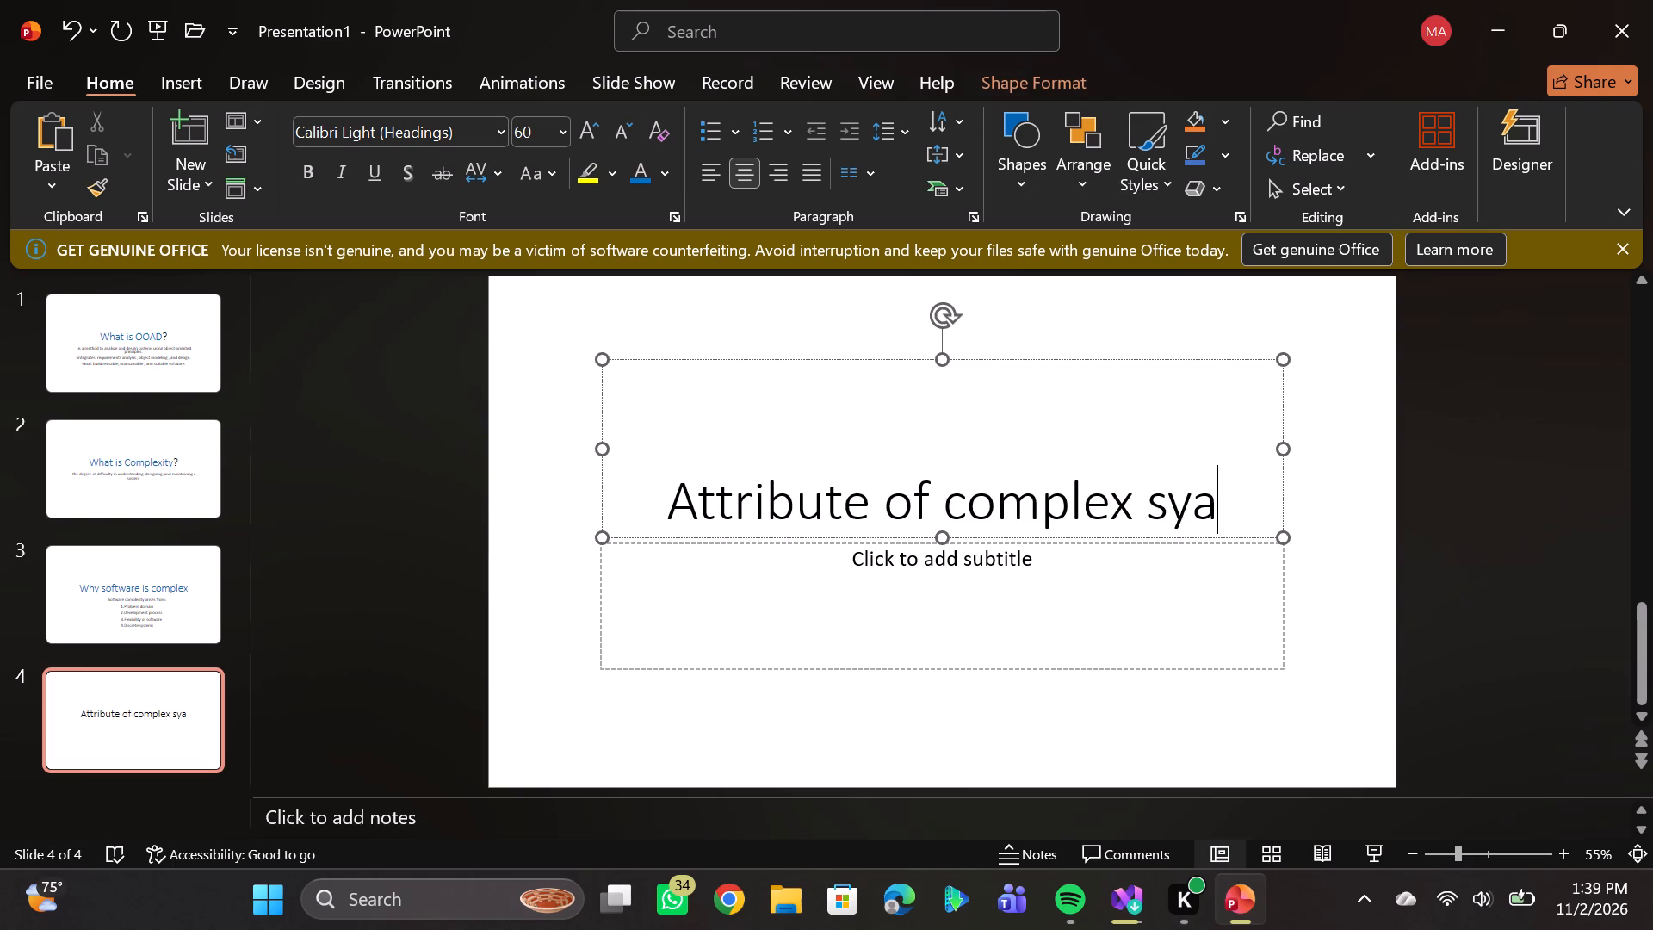